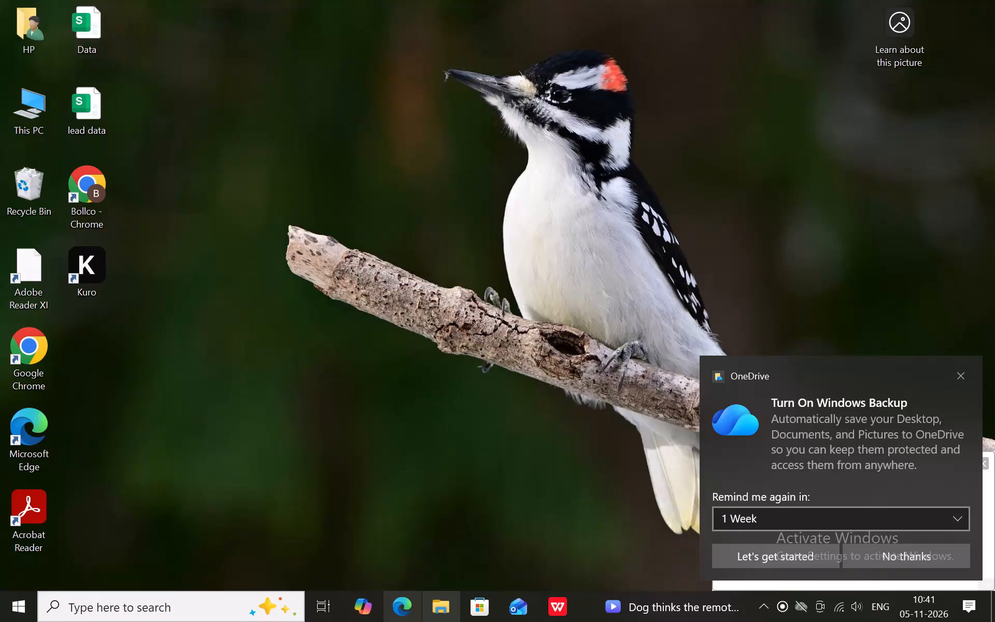
# Dismiss the OneDrive backup notification and the Opera GX advertisement on the desktop.
pyautogui.click(964, 374)
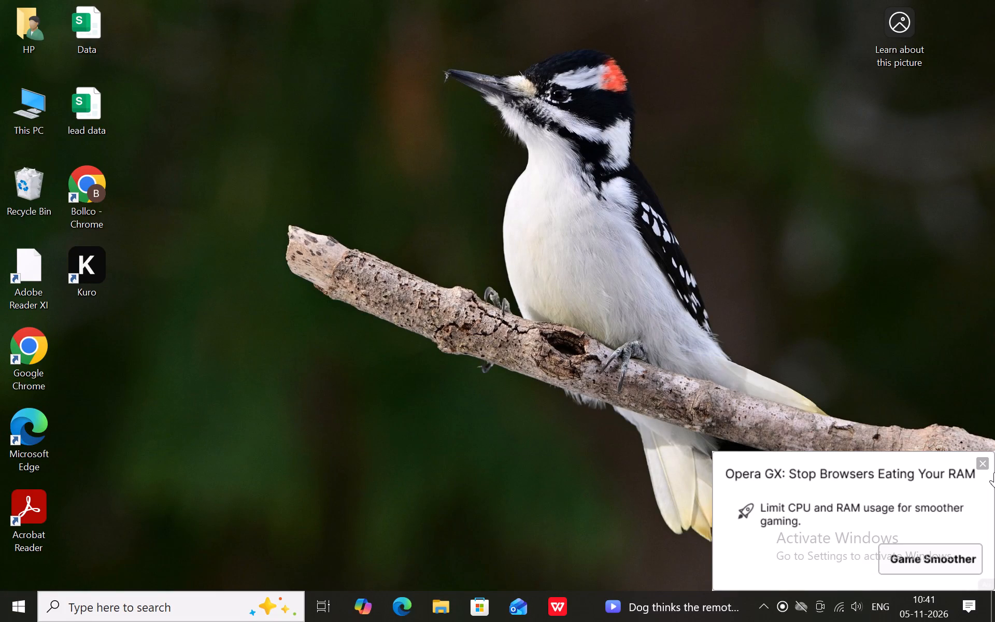
pyautogui.click(980, 460)
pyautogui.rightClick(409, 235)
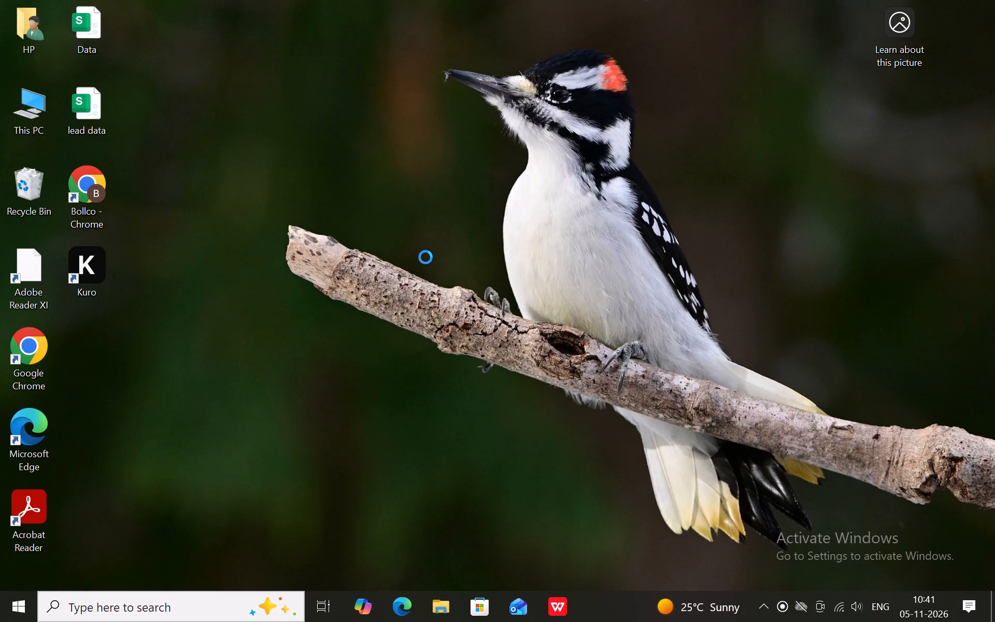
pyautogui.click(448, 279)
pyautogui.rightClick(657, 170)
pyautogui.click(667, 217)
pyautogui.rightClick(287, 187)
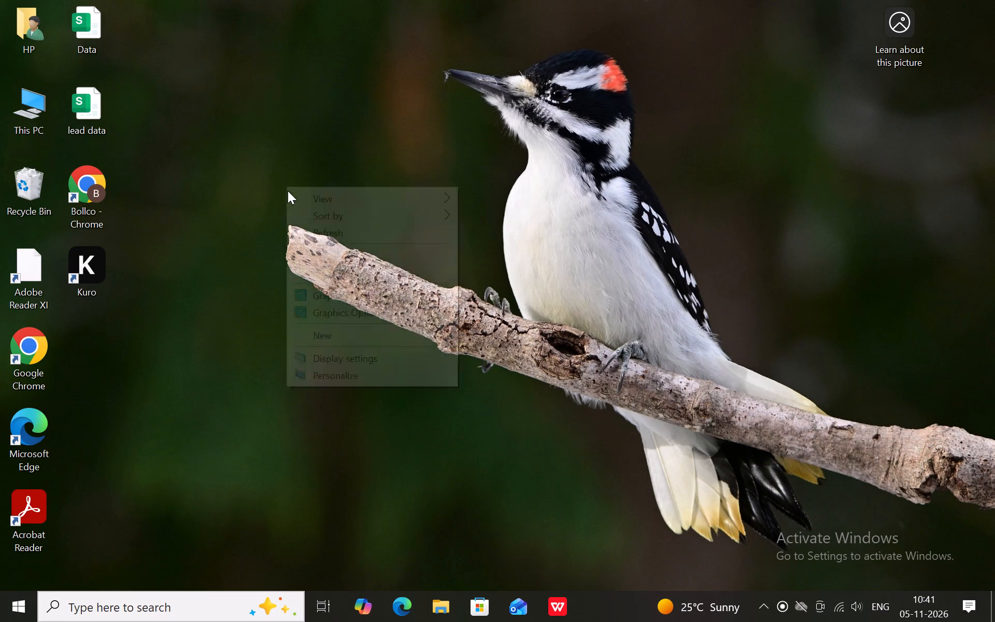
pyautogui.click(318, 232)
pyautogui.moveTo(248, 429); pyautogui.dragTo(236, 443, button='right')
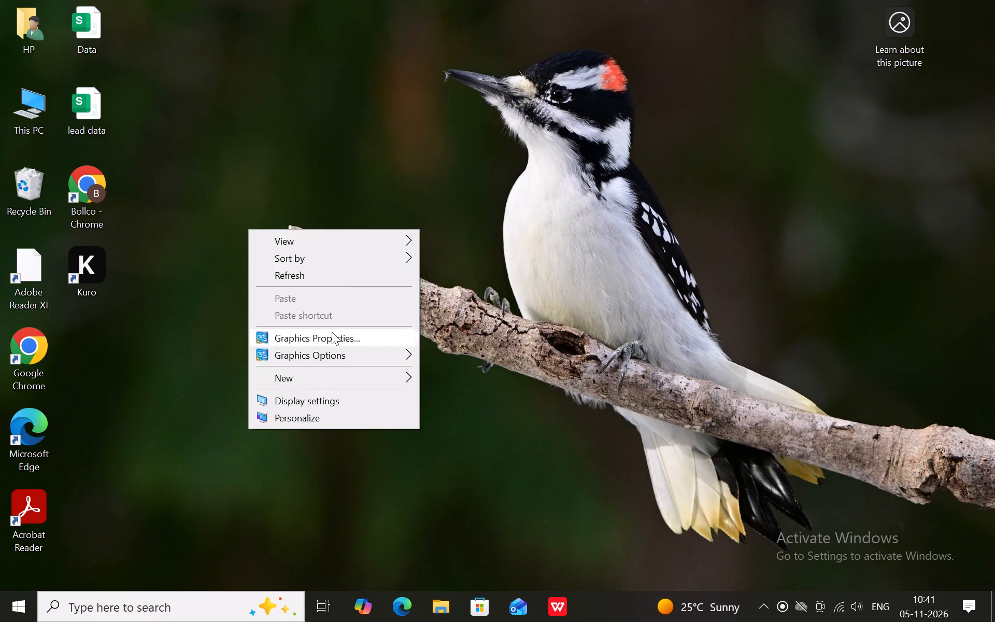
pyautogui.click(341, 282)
# Open Google Chrome with the Work profile.
pyautogui.doubleClick(52, 370)
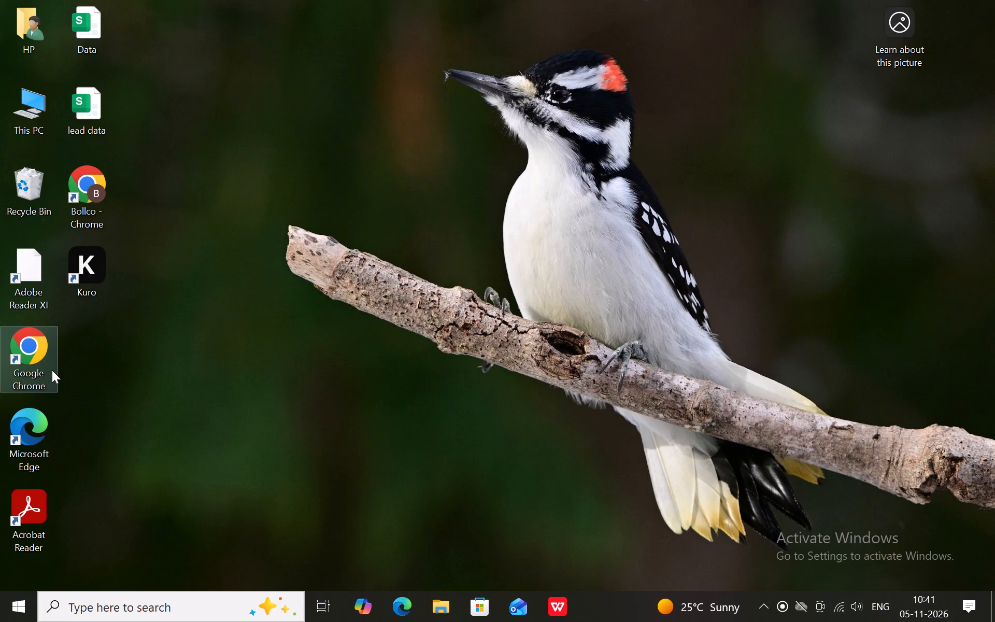
pyautogui.doubleClick(41, 368)
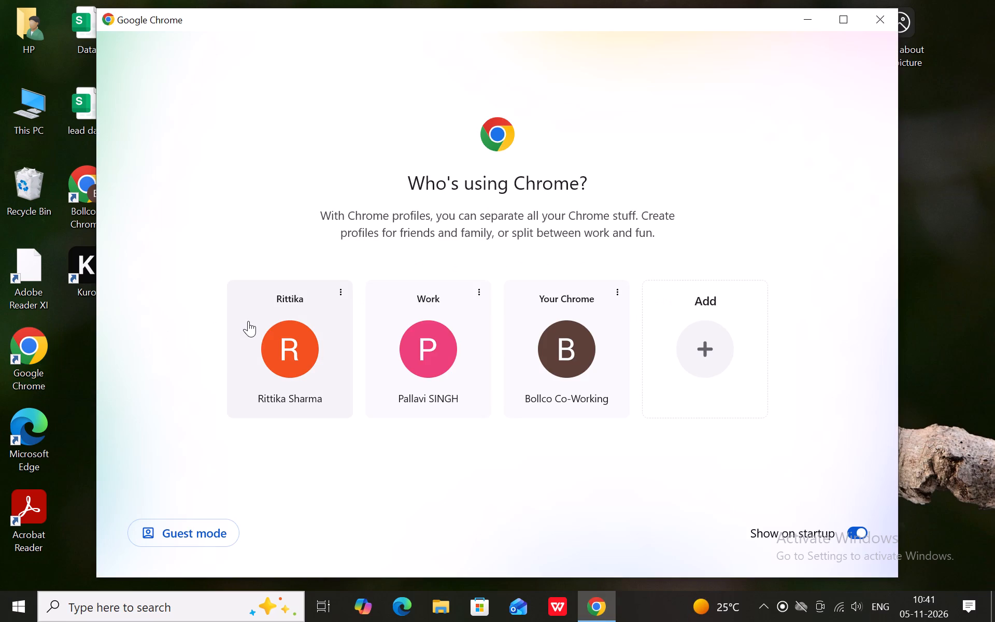
pyautogui.doubleClick(412, 349)
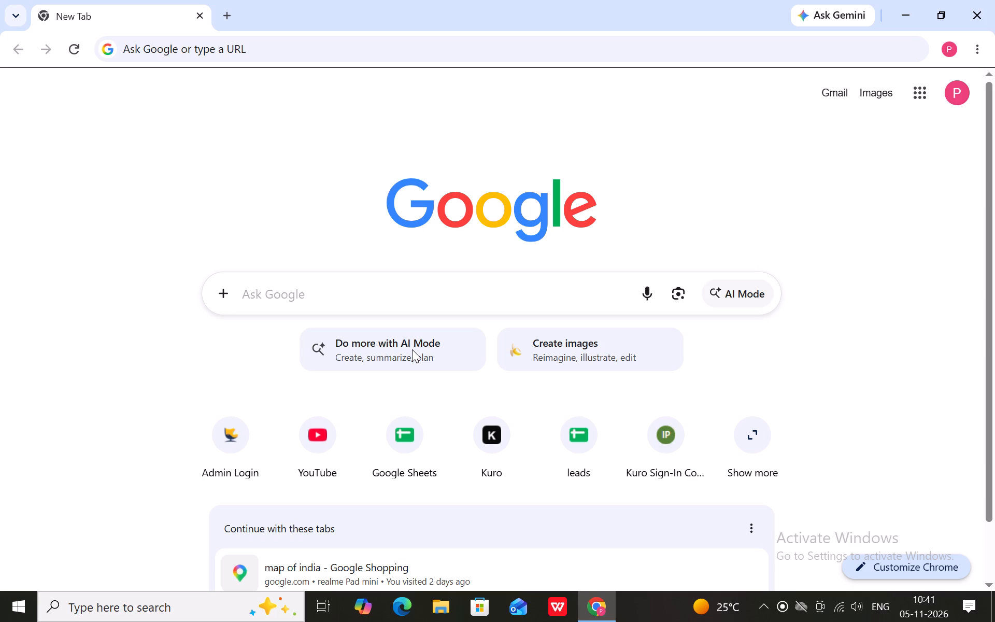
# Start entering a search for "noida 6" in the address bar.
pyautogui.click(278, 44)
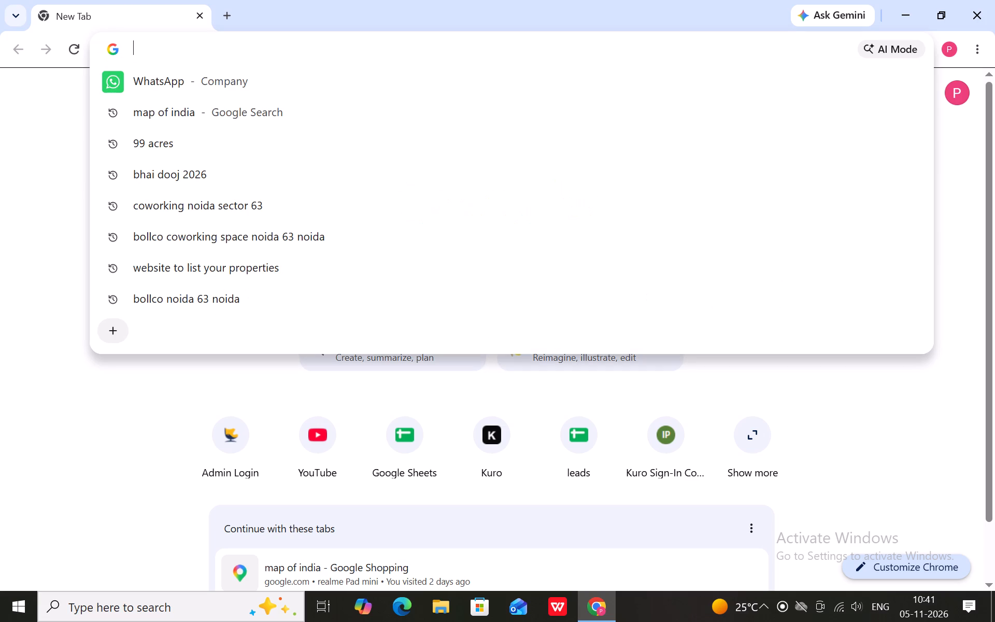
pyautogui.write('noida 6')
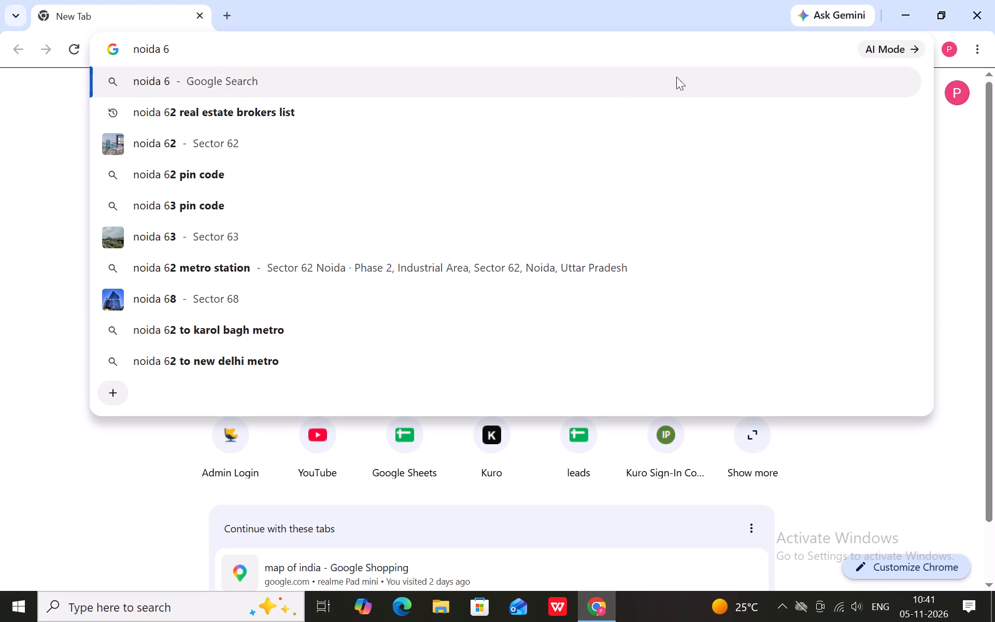
# Switch to the Rittika Chrome profile.
pyautogui.click(948, 53)
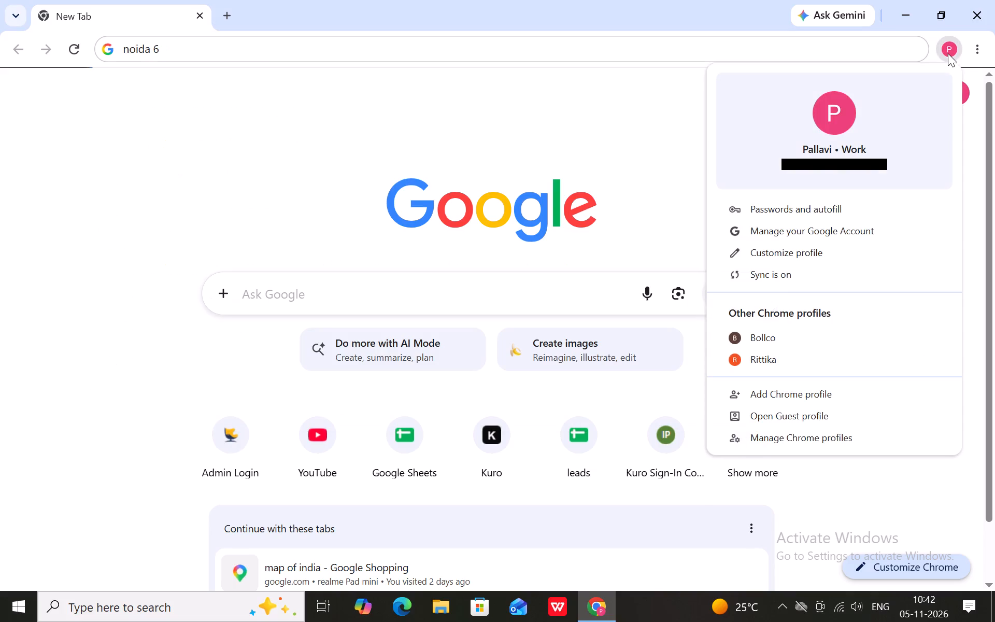
pyautogui.click(760, 358)
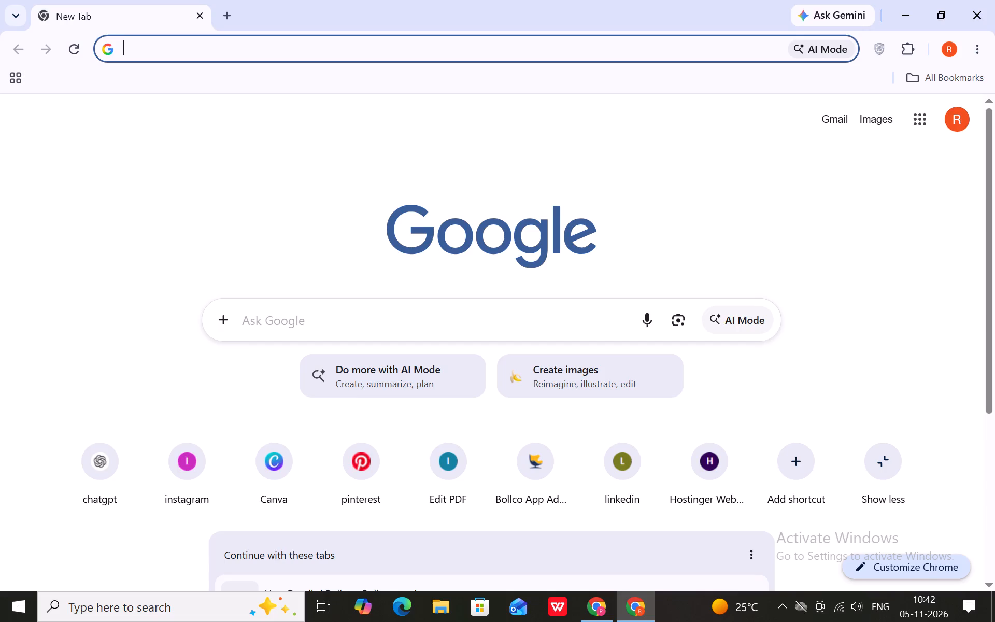
# Search Google for "noida 63 pin code" from the new tab.
pyautogui.write('noida')
pyautogui.press('space')
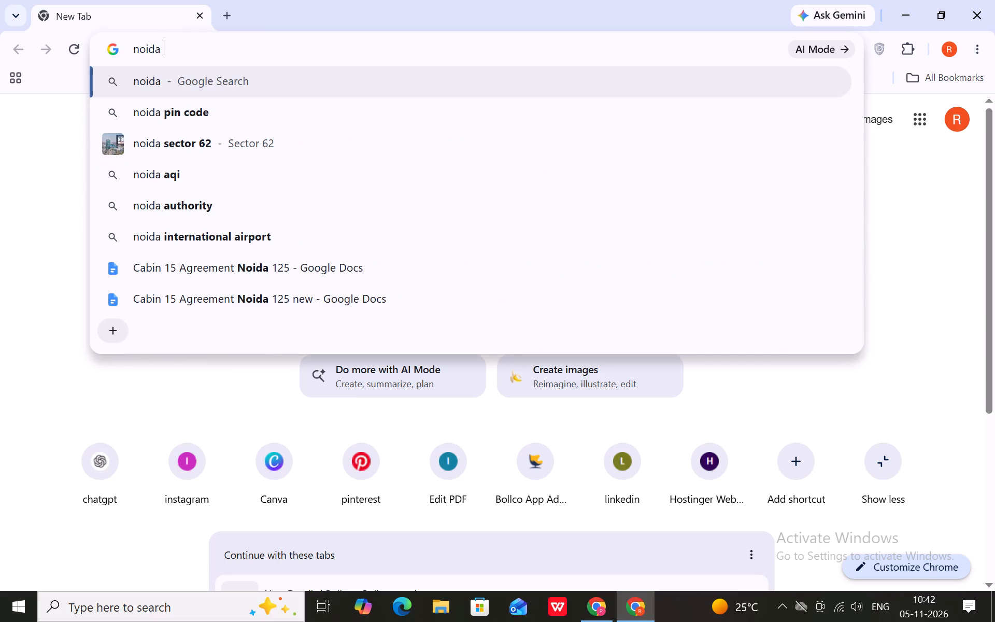
pyautogui.write('63')
pyautogui.press('Return')
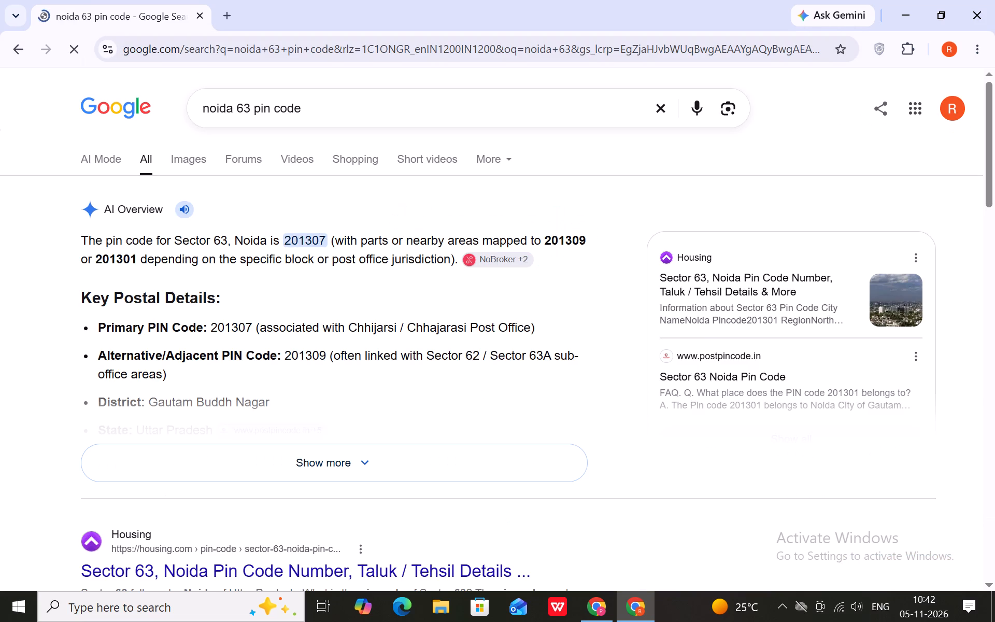
# Add "bollco" to the start of the query and search for "bollco noida 63 pin code".
pyautogui.click(201, 108)
pyautogui.click(198, 104)
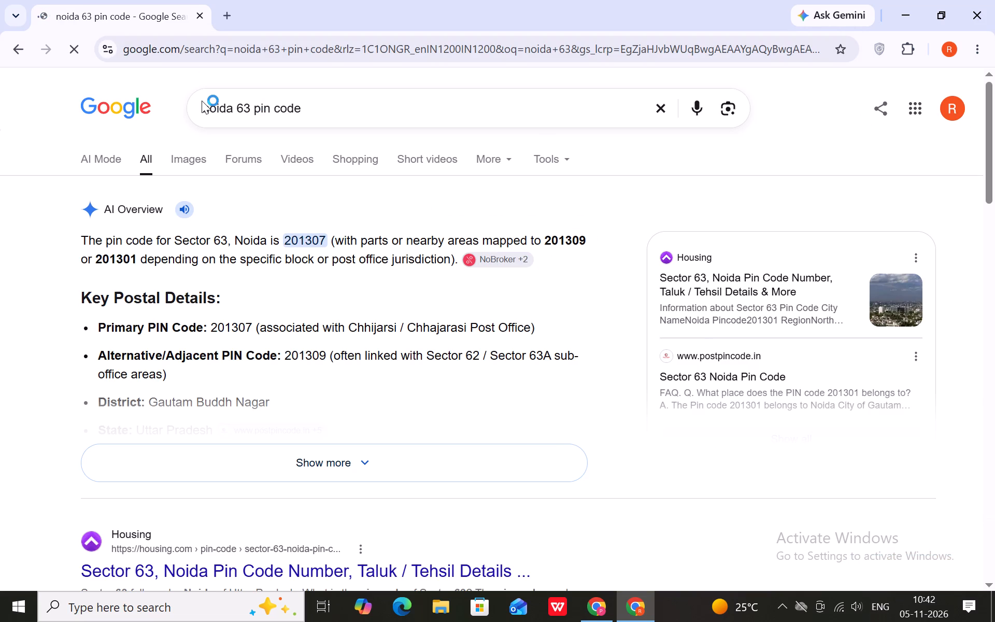
pyautogui.click(202, 101)
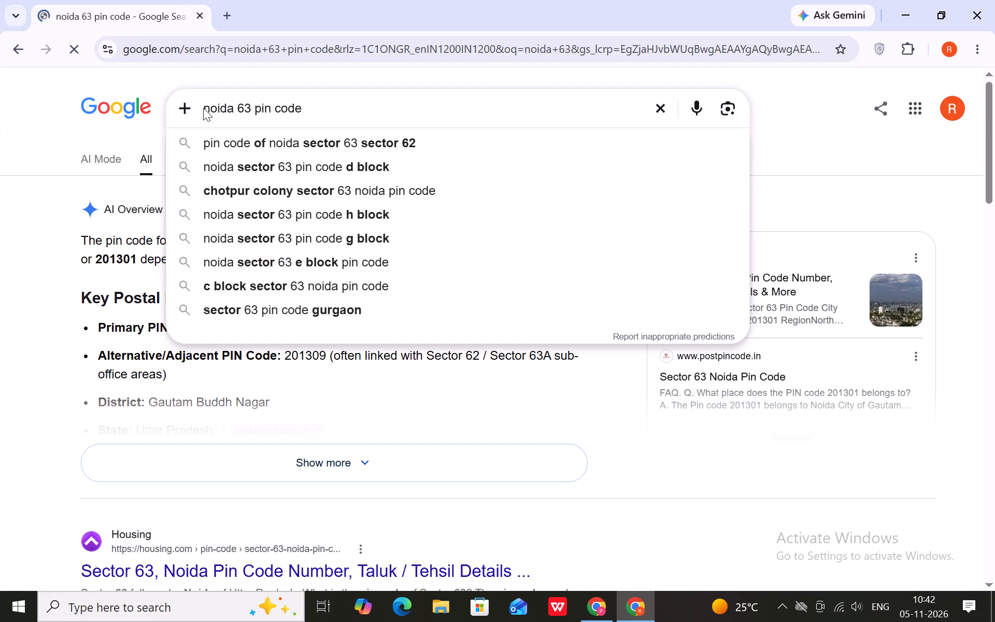
pyautogui.press('space')
pyautogui.write('bollco')
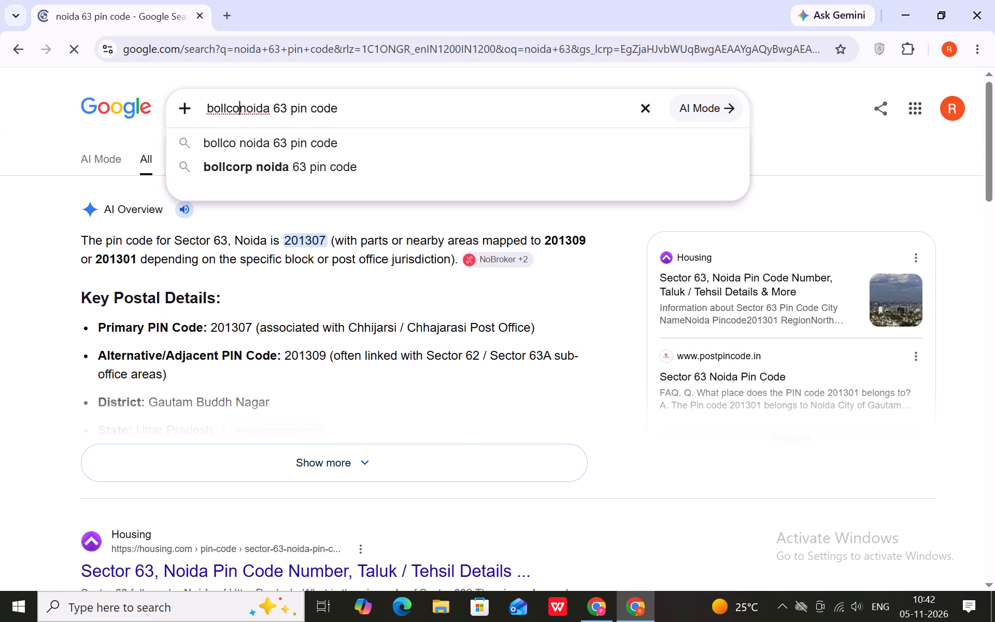
pyautogui.press('BackSpace')
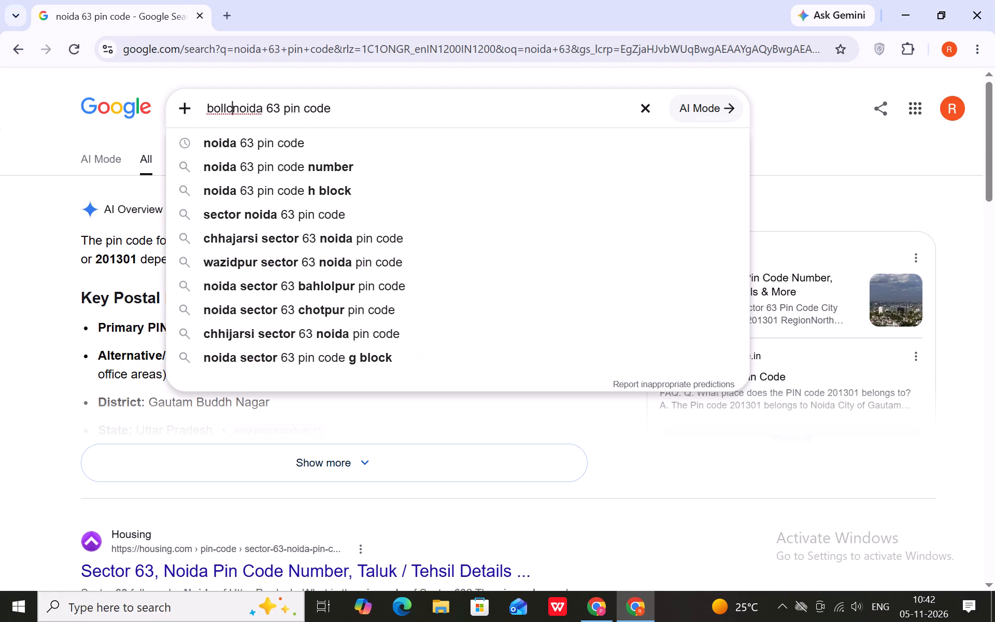
pyautogui.write('o')
pyautogui.press('space')
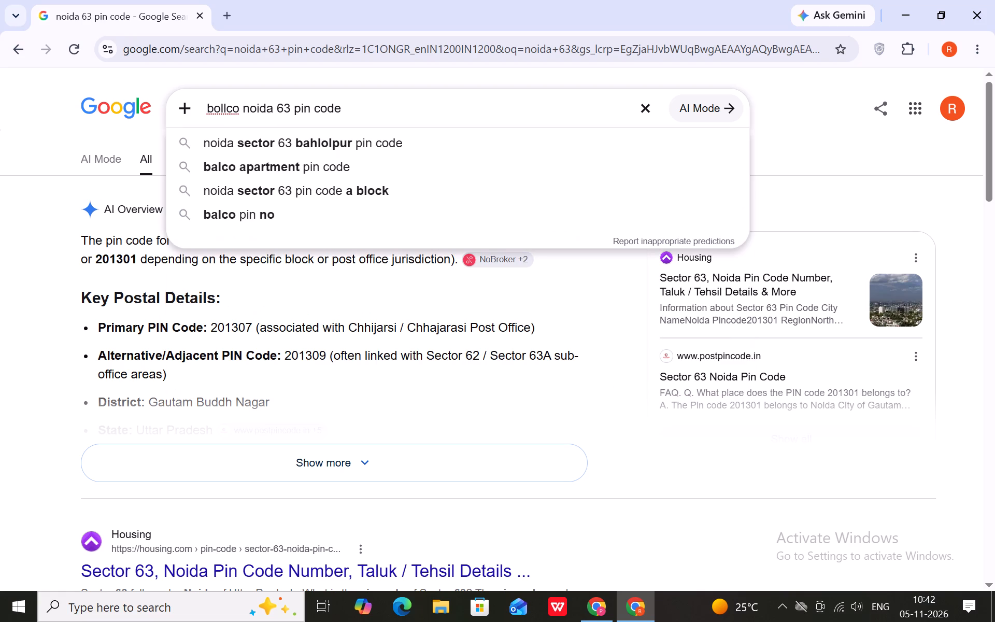
pyautogui.press('Return')
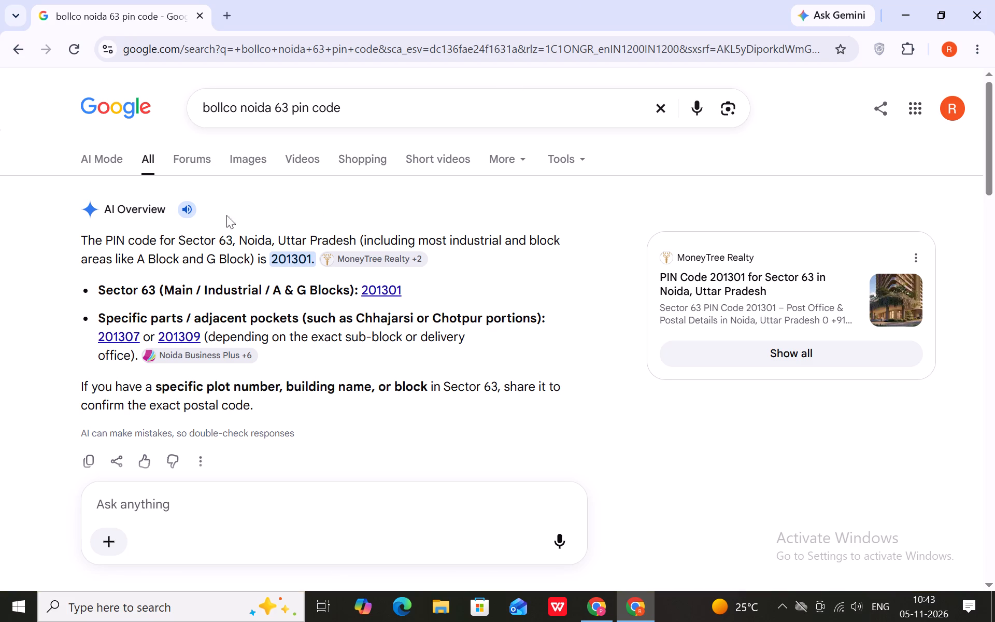
# Look through the image results for "bollco noida 63 pin code".
pyautogui.click(244, 161)
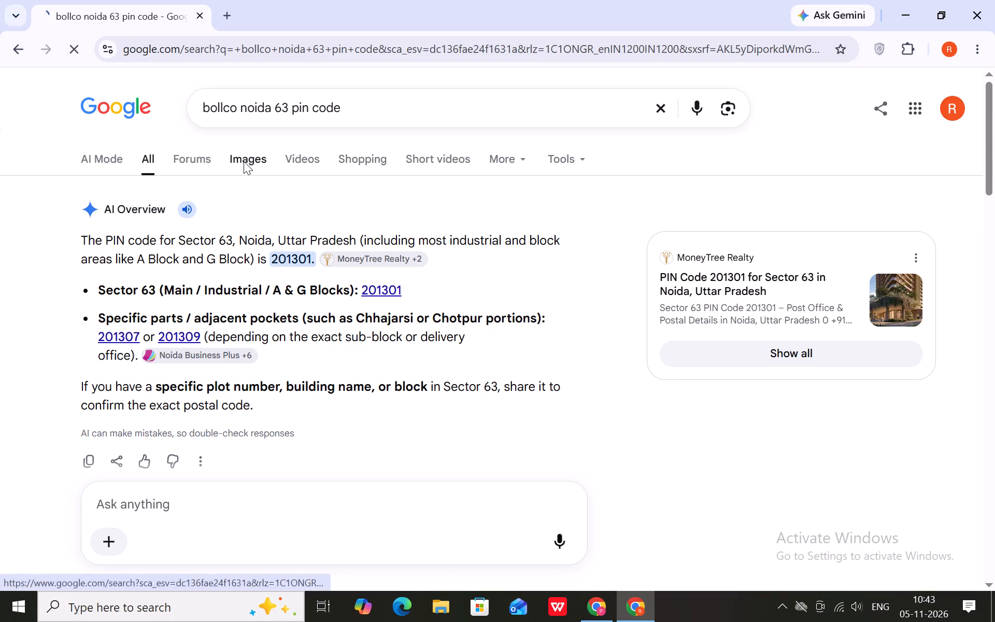
pyautogui.scroll(-5, 293, 368)
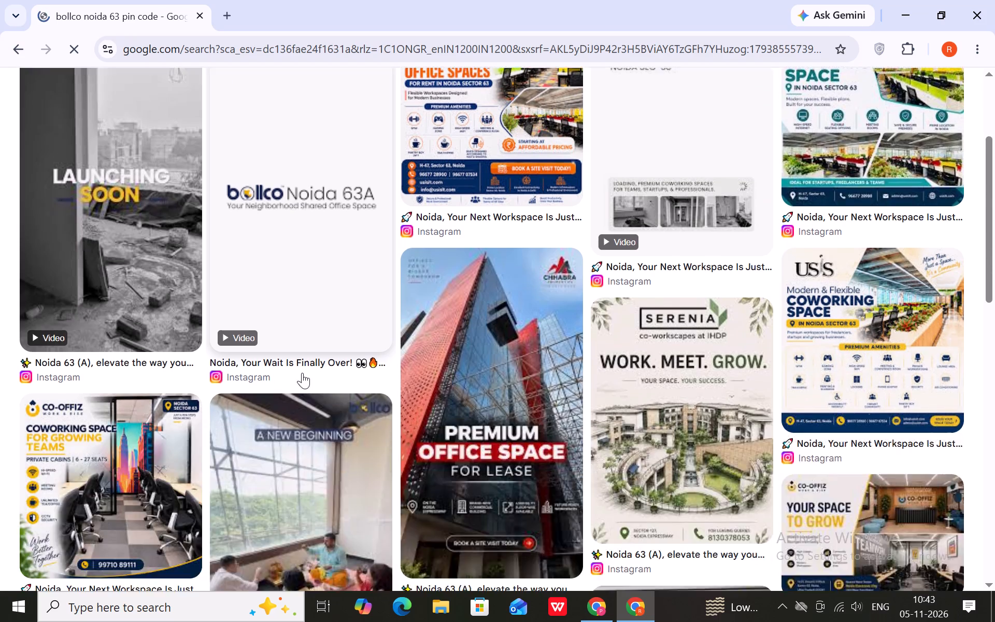
pyautogui.scroll(-2, 302, 373)
pyautogui.scroll(9, 302, 373)
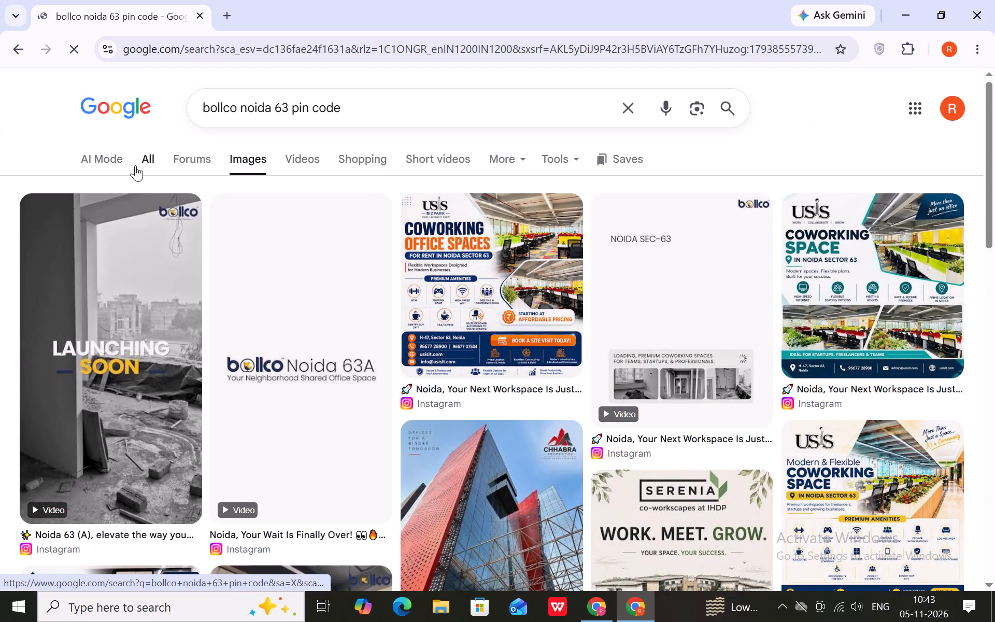
# Return to all results for the pin code search and read the AI Mode answer.
pyautogui.click(150, 161)
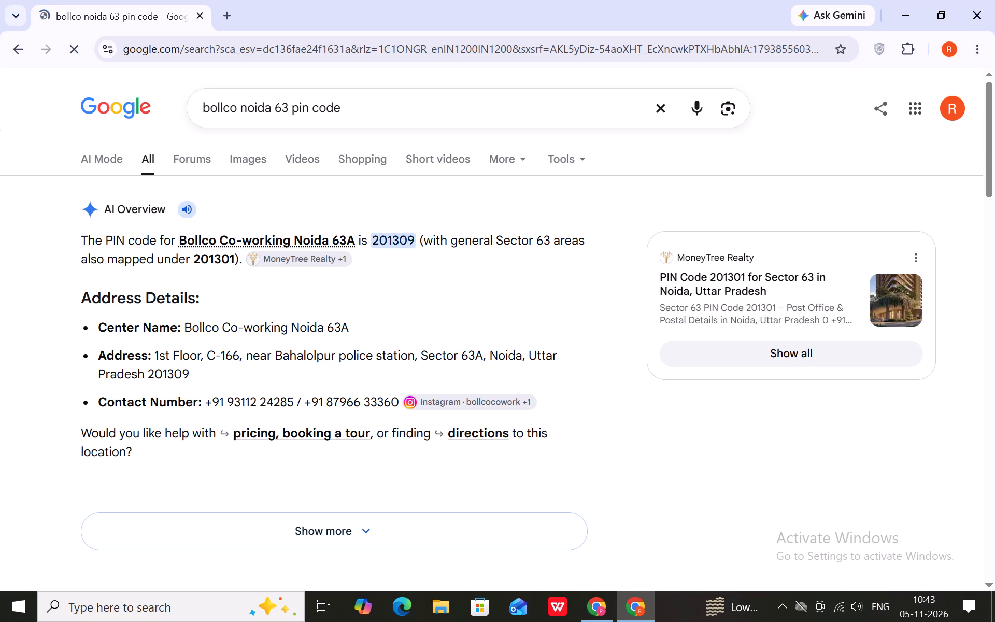
pyautogui.click(94, 154)
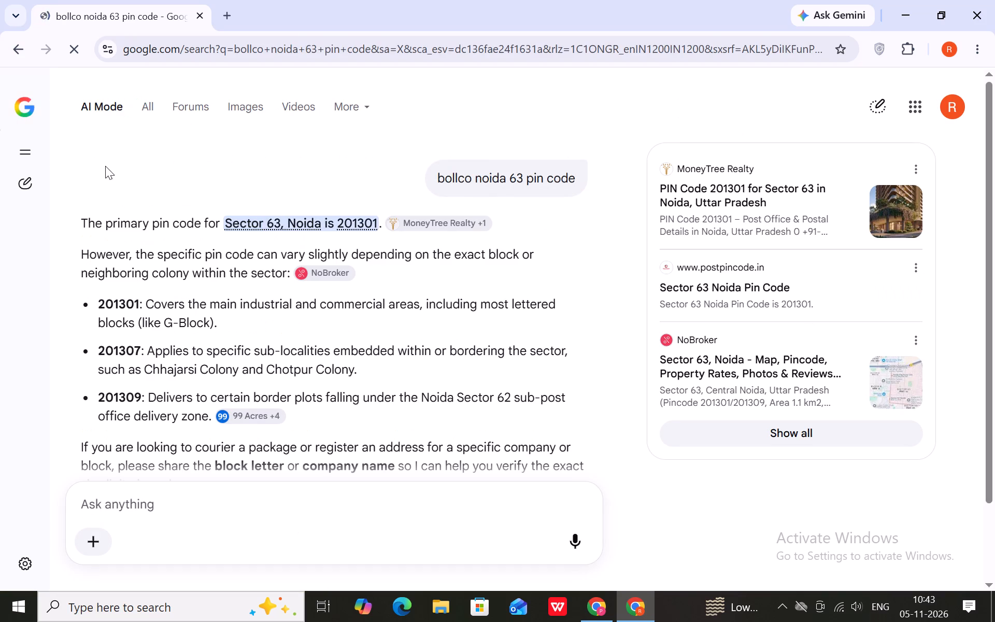
pyautogui.scroll(-6, 214, 370)
pyautogui.scroll(11, 214, 373)
# Search for "bollco noida 63 a" in a new tab, using the earlier search suggestion.
pyautogui.click(220, 19)
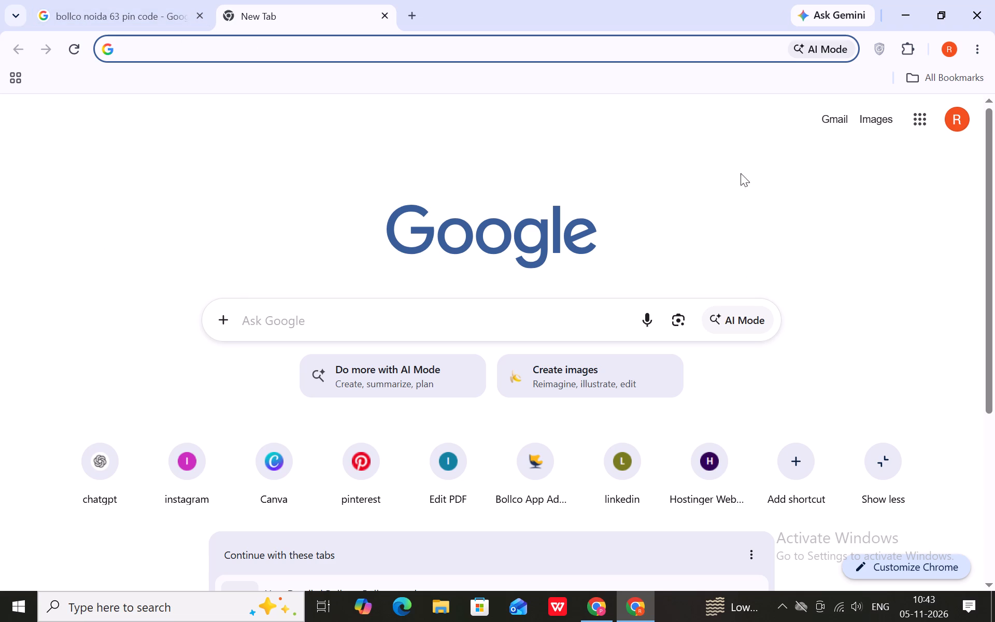
pyautogui.click(264, 56)
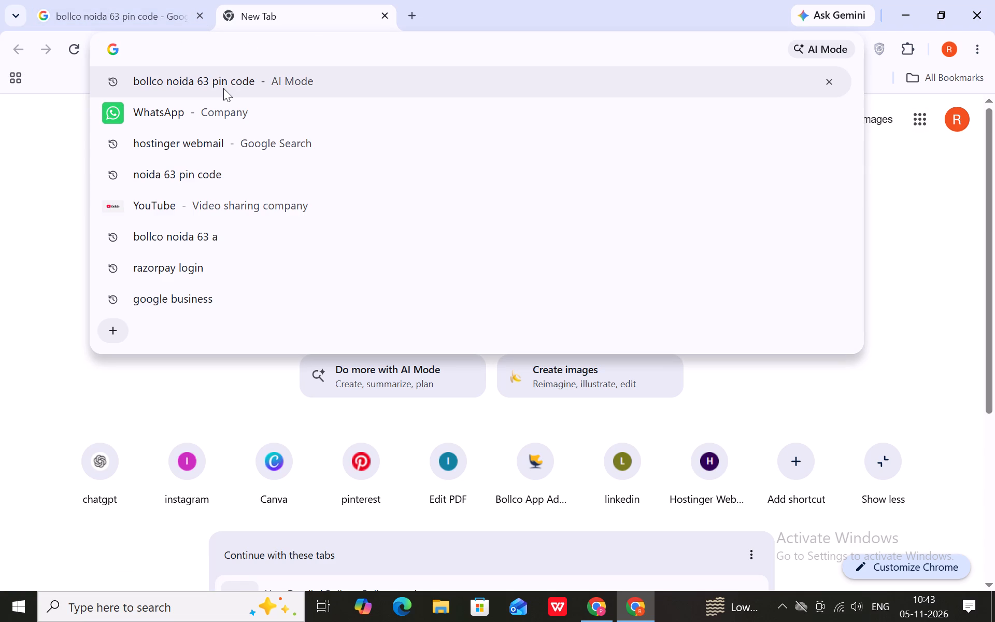
pyautogui.click(203, 238)
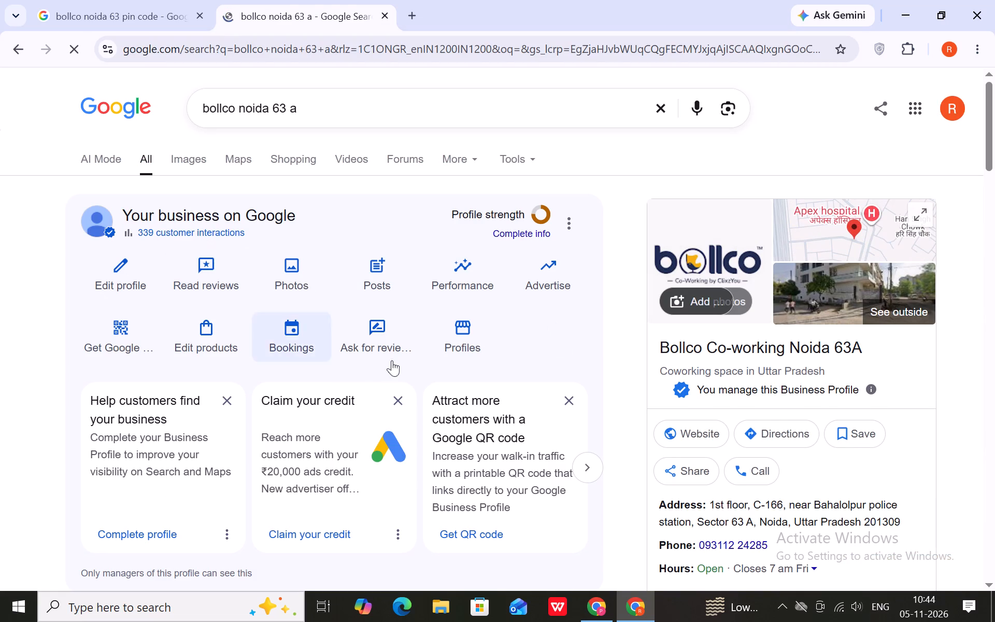
# Review the photos and videos of the Bollco Co-working Noida 63A business profile, closing the gallery when done.
pyautogui.click(303, 271)
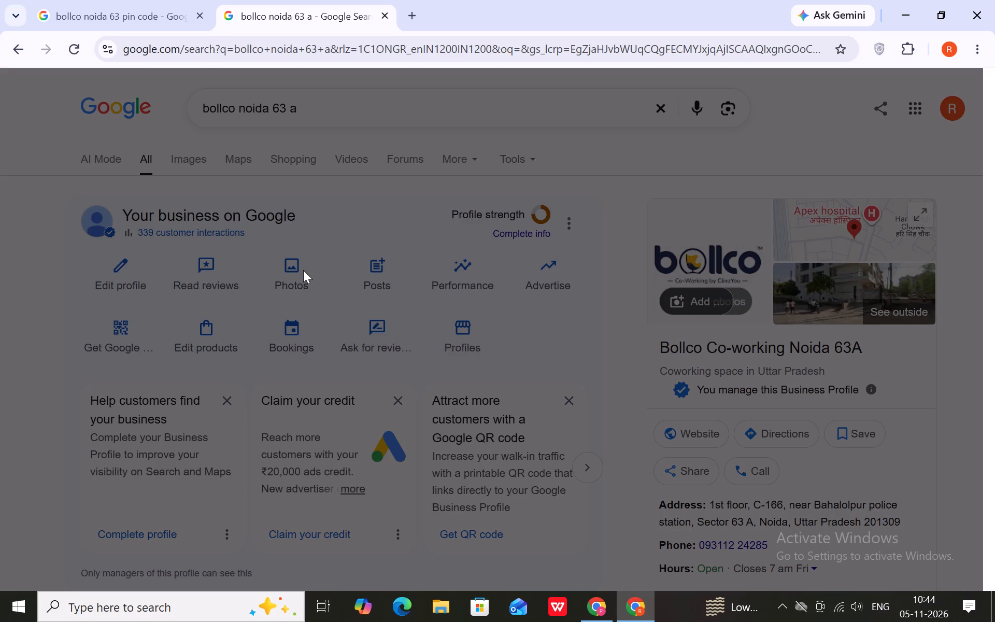
pyautogui.scroll(-5, 403, 425)
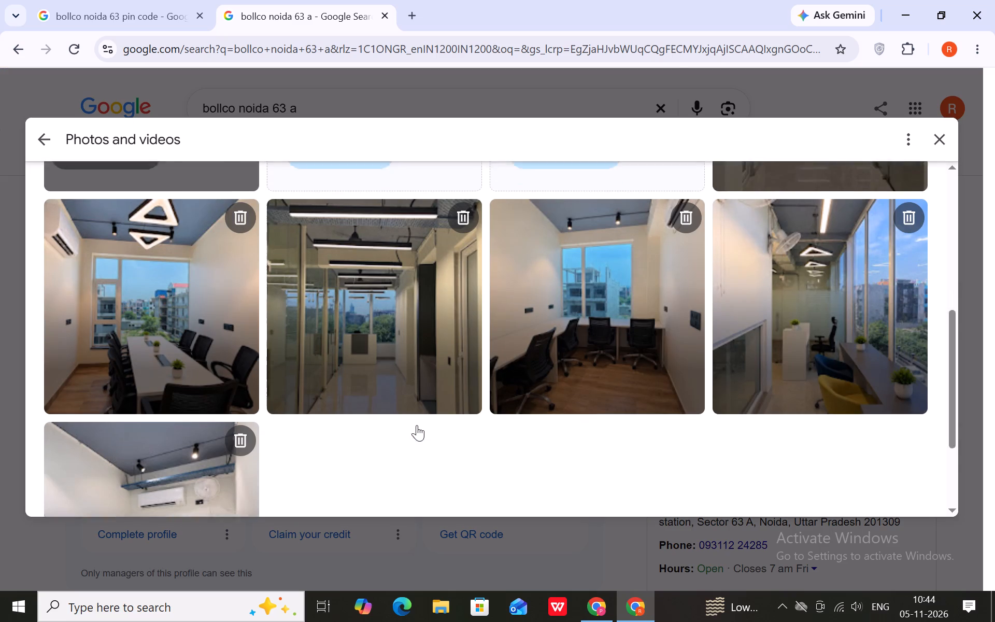
pyautogui.scroll(-2, 417, 424)
pyautogui.scroll(8, 417, 424)
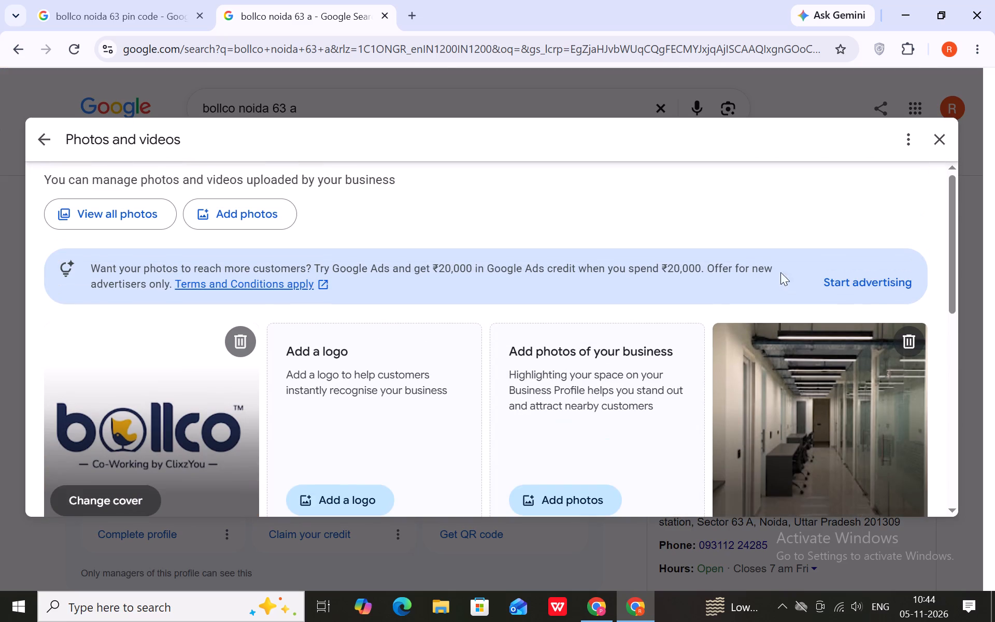
pyautogui.click(943, 146)
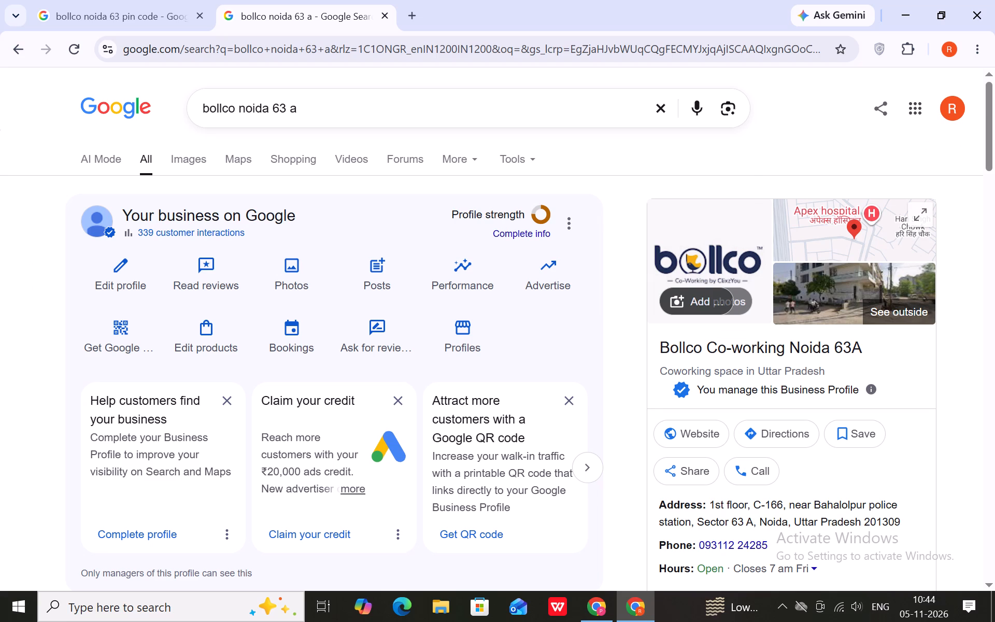
# Change the search query to "bollco noida 125" and run it.
pyautogui.click(380, 114)
pyautogui.press('BackSpace')
pyautogui.press('BackSpace')
pyautogui.press('BackSpace')
pyautogui.press('BackSpace')
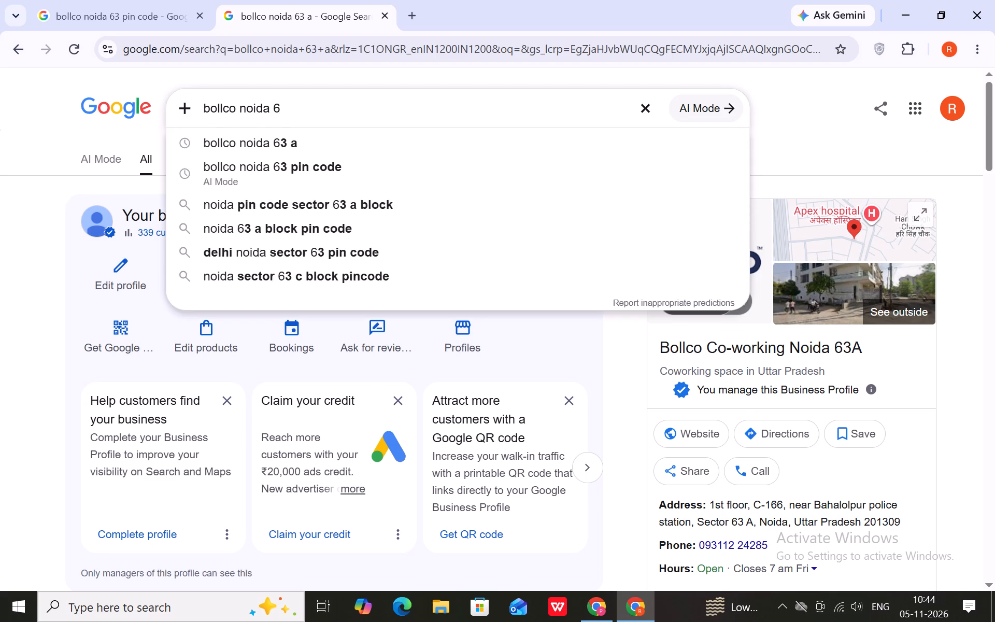
pyautogui.write('125')
pyautogui.press('Return')
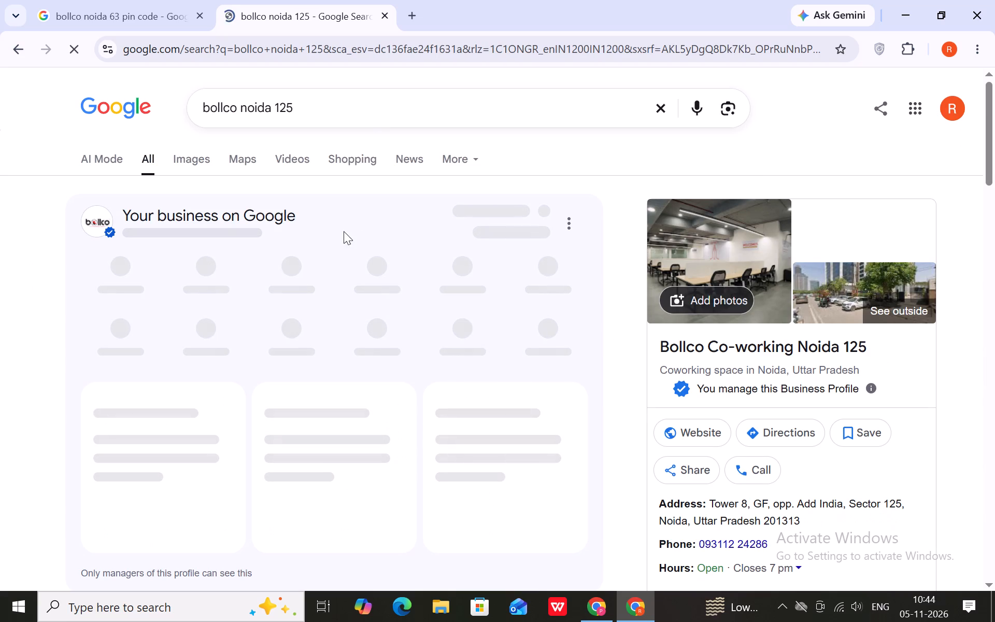
# Open the photos and videos of the Bollco Co-working Noida 125 business profile and look through them.
pyautogui.scroll(-1, 578, 425)
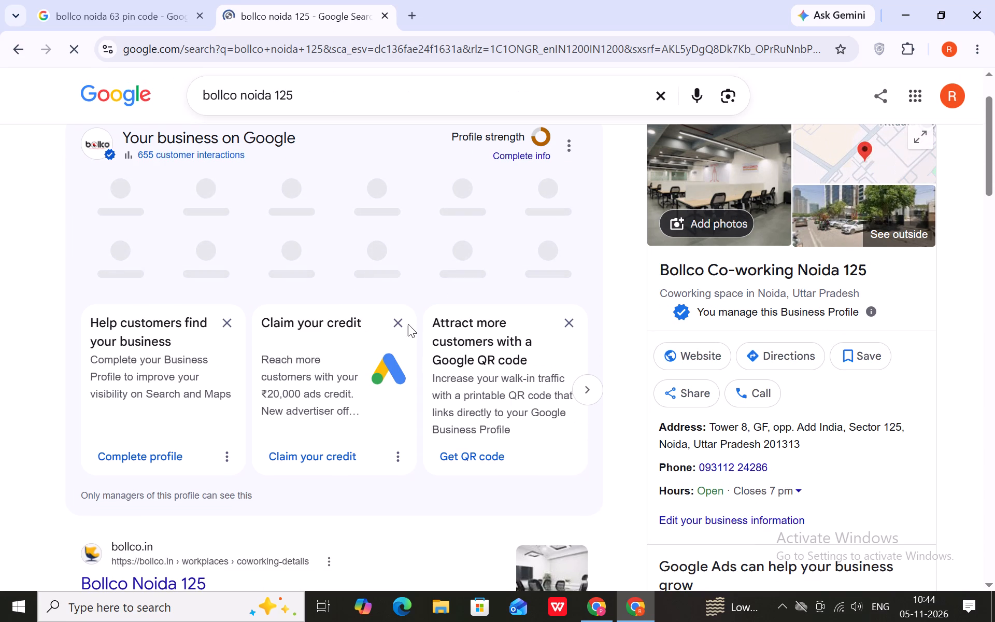
pyautogui.click(298, 197)
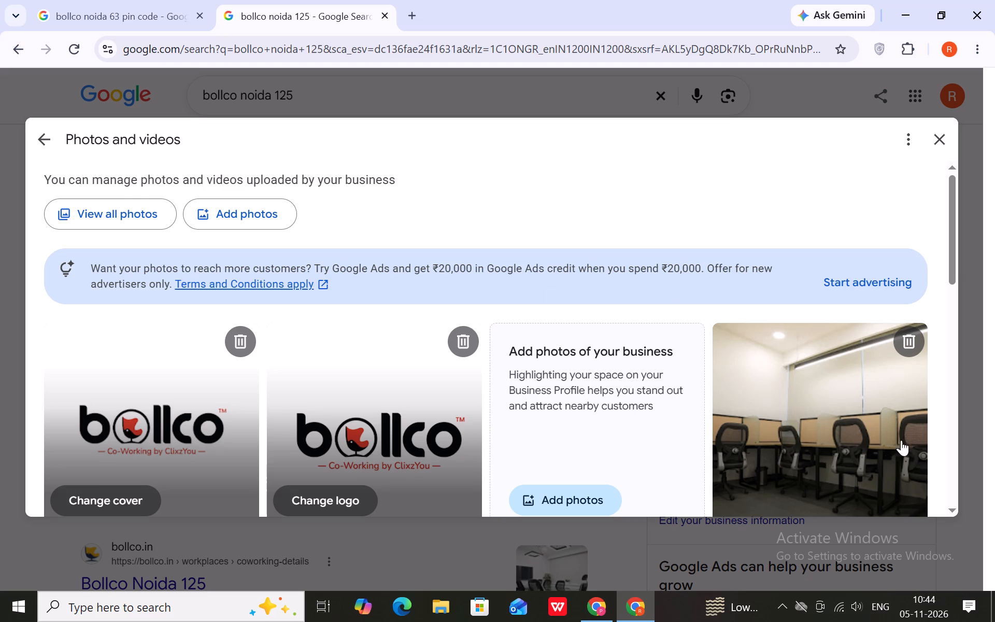
pyautogui.scroll(-8, 806, 449)
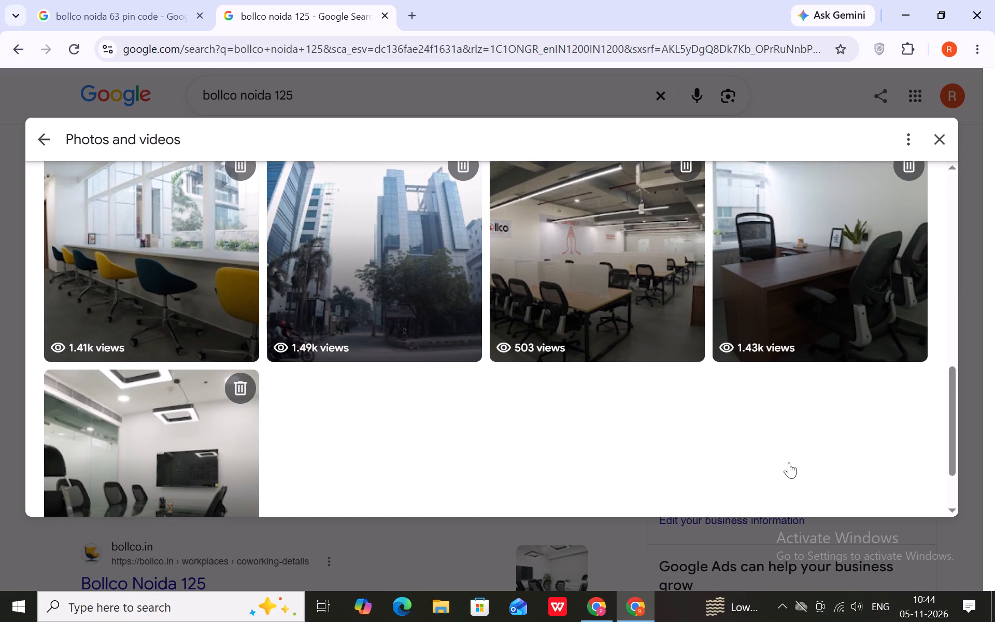
# Look over the full set of photos in the Bollco Co-working Noida 125 business profile gallery again.
pyautogui.scroll(-2, 789, 462)
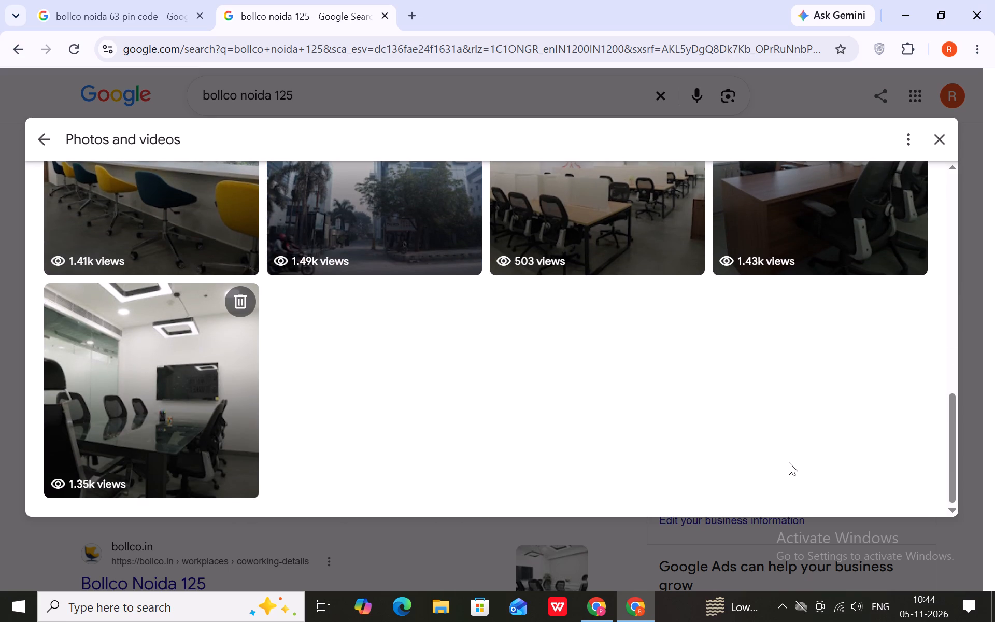
pyautogui.scroll(4, 787, 457)
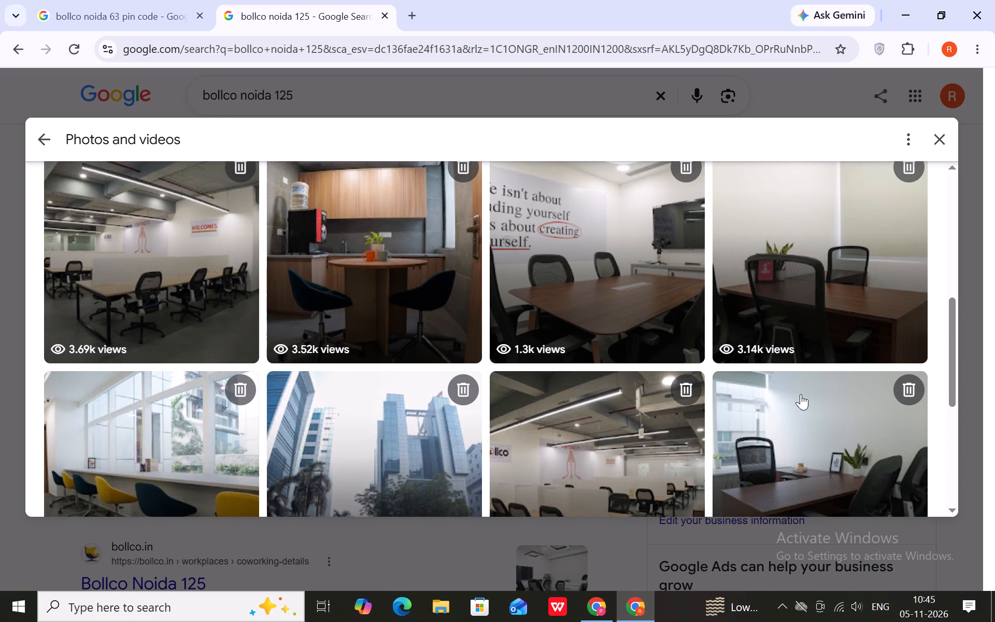
pyautogui.scroll(1, 597, 376)
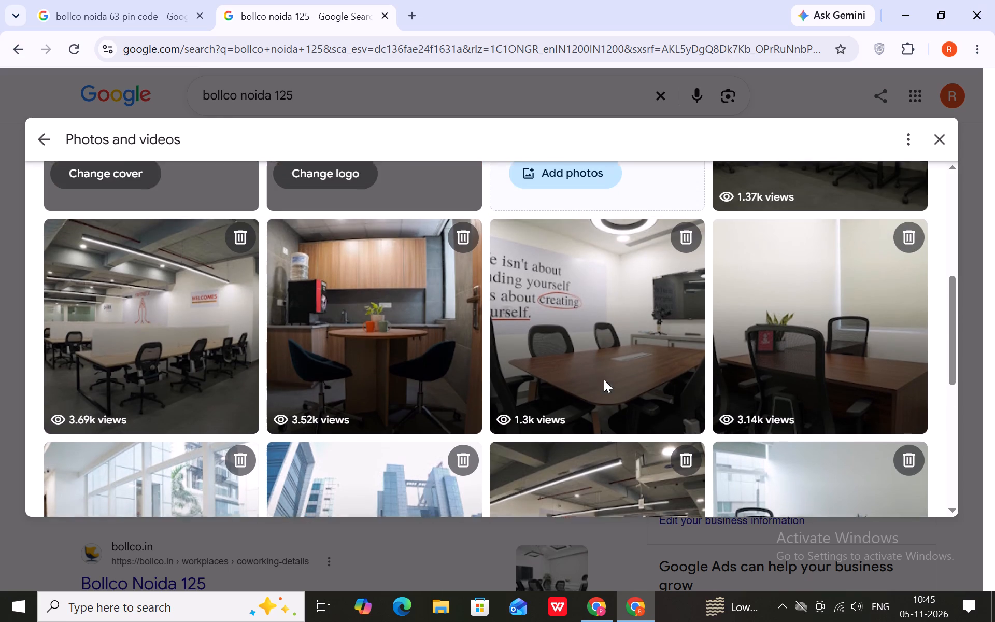
pyautogui.scroll(4, 604, 379)
pyautogui.scroll(-1, 604, 379)
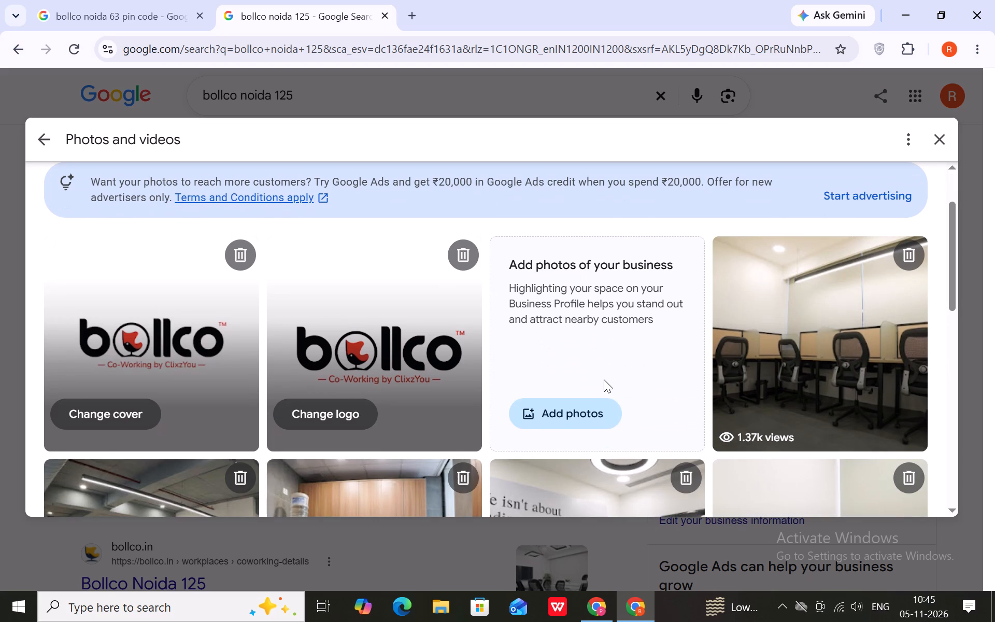
pyautogui.scroll(-6, 604, 379)
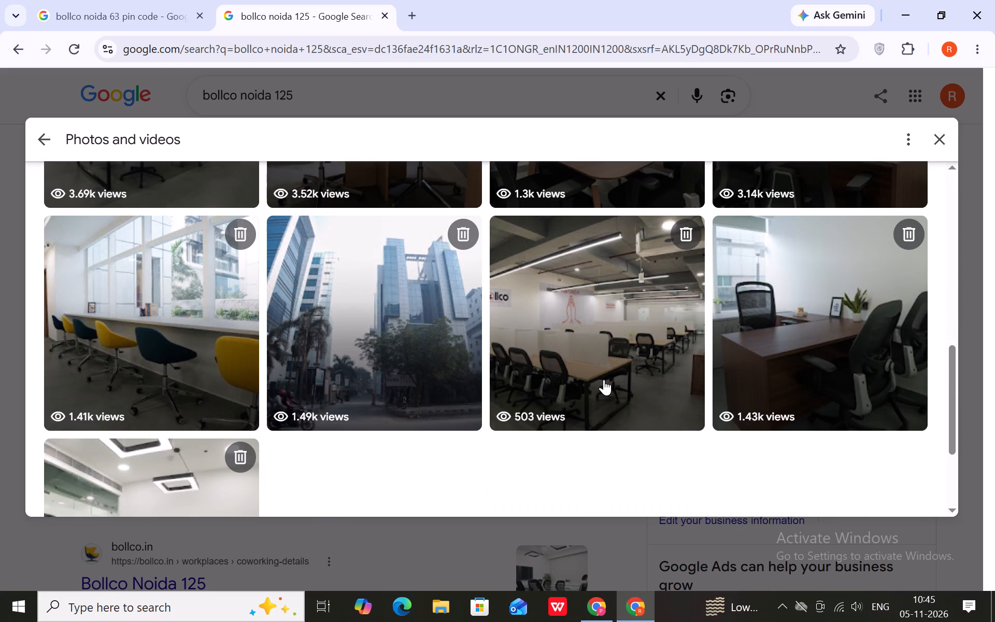
pyautogui.scroll(-2, 604, 379)
pyautogui.scroll(5, 518, 381)
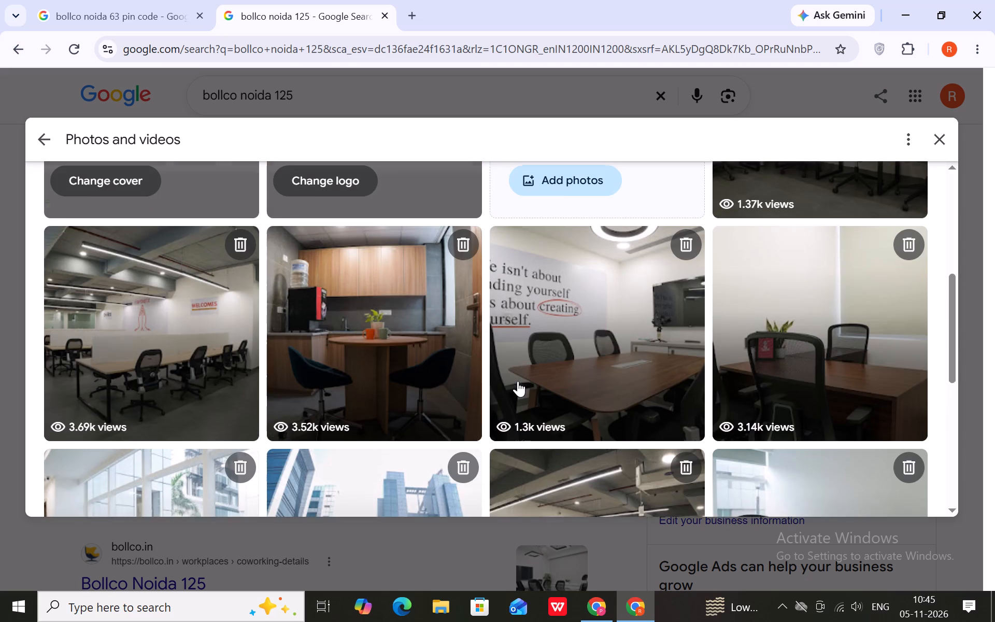
pyautogui.scroll(5, 518, 381)
pyautogui.scroll(-4, 564, 369)
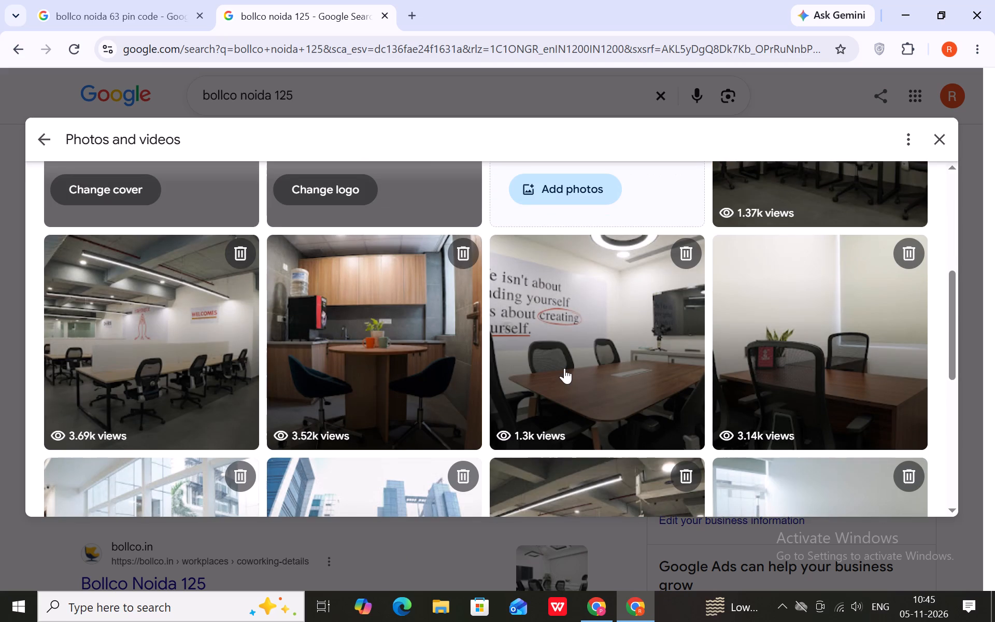
# Open WhatsApp Web in a new tab.
pyautogui.click(405, 21)
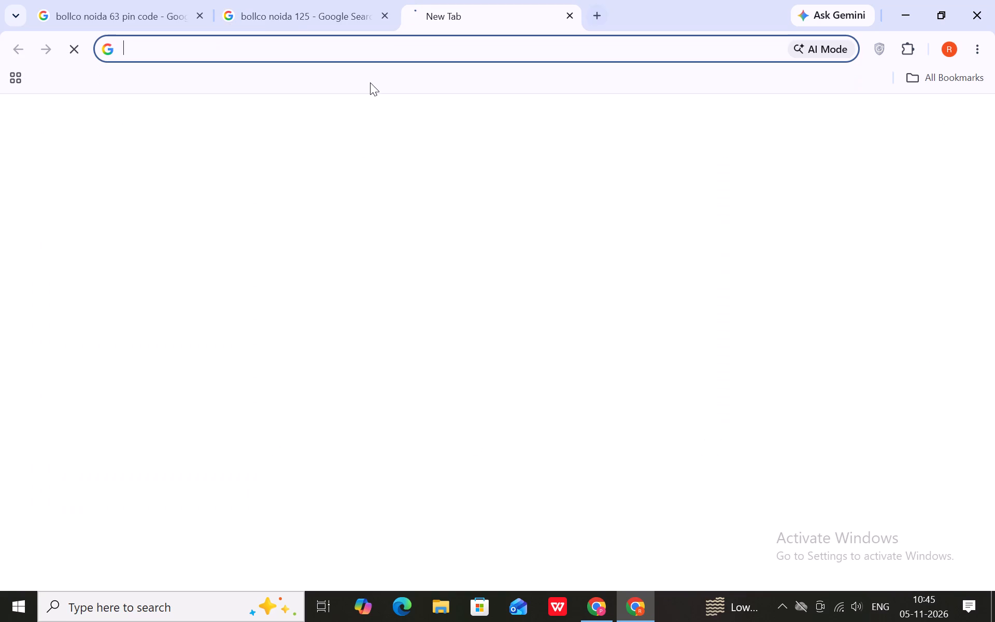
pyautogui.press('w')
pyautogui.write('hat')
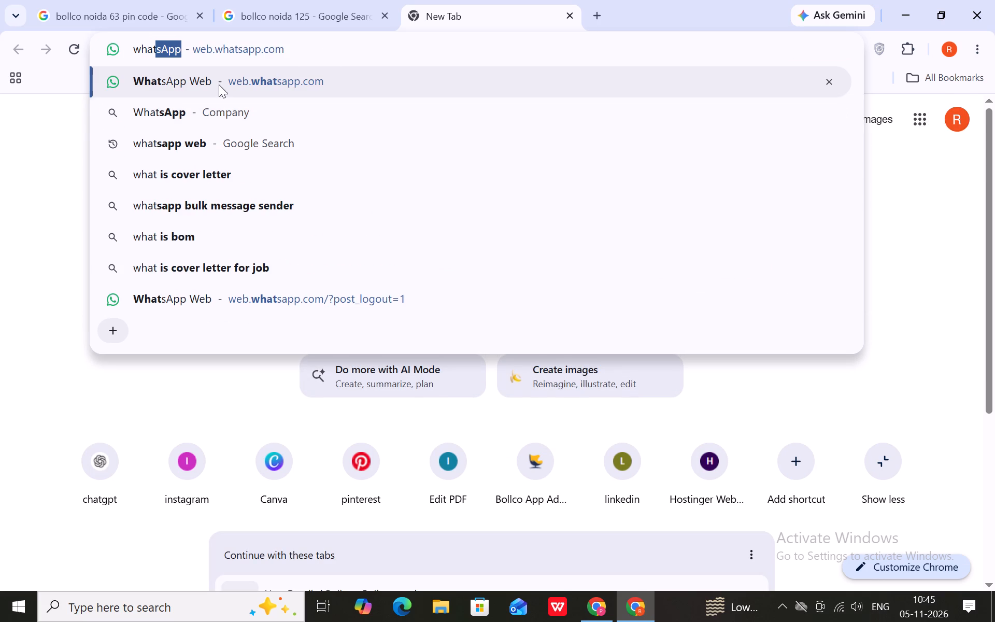
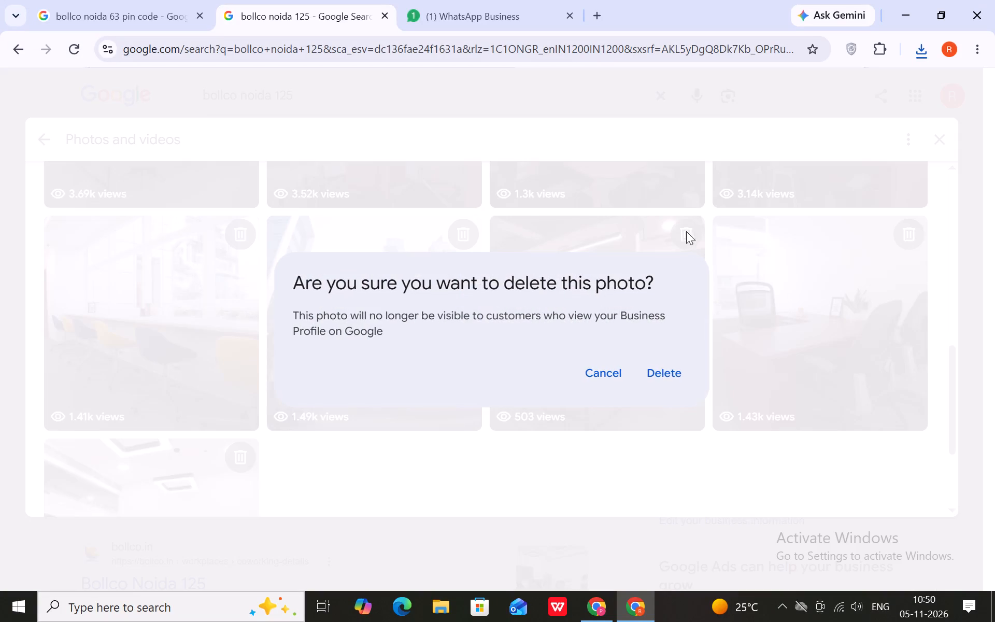
# Confirm deleting the 503-view open-workspace photo with rows of desks from the Bollco Noida 125 business profile.
pyautogui.click(646, 378)
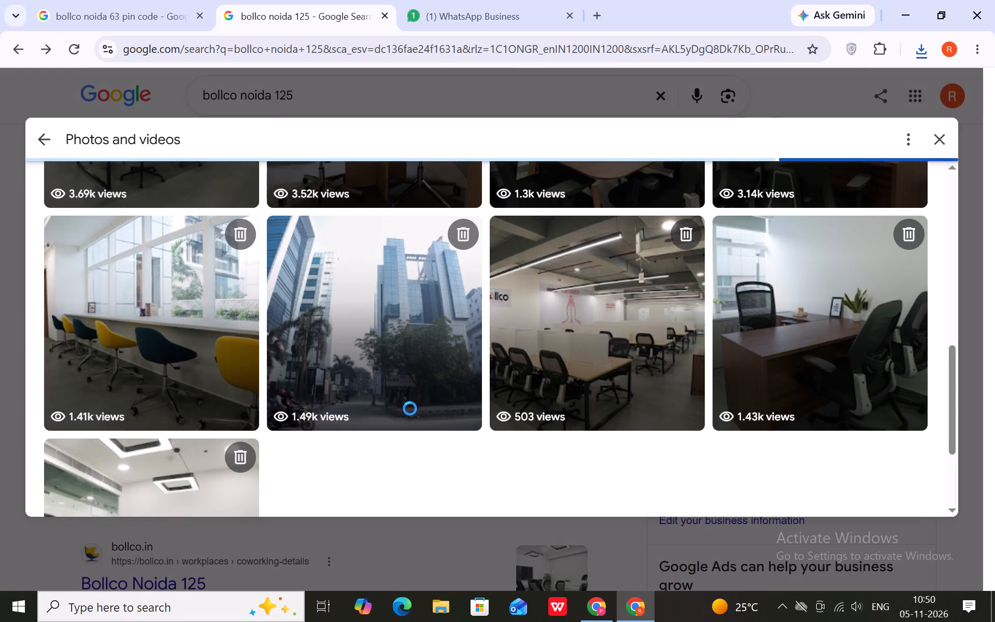
# Delete the open-workspace photo with the red figure and "WELCOMES" wall lettering from the Noida 125 profile's photos.
pyautogui.scroll(-3, 404, 410)
pyautogui.scroll(4, 589, 456)
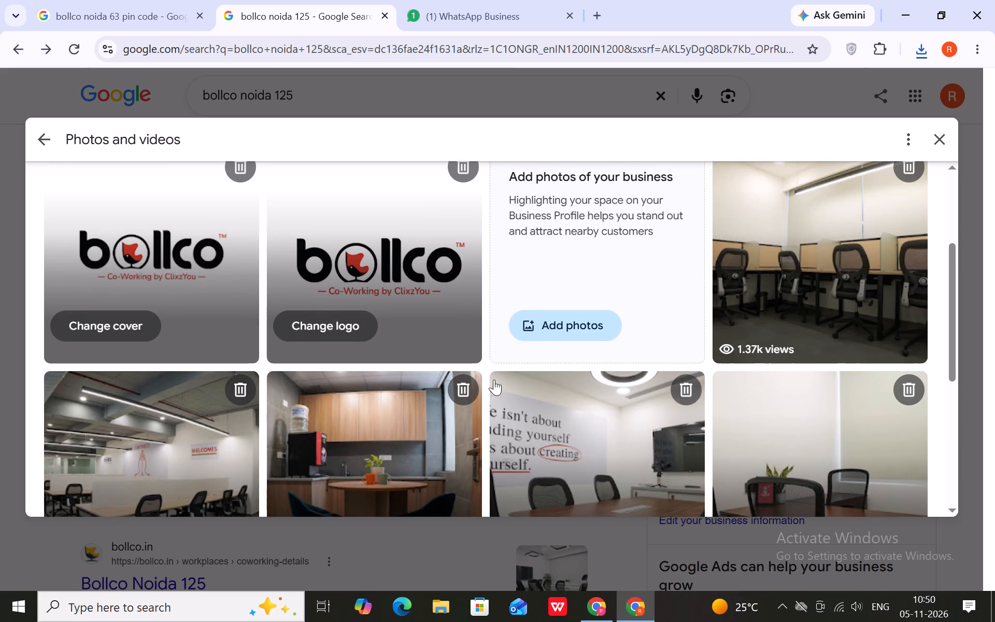
pyautogui.scroll(-2, 490, 380)
pyautogui.click(237, 231)
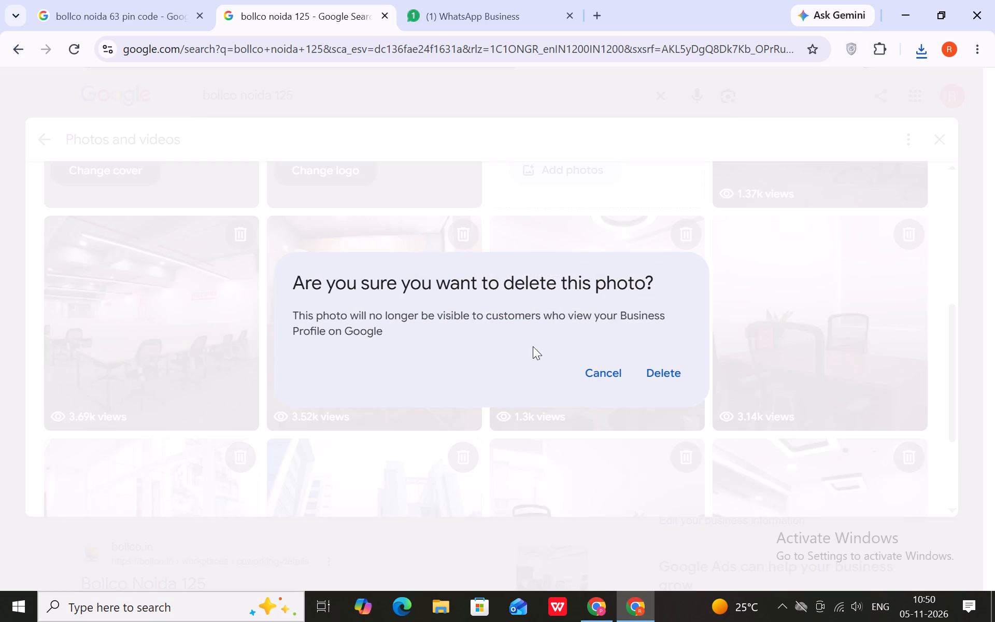
pyautogui.click(658, 379)
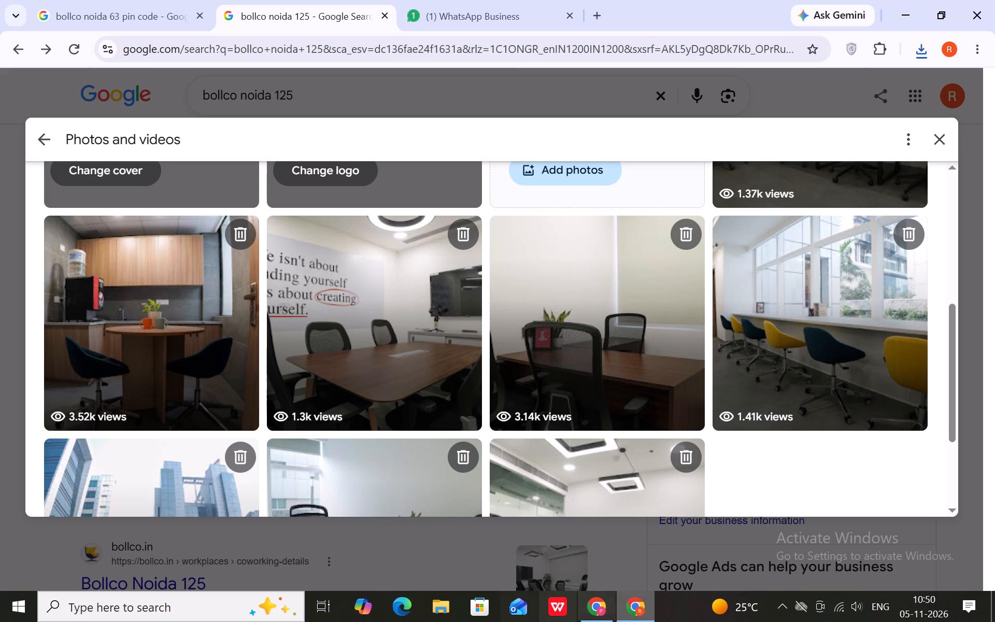
# Look through the remaining photos of the Noida 125 business profile.
pyautogui.scroll(-5, 316, 373)
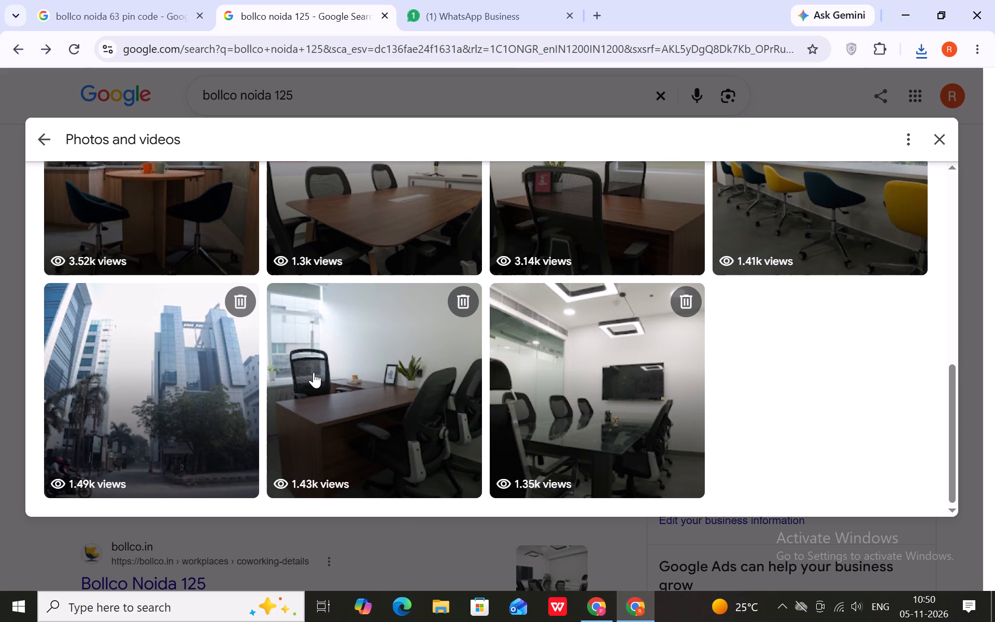
pyautogui.scroll(4, 698, 421)
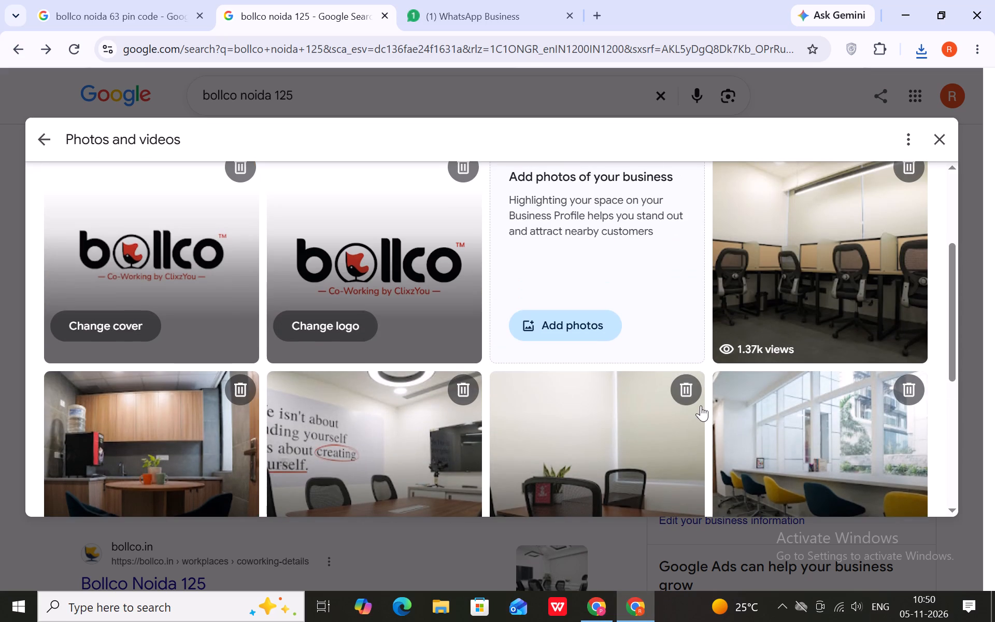
pyautogui.scroll(-3, 701, 405)
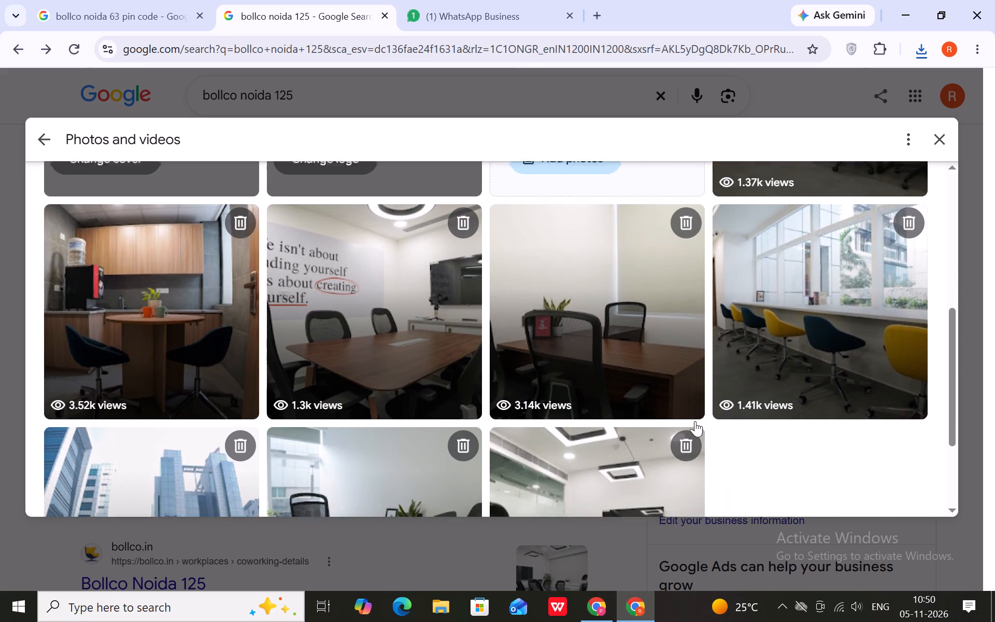
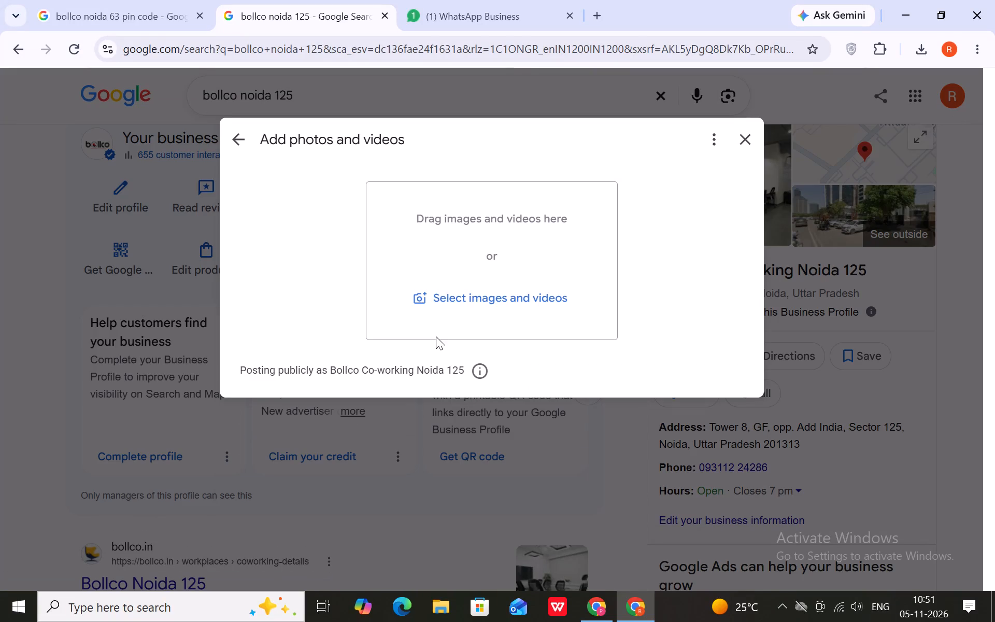
# Open the file chooser for selecting images to upload to the Bollco Co-working Noida 125 profile.
pyautogui.click(503, 302)
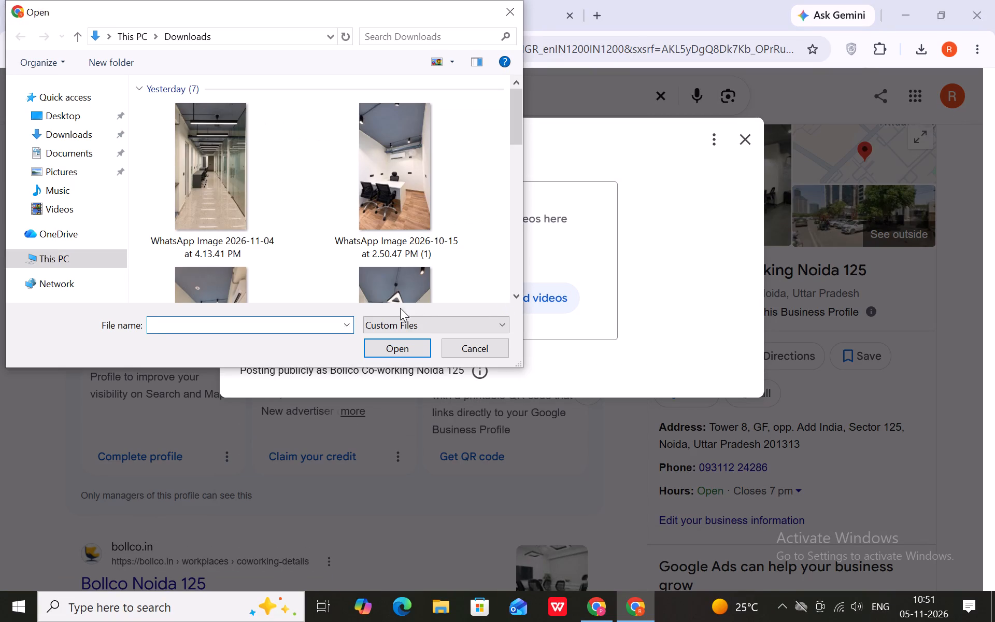
# Browse the images in the Downloads folder for photos to add to the Bollco Co-working Noida 125 business profile.
pyautogui.scroll(-3, 340, 237)
pyautogui.scroll(5, 238, 218)
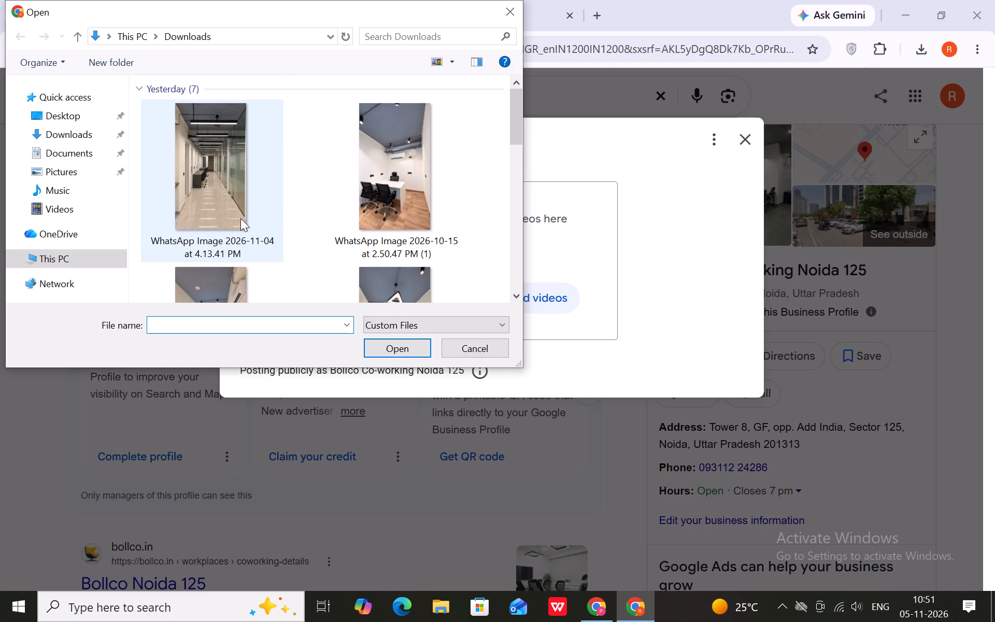
pyautogui.click(88, 135)
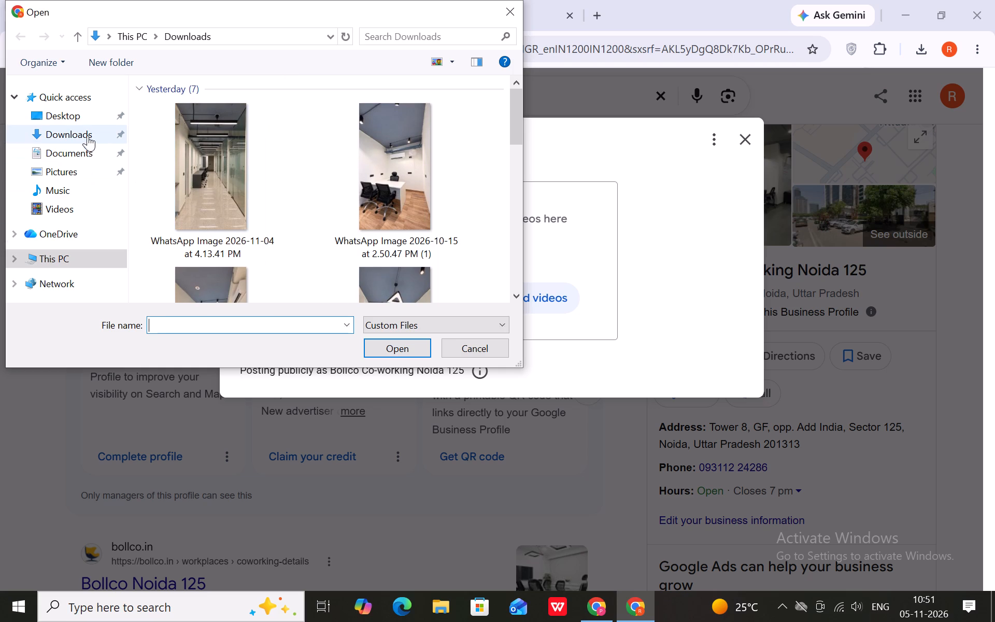
pyautogui.click(96, 135)
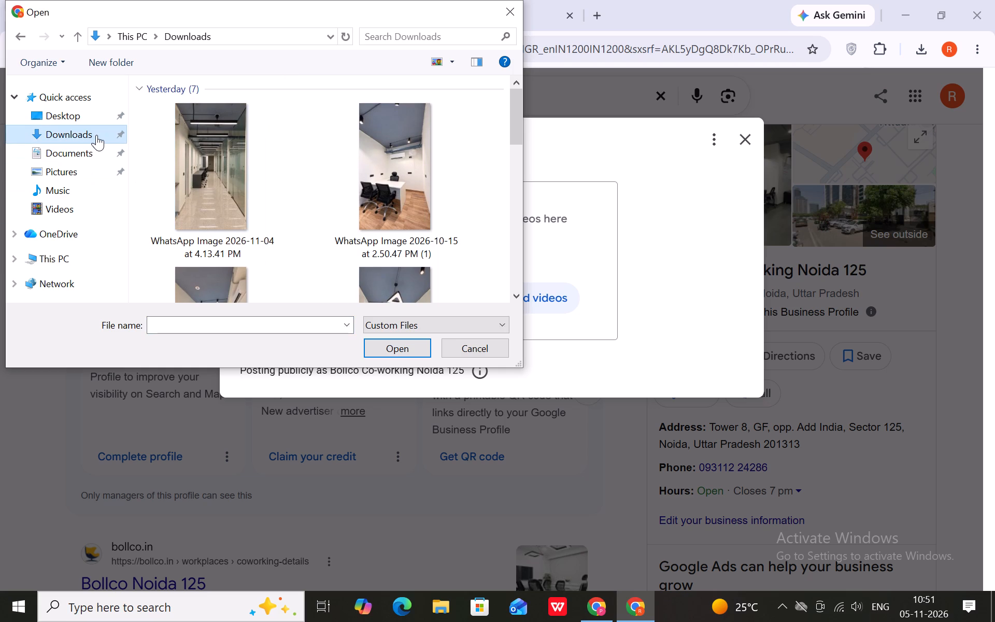
pyautogui.doubleClick(96, 135)
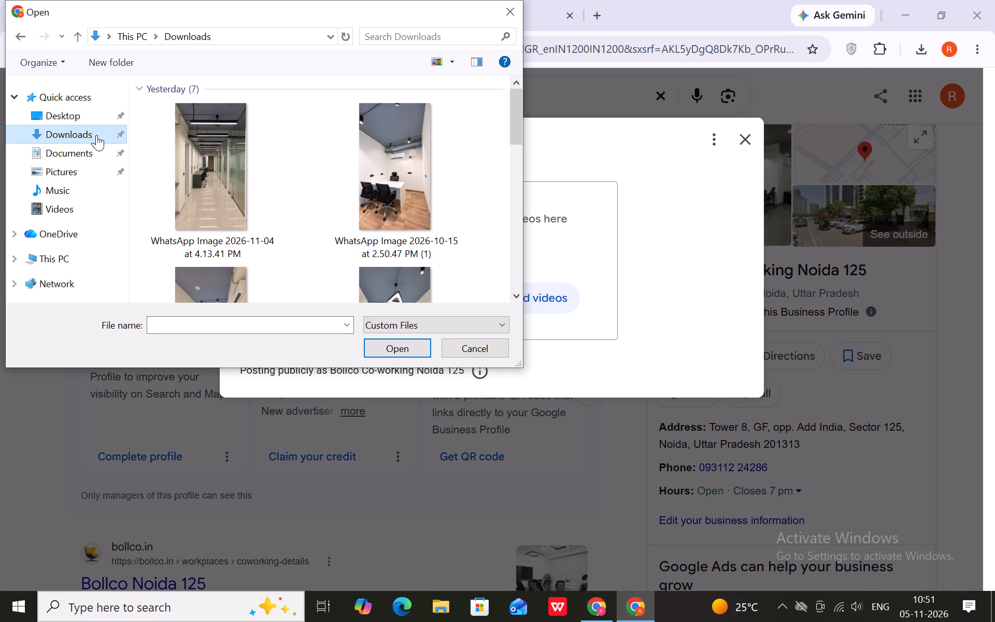
pyautogui.click(97, 145)
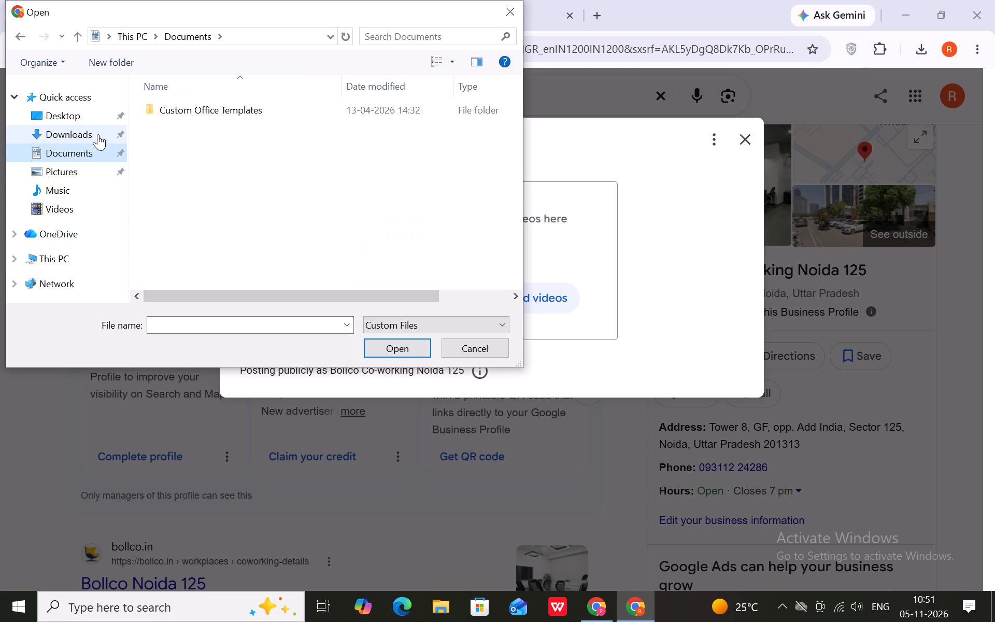
pyautogui.click(98, 134)
pyautogui.scroll(-6, 307, 221)
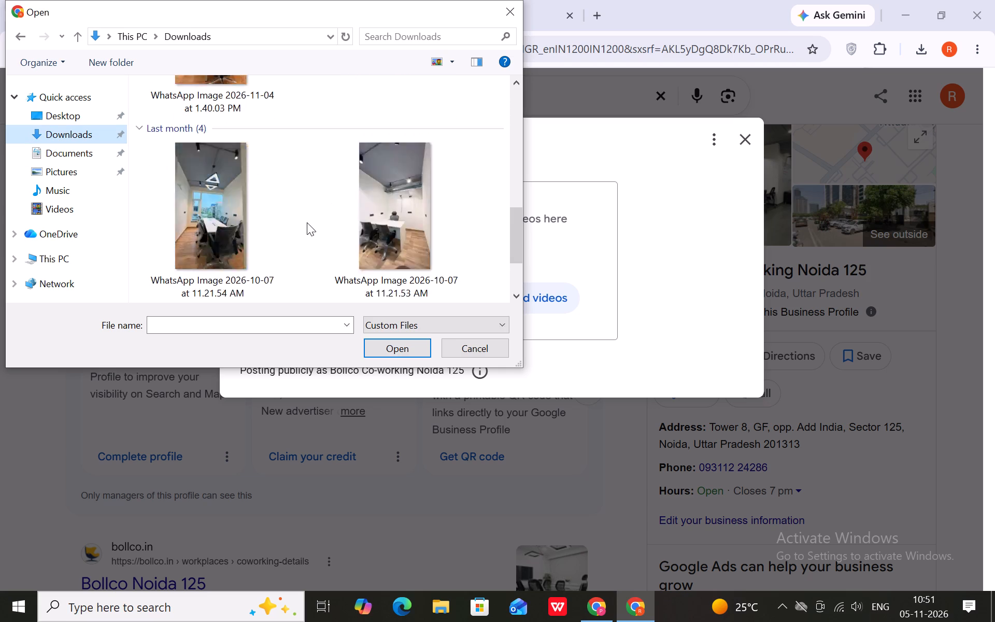
pyautogui.scroll(1, 307, 222)
pyautogui.scroll(-7, 307, 222)
pyautogui.scroll(6, 307, 222)
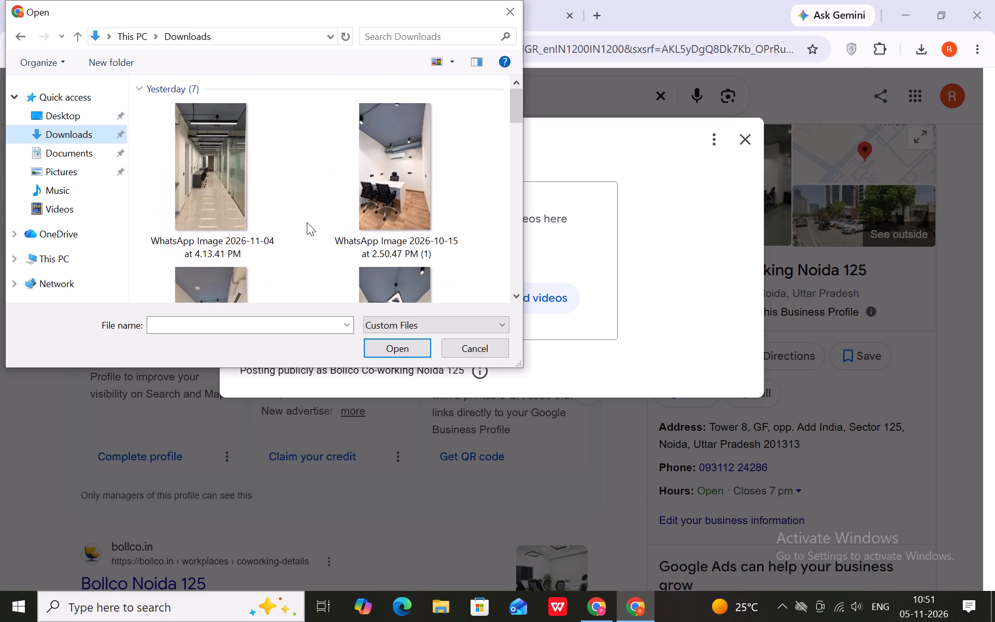
pyautogui.scroll(10, 307, 222)
# Reopen the image selection for the Bollco Co-working Noida 125 profile and look through the workspace photos in Downloads again.
pyautogui.click(508, 13)
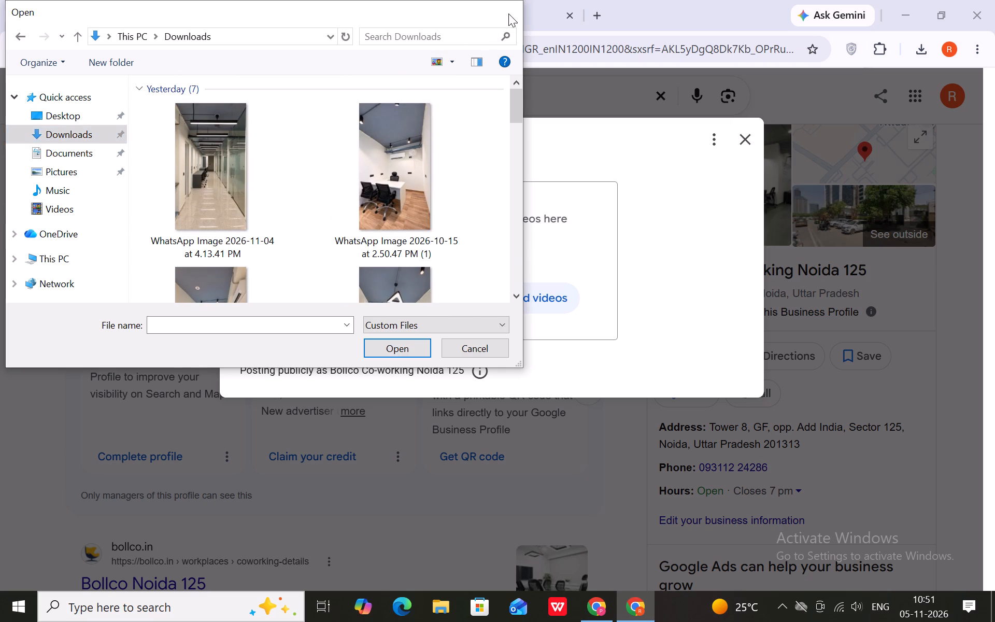
pyautogui.click(476, 296)
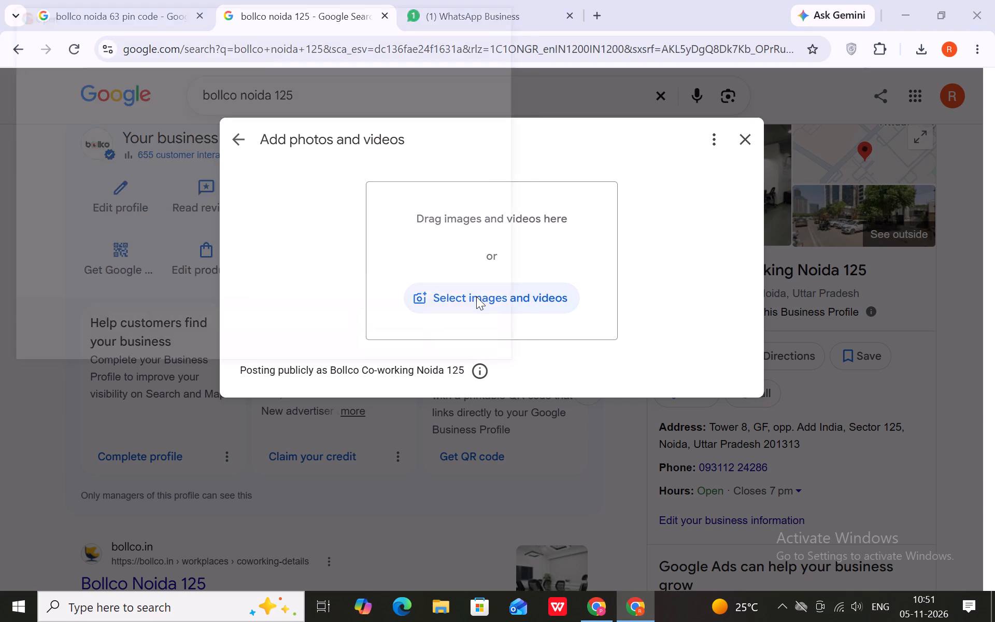
pyautogui.scroll(-10, 400, 258)
pyautogui.scroll(5, 400, 258)
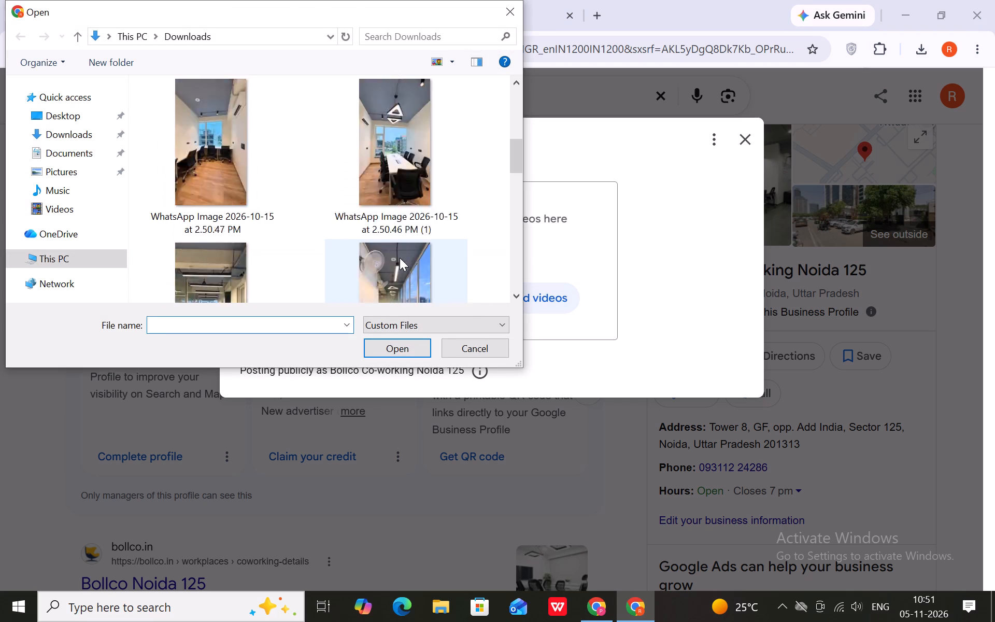
pyautogui.scroll(9, 400, 258)
pyautogui.scroll(-4, 426, 184)
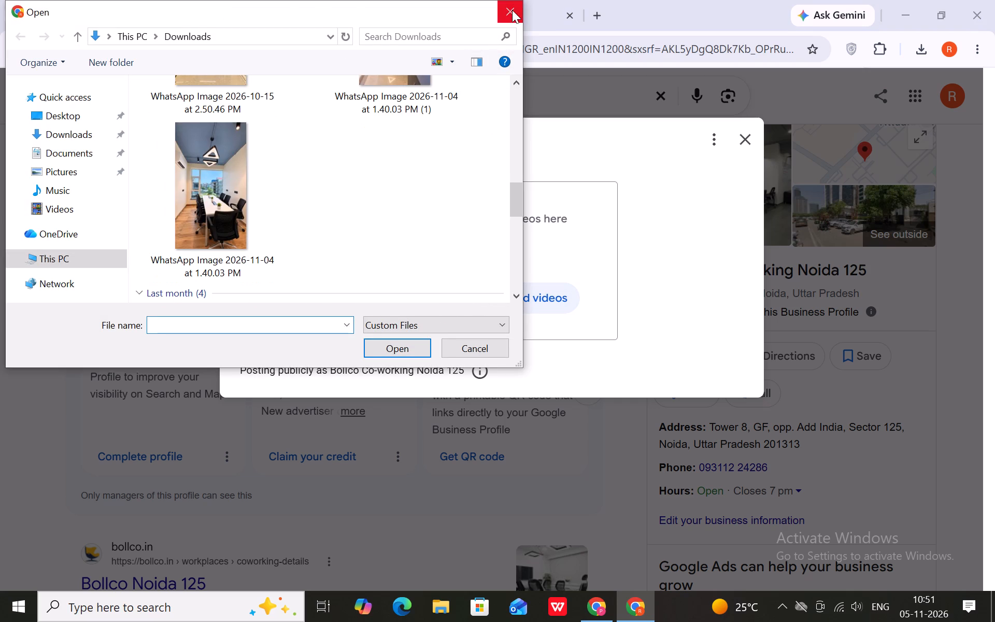
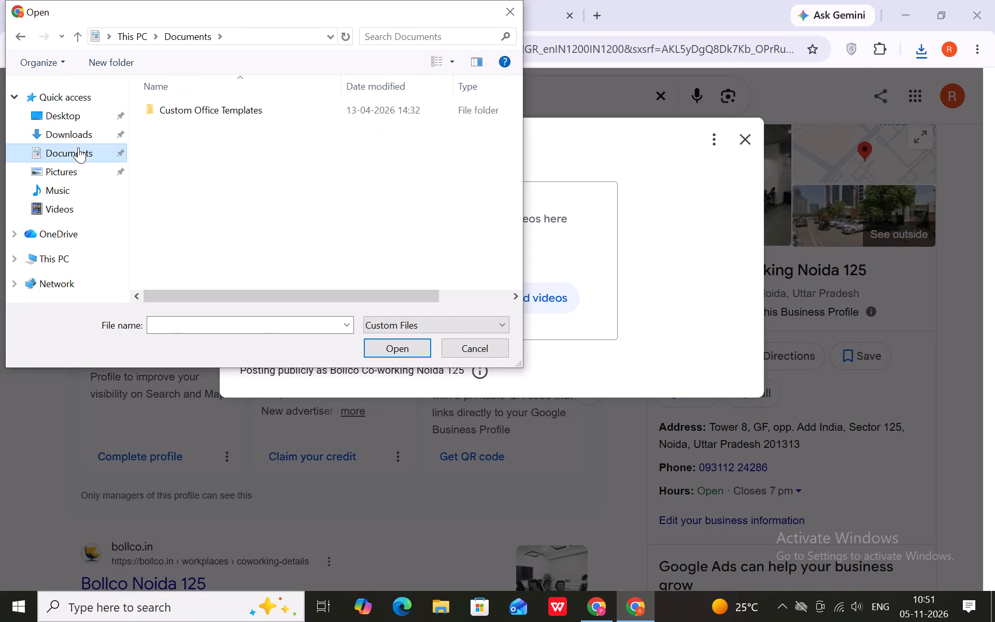
# Select the image "WhatsApp Image 2026-11-04 at 1.40.03 PM" in the Downloads folder for upload to the Bollco Co-working Noida 125 profile.
pyautogui.click(181, 102)
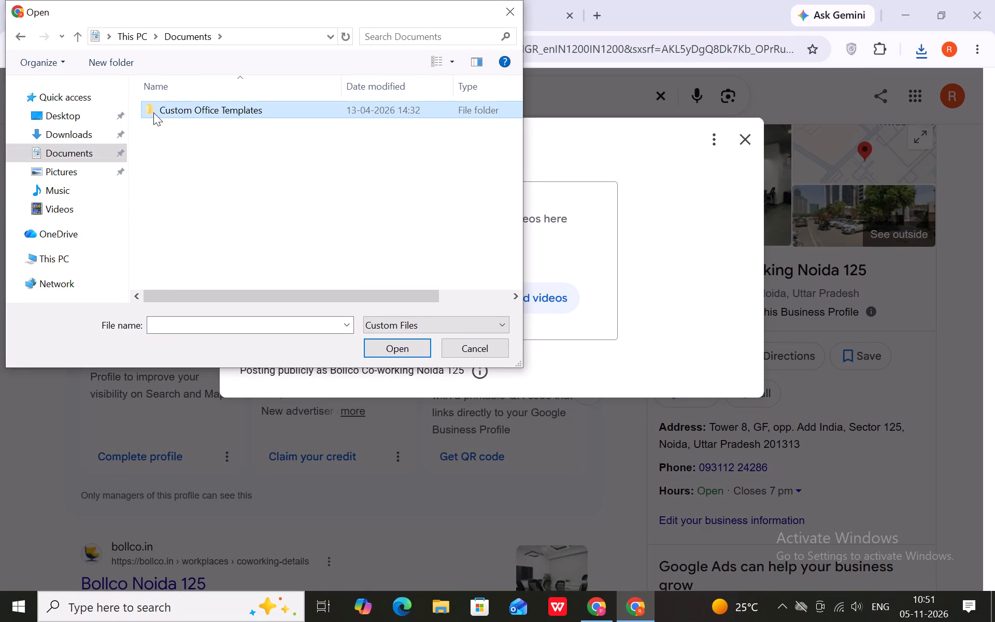
pyautogui.click(80, 117)
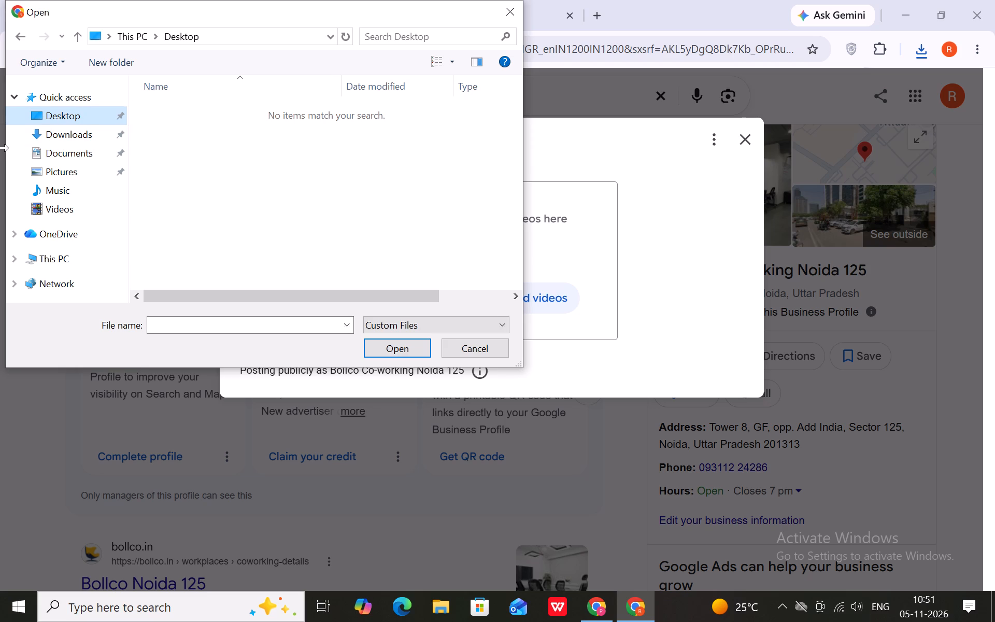
pyautogui.click(87, 131)
pyautogui.scroll(-4, 253, 223)
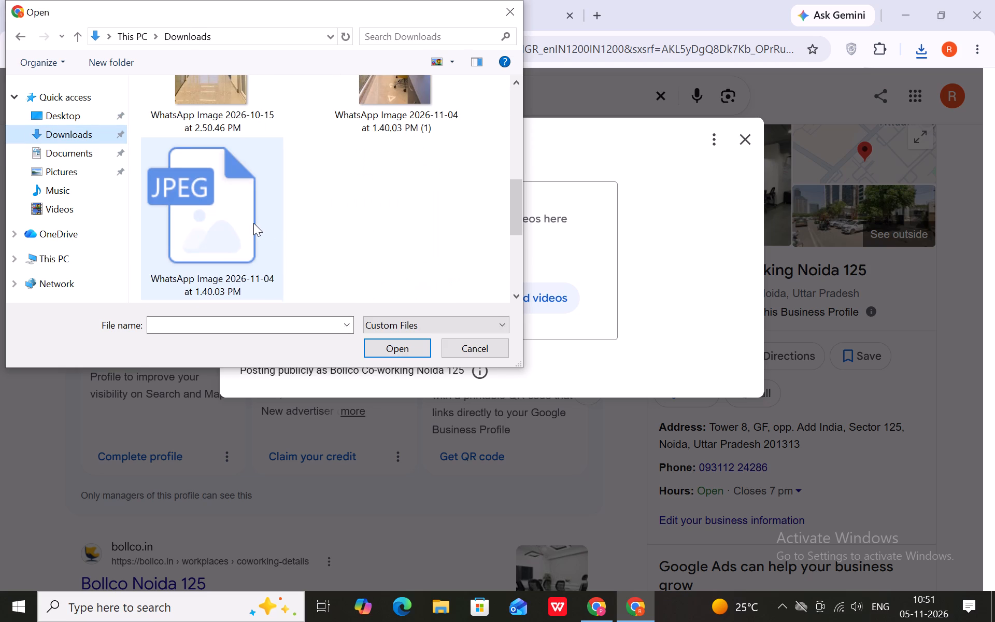
pyautogui.scroll(-2, 253, 223)
pyautogui.scroll(6, 253, 223)
pyautogui.scroll(-3, 253, 223)
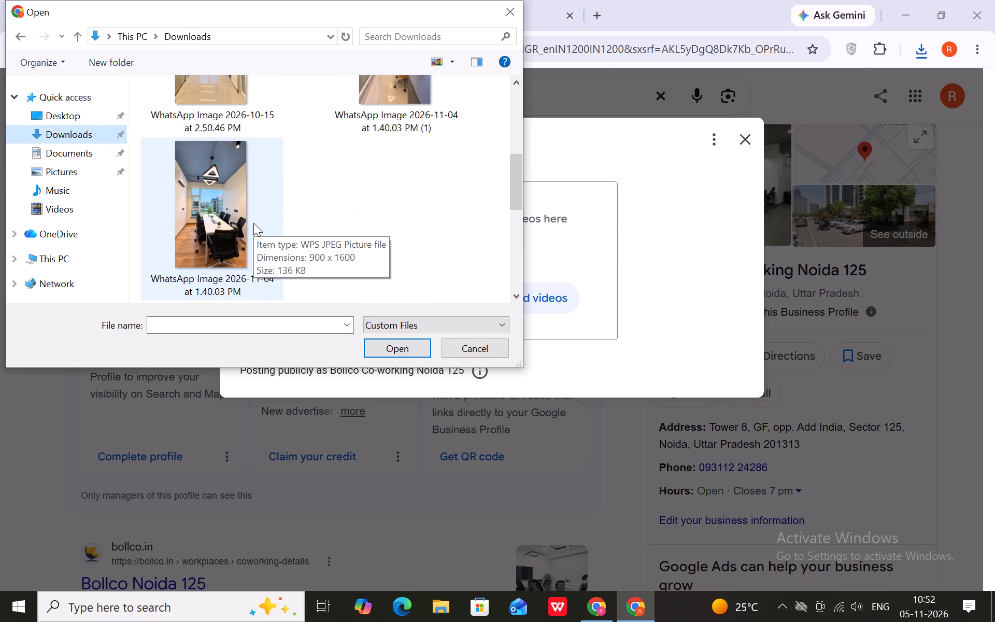
pyautogui.click(271, 250)
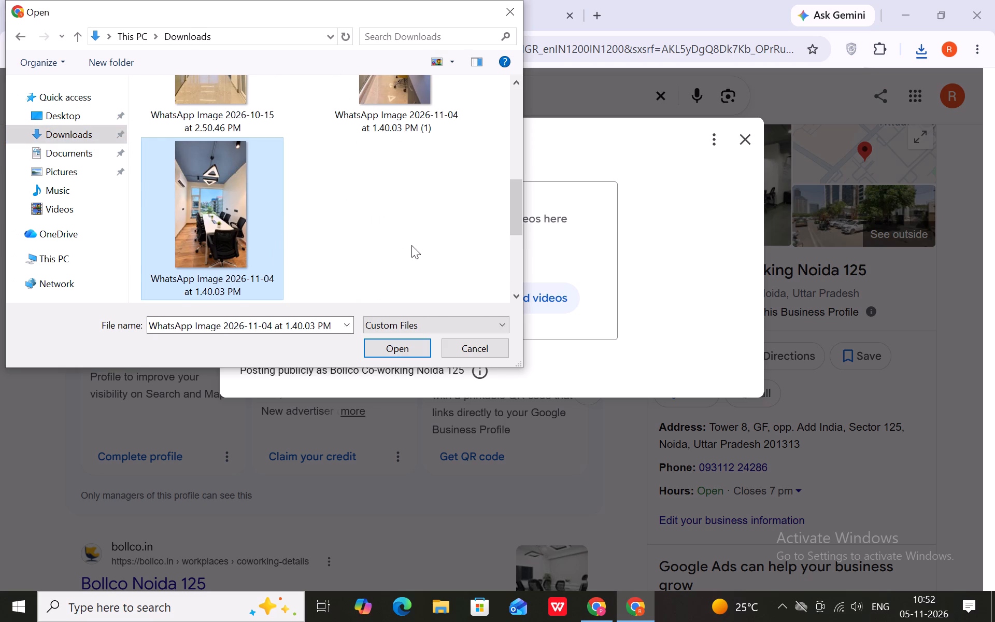
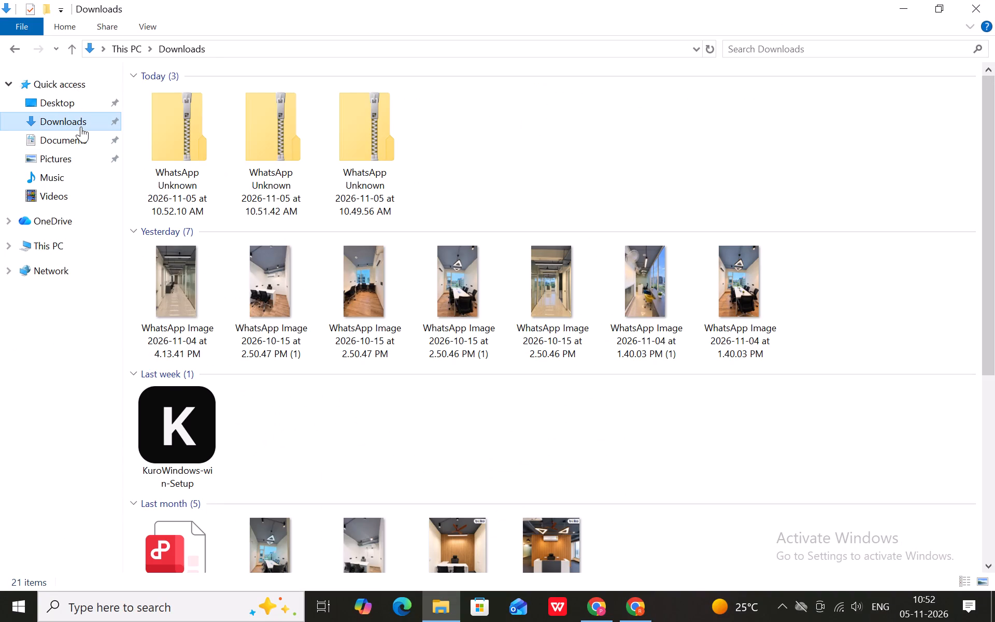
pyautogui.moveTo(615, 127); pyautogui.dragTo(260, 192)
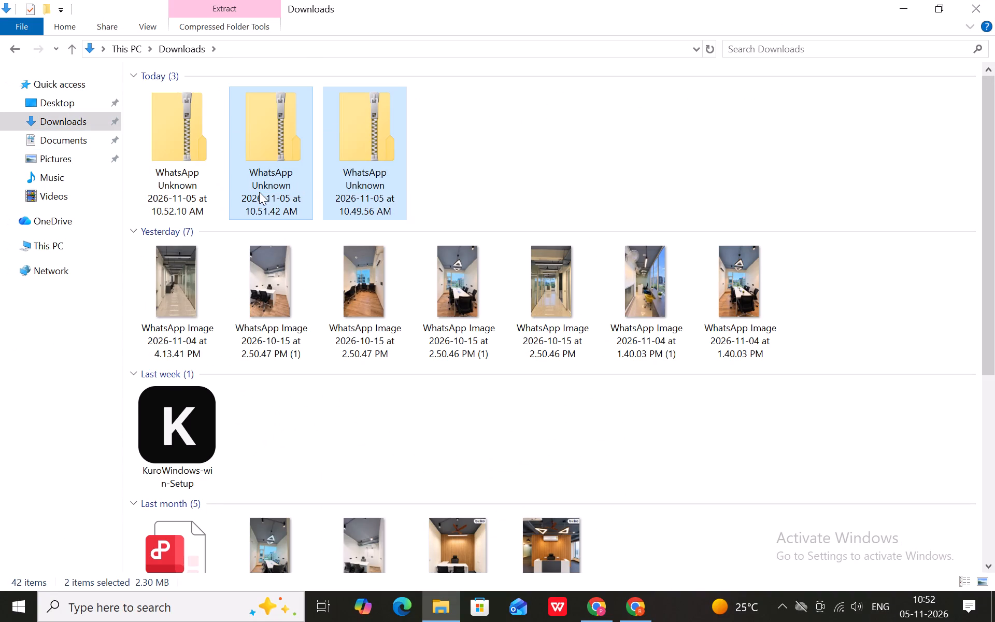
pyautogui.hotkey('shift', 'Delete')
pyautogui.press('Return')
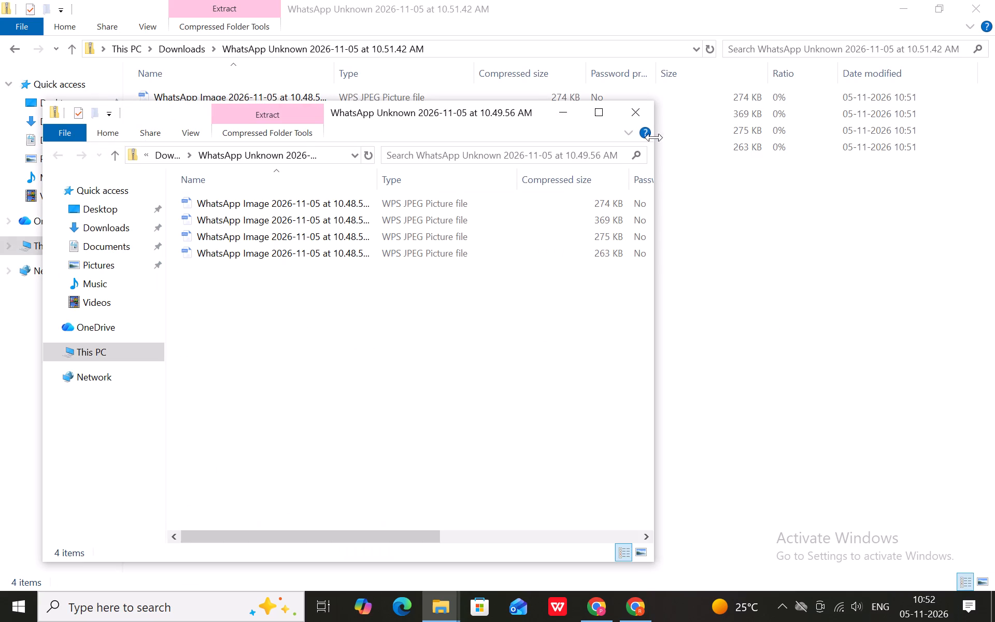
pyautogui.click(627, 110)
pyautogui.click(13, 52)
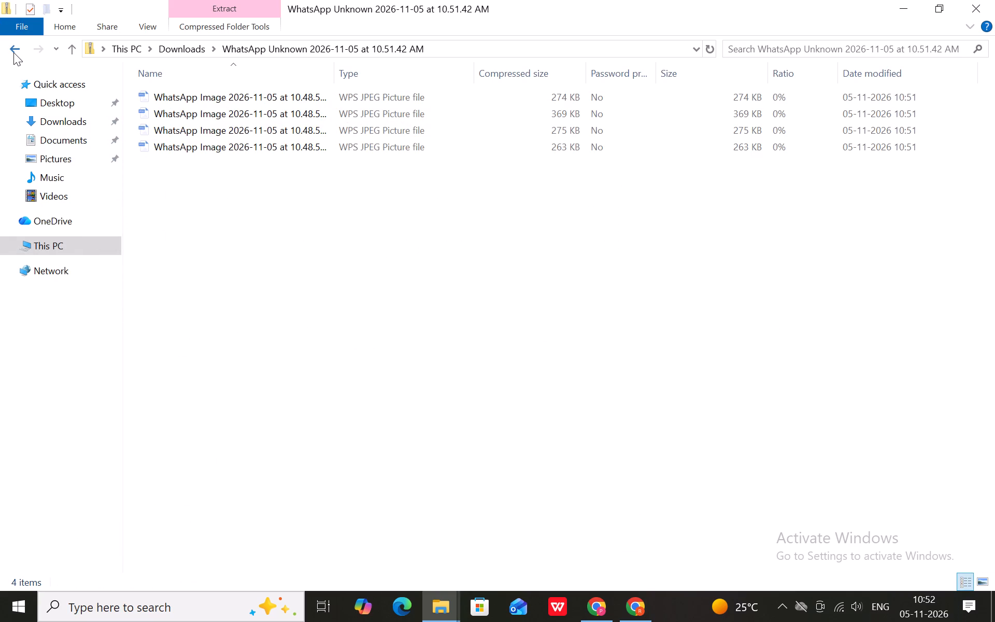
# Permanently delete the WhatsApp Unknown zip archives from 10.51.42 AM and 10.49.56 AM in the Downloads folder.
pyautogui.moveTo(674, 160); pyautogui.dragTo(319, 123)
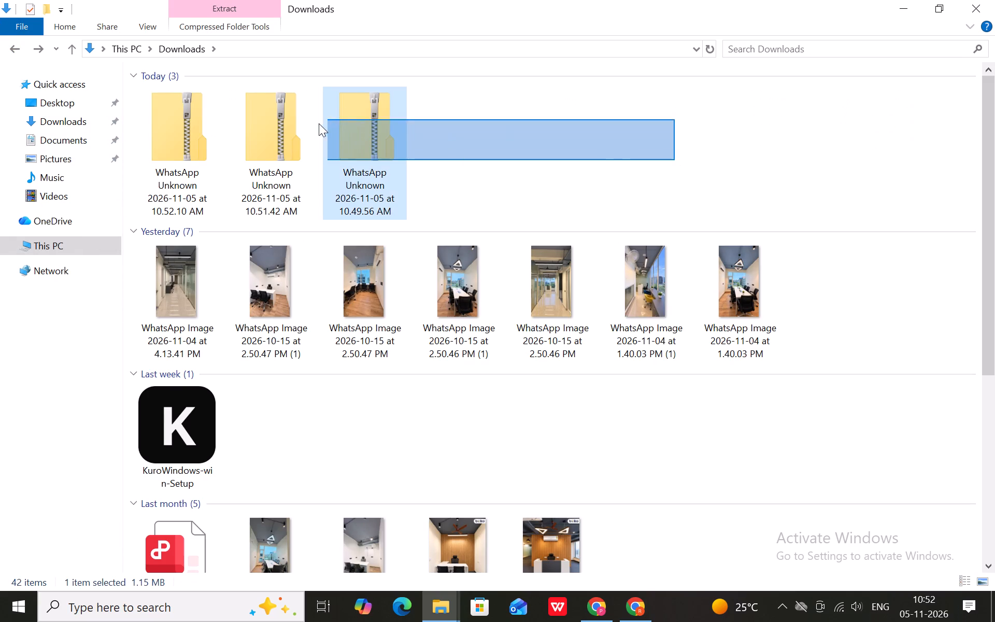
pyautogui.moveTo(319, 123); pyautogui.dragTo(297, 133)
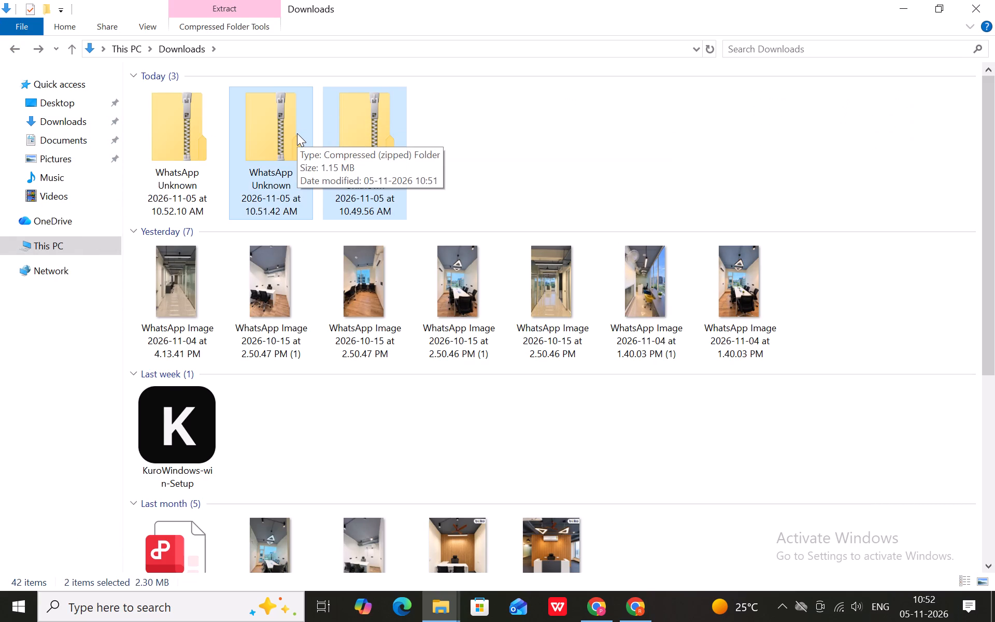
pyautogui.hotkey('shift', 'Delete')
pyautogui.press('Return')
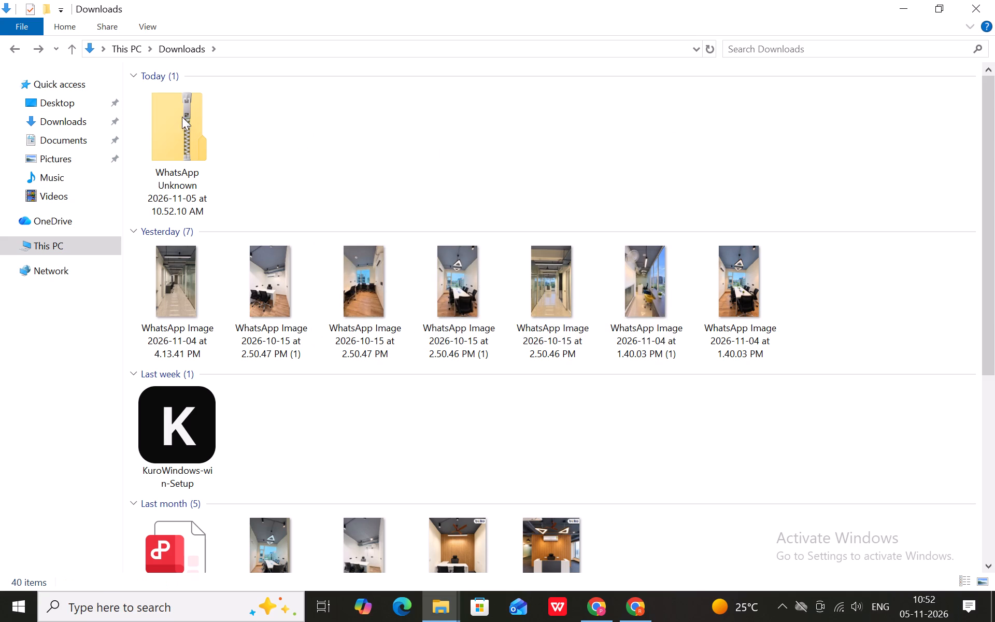
# Extract the WhatsApp Unknown 2026-11-05 at 10.52.10 AM archive into a folder of the same name in Downloads.
pyautogui.rightClick(192, 125)
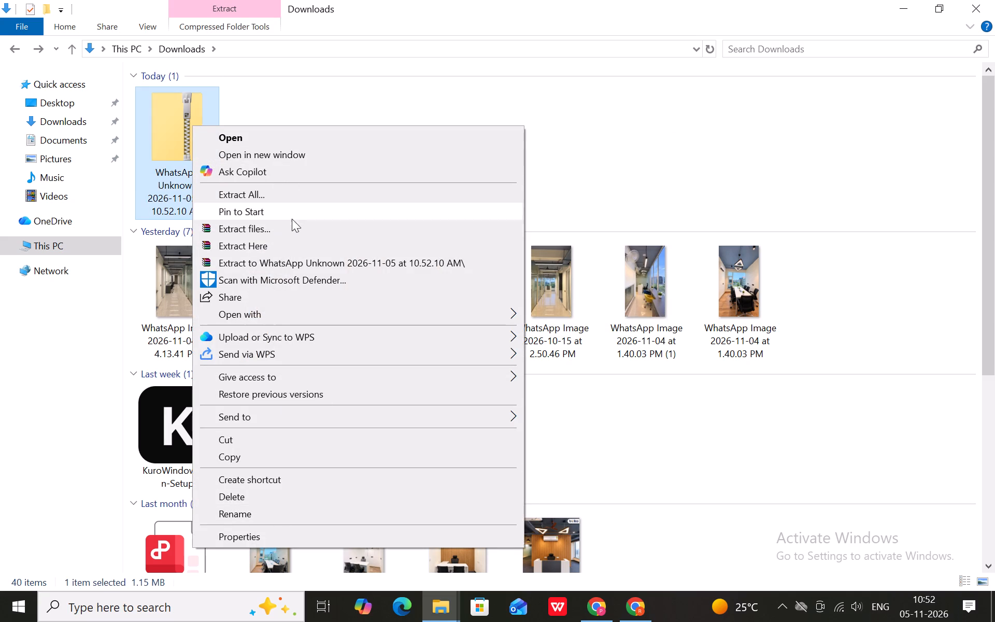
pyautogui.click(304, 230)
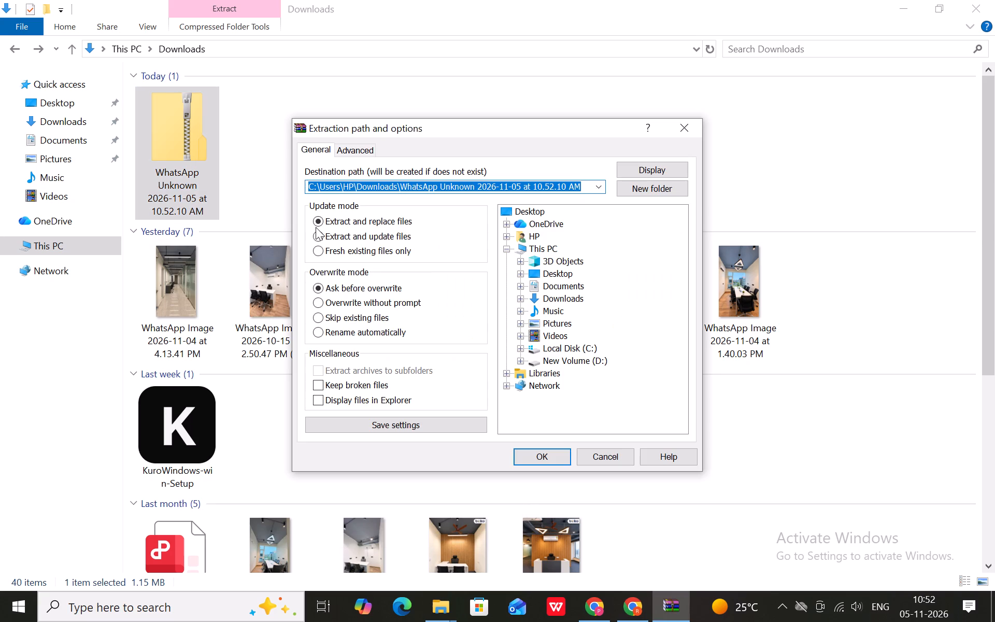
pyautogui.click(552, 455)
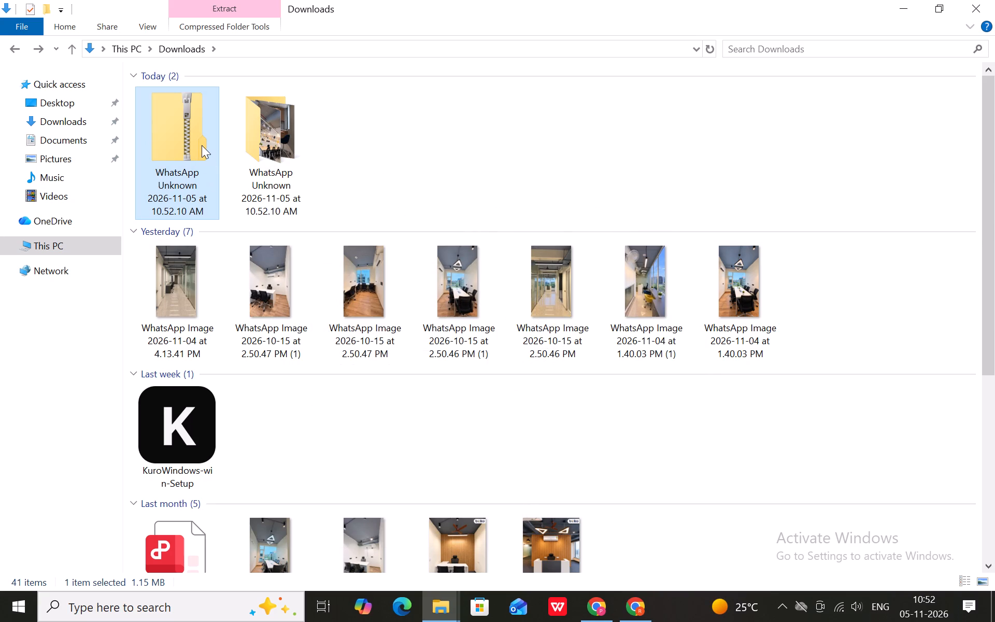
# Permanently delete the extracted WhatsApp Unknown 10.52.10 AM zip archive, keeping its unpacked folder.
pyautogui.hotkey('shift', 'Delete')
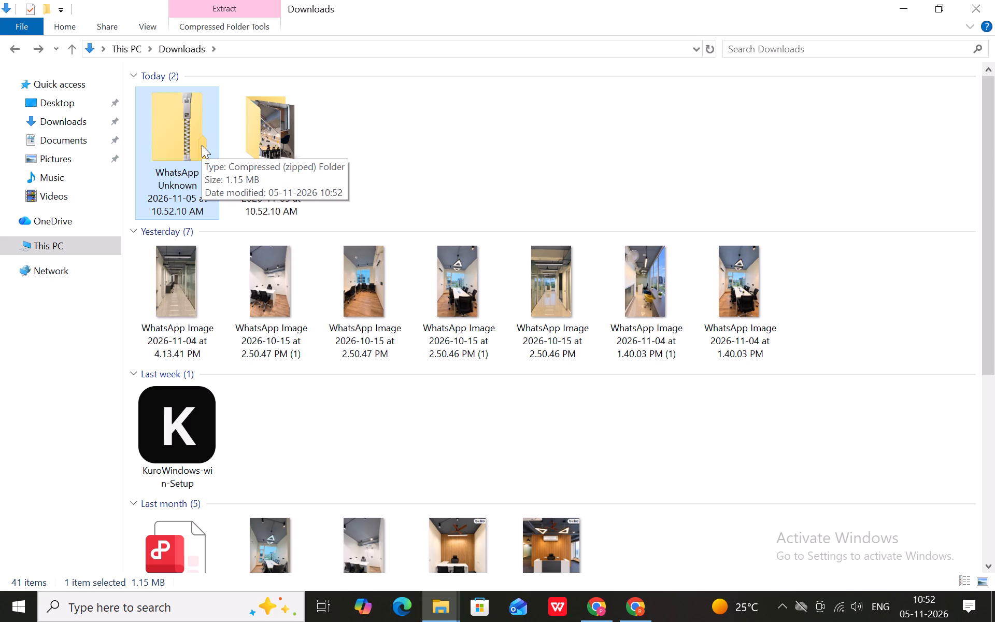
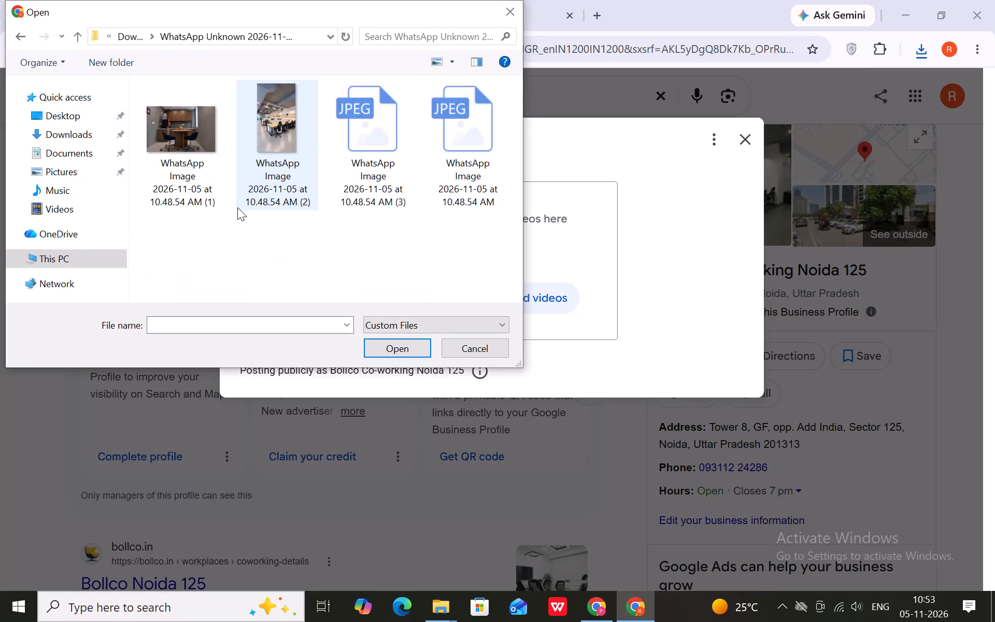
# Upload the WhatsApp images "10.48.54 AM (2)", "10.48.54 AM (3)" and "10.48.54 AM" to the Bollco Co-working Noida 125 business profile.
pyautogui.click(294, 168)
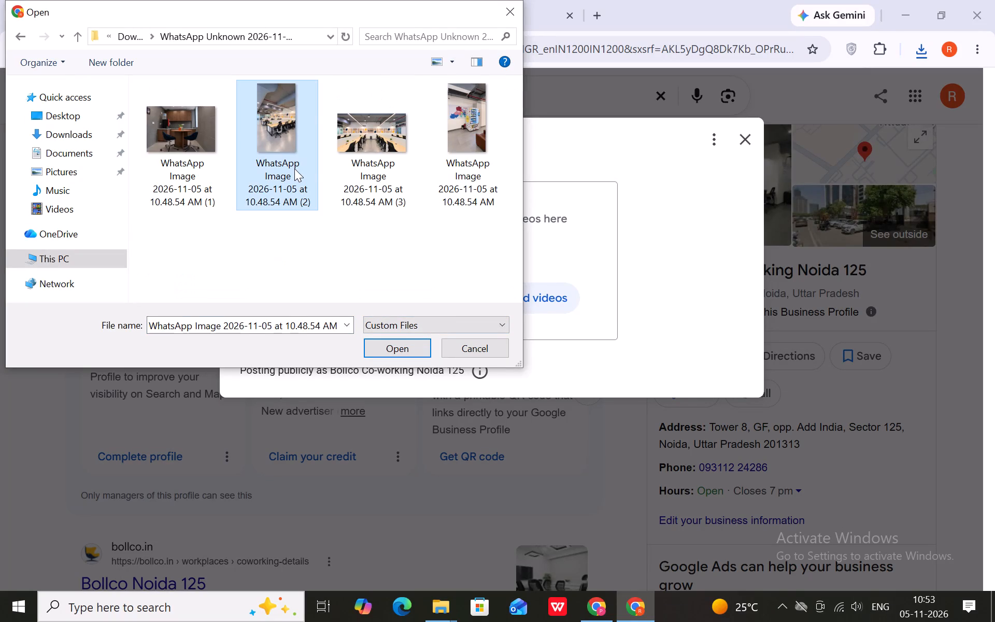
pyautogui.keyDown('shift'); pyautogui.click(395, 165); pyautogui.keyUp('shift')
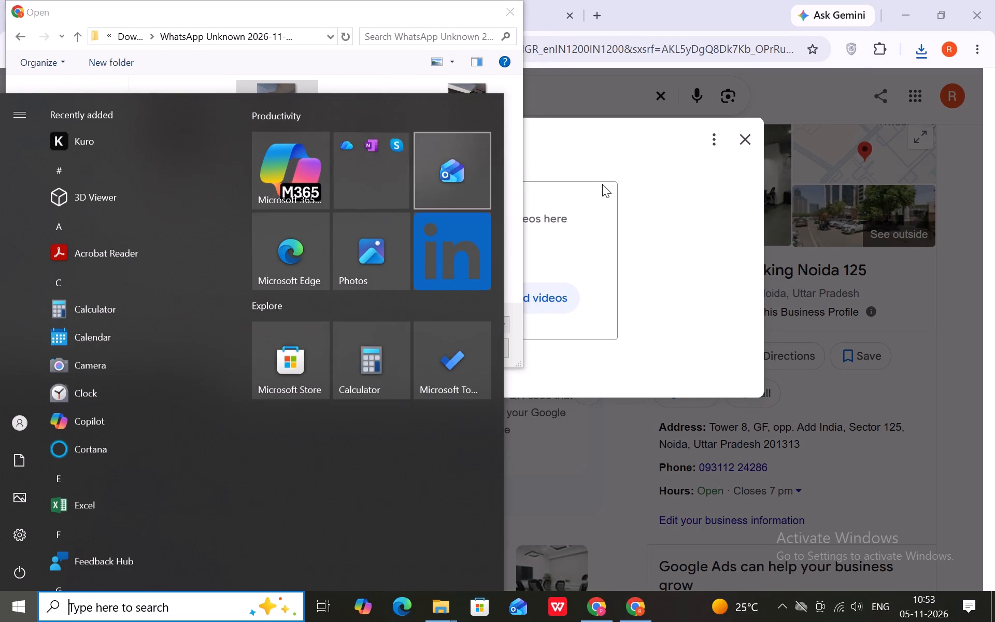
pyautogui.click(603, 187)
pyautogui.keyDown('shift'); pyautogui.click(358, 132); pyautogui.keyUp('shift')
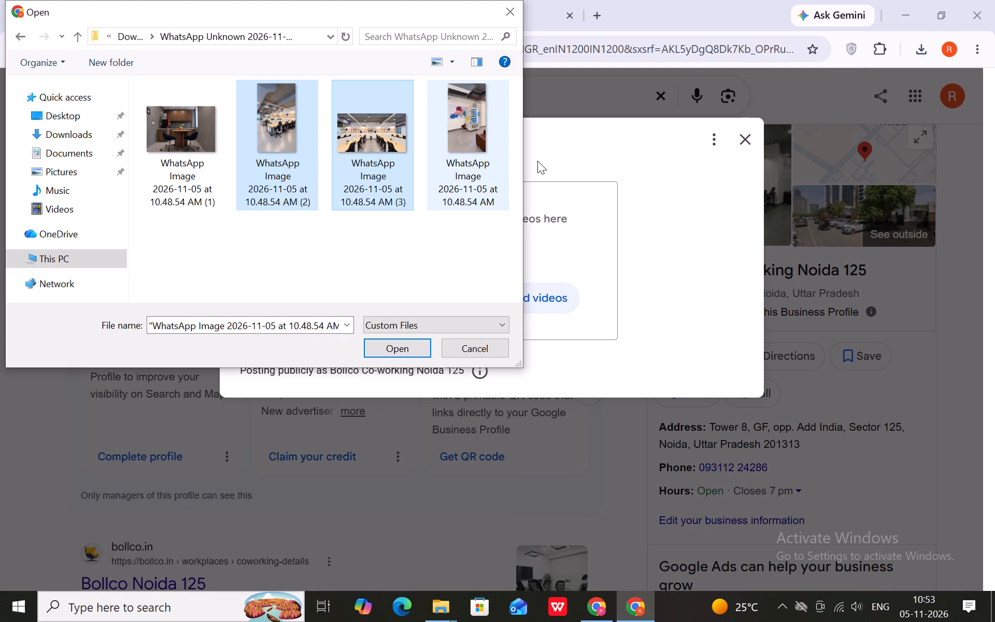
pyautogui.keyDown('shift'); pyautogui.click(491, 162); pyautogui.keyUp('shift')
pyautogui.click(410, 348)
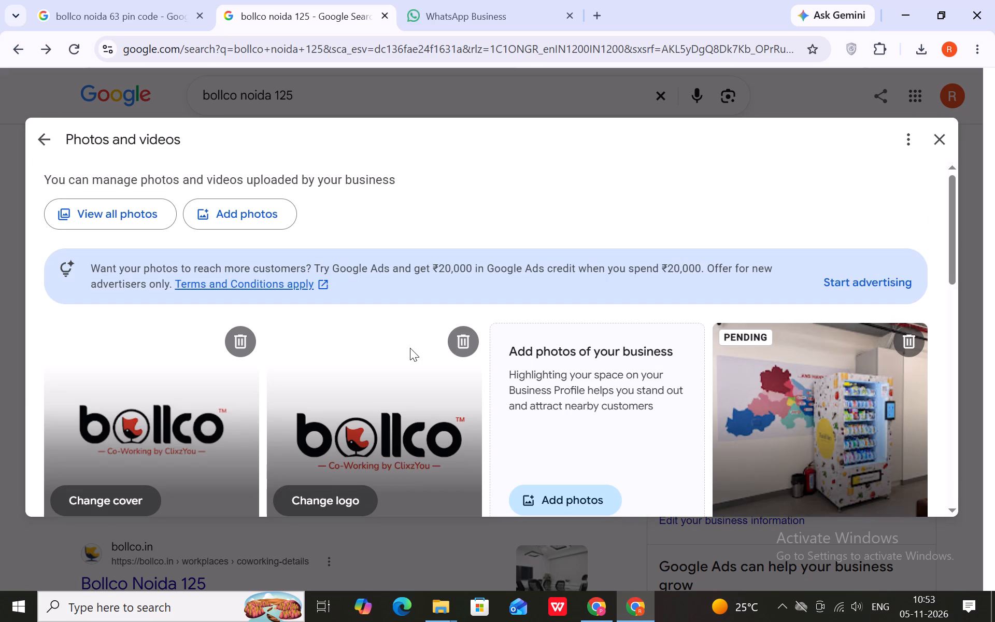
# Delete the pending vending machine photo from the Bollco Co-working Noida 125 profile's photos and videos.
pyautogui.scroll(-3, 514, 348)
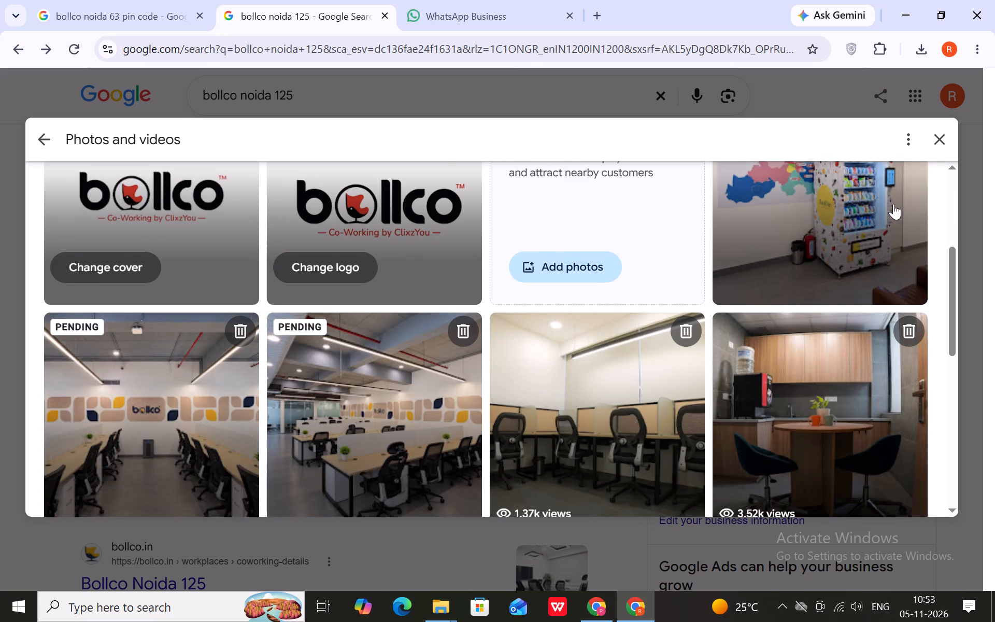
pyautogui.scroll(2, 898, 207)
pyautogui.click(908, 252)
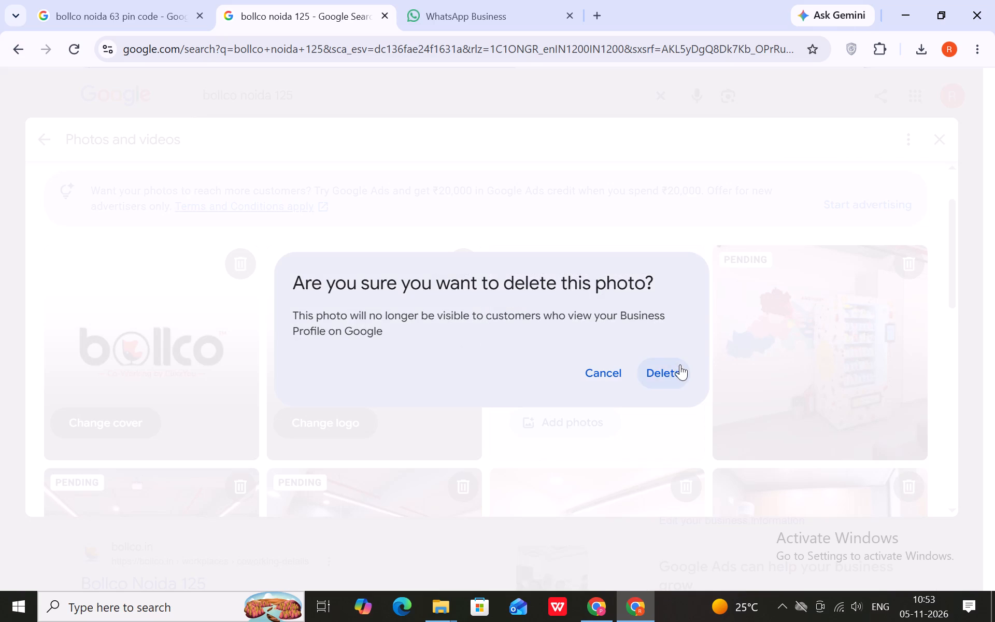
# Delete the first pending photo, showing the display shelf, from the Noida 125 business profile.
pyautogui.click(668, 372)
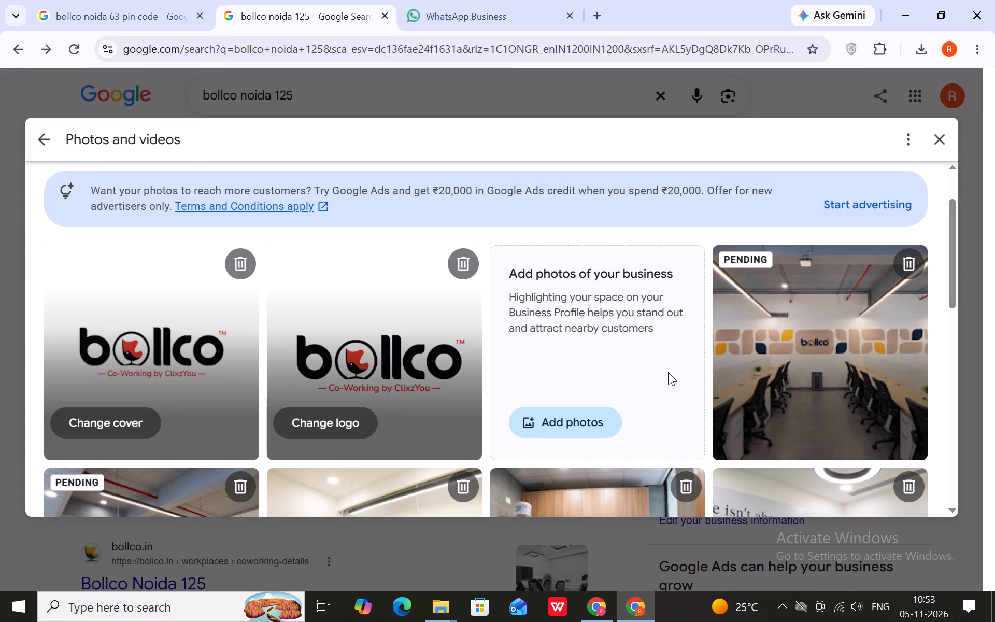
# Examine the remaining Noida 125 profile photos at full size, from the first pending workspace photo through the glass-table meeting room photo.
pyautogui.scroll(-3, 668, 372)
pyautogui.scroll(-1, 604, 351)
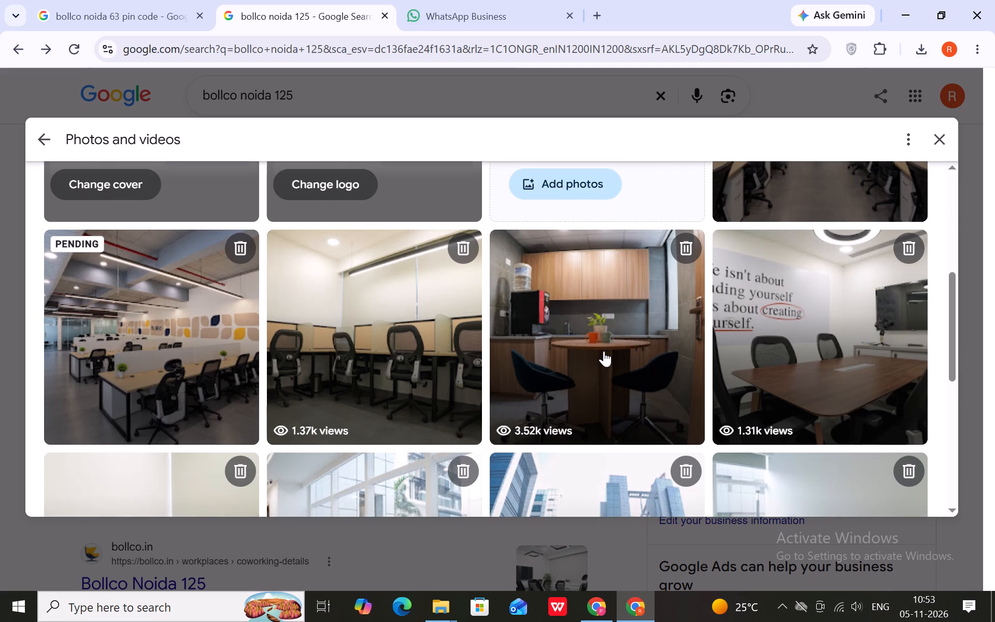
pyautogui.scroll(-3, 566, 379)
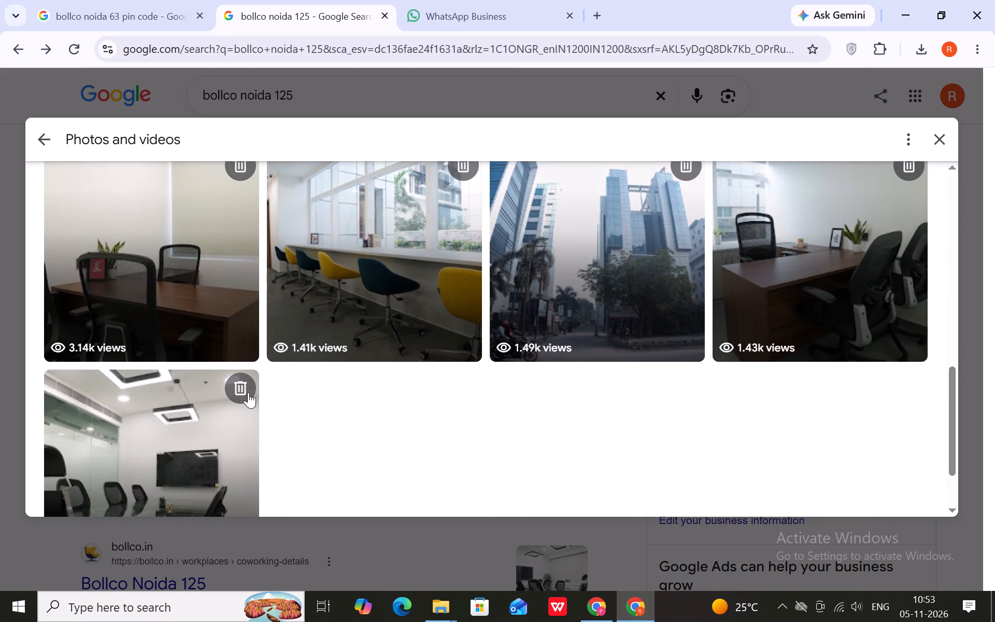
pyautogui.scroll(-3, 248, 392)
pyautogui.scroll(9, 248, 392)
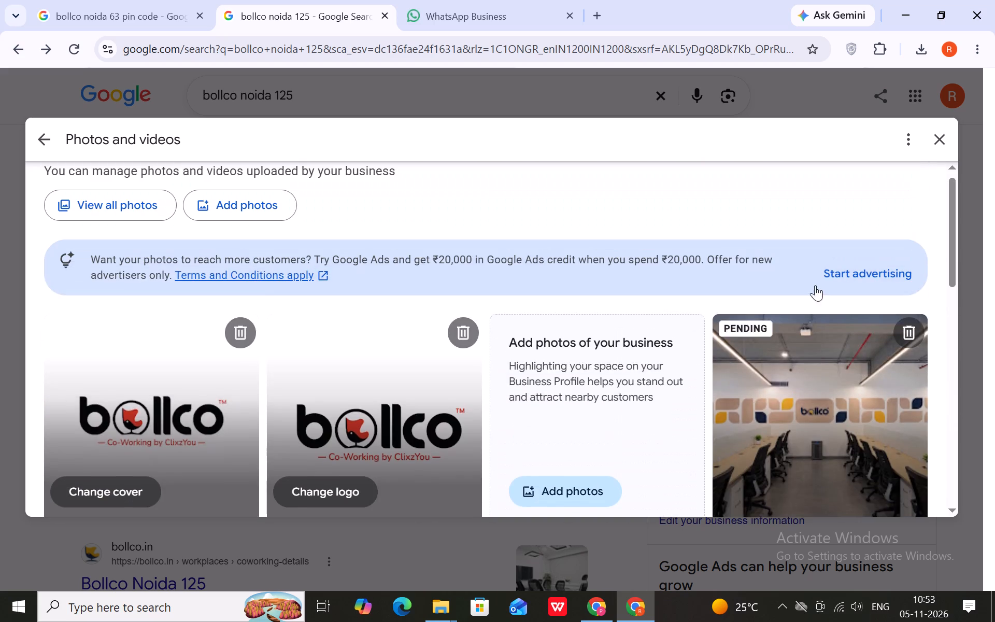
pyautogui.click(815, 378)
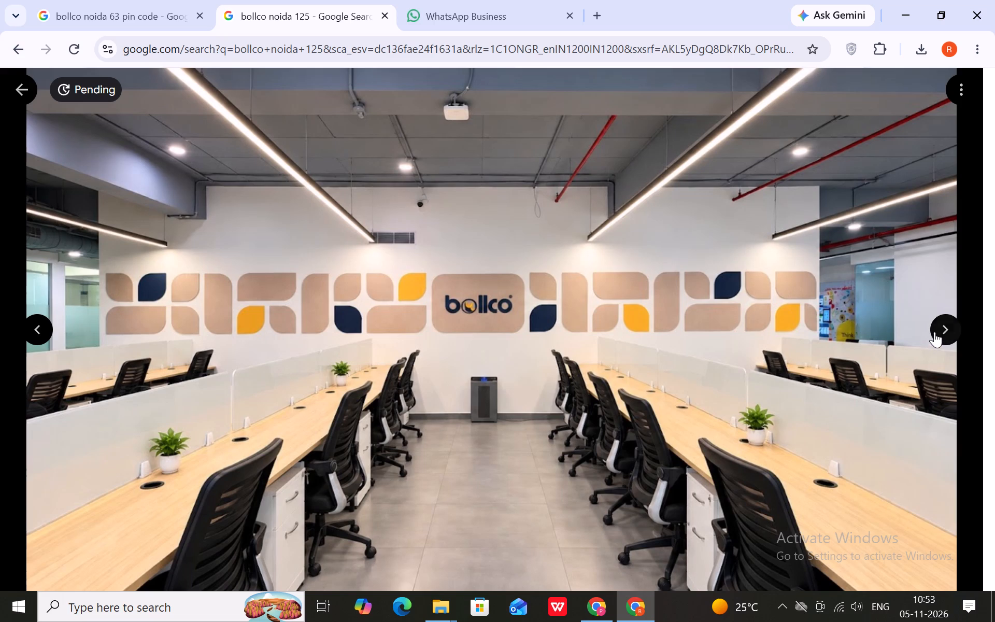
pyautogui.click(936, 330)
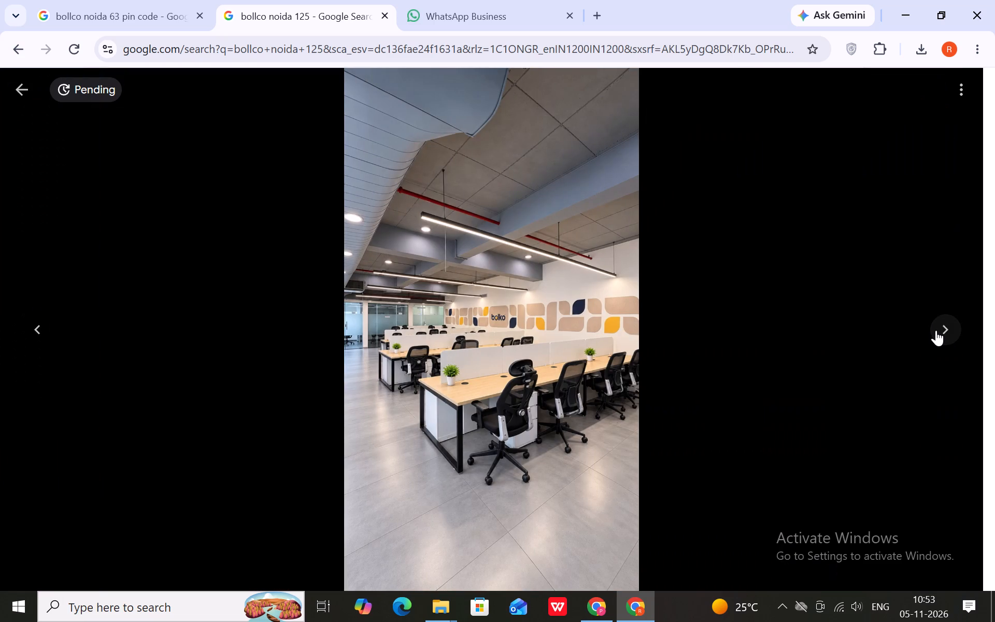
pyautogui.click(936, 330)
pyautogui.click(936, 330)
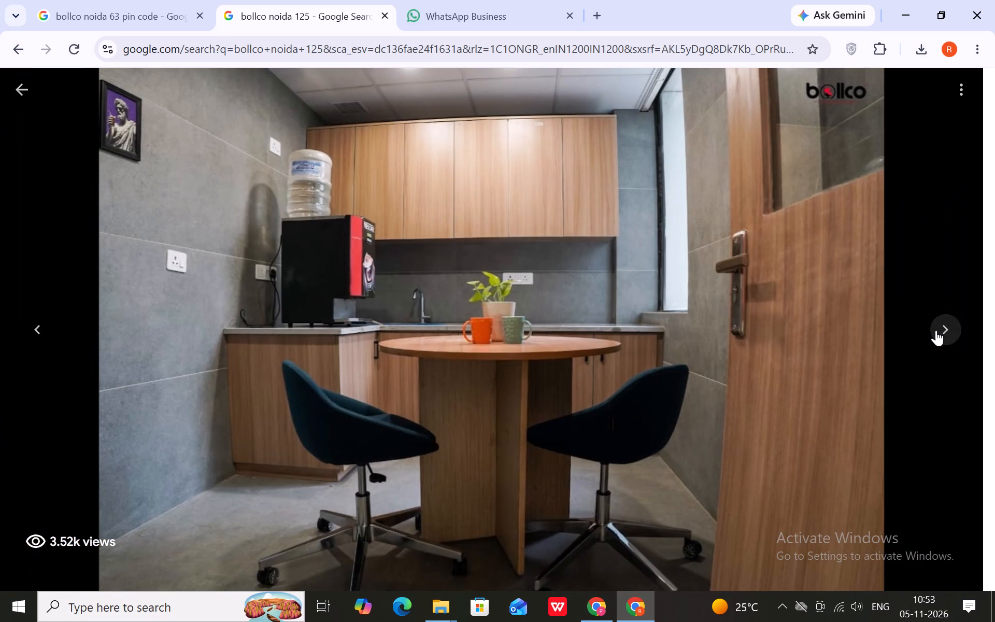
pyautogui.click(936, 330)
pyautogui.click(936, 330)
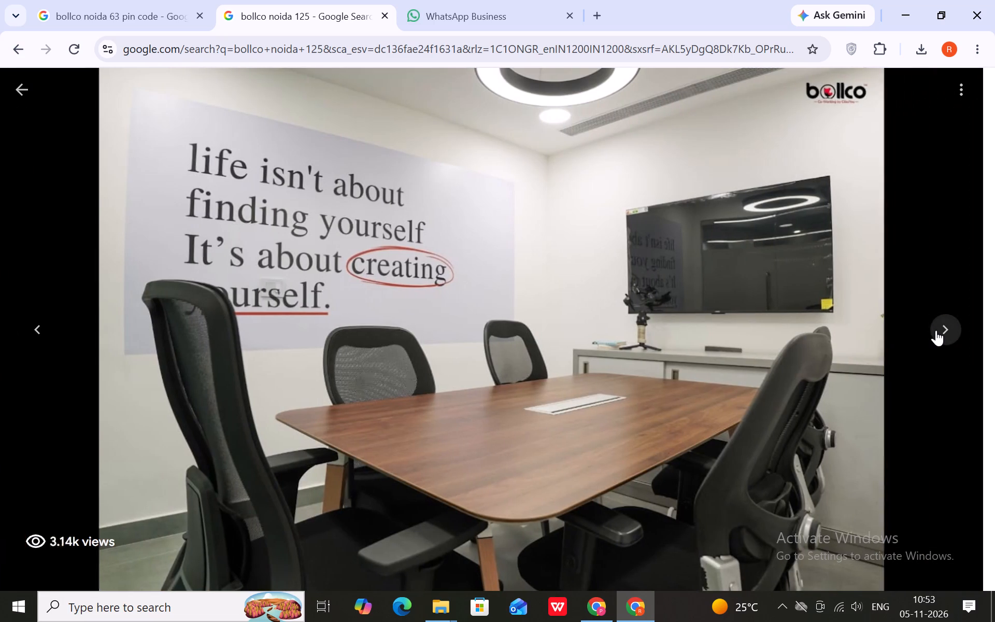
pyautogui.click(936, 330)
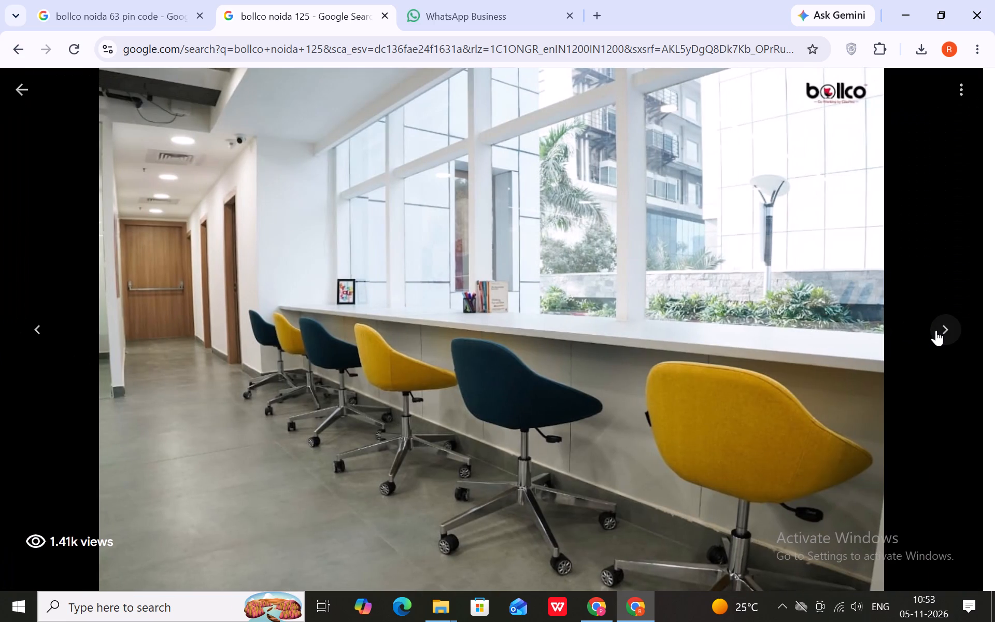
pyautogui.click(936, 330)
pyautogui.click(936, 330)
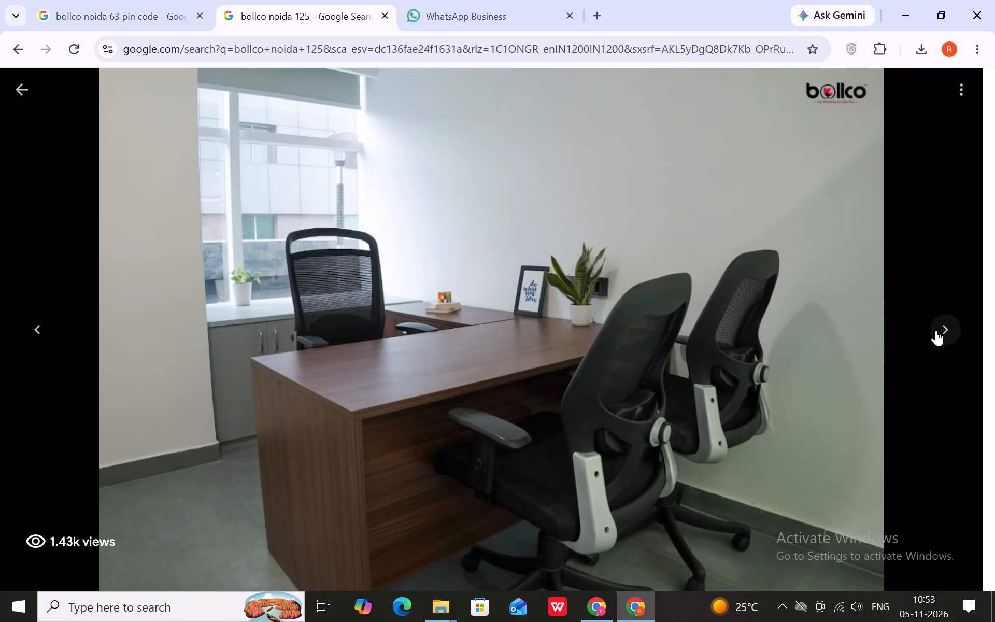
pyautogui.click(936, 330)
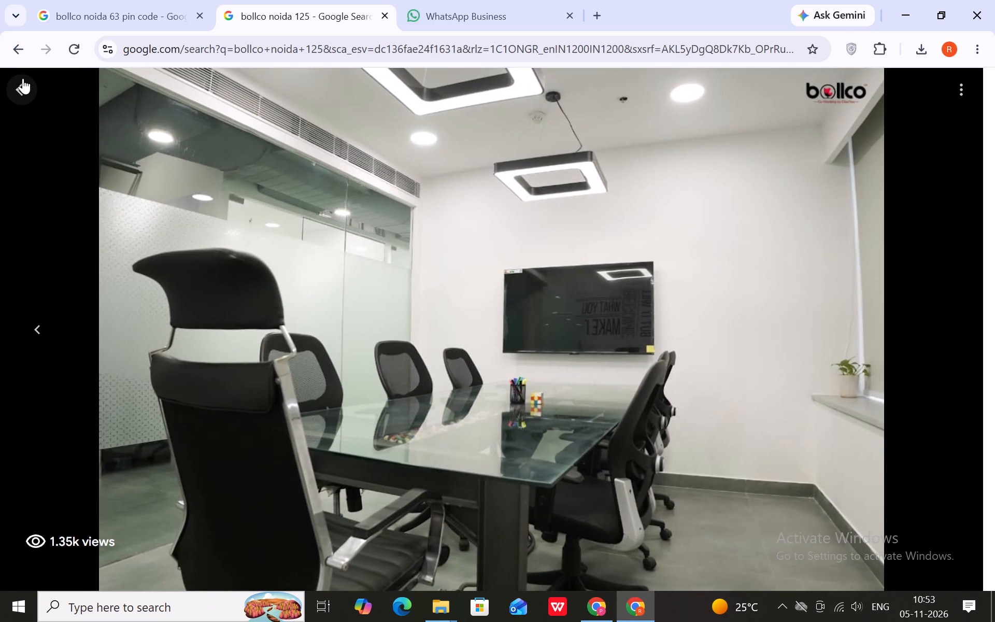
pyautogui.click(17, 54)
# Look over the whole Noida 125 photo gallery once more and leave the photo manager.
pyautogui.scroll(-6, 361, 345)
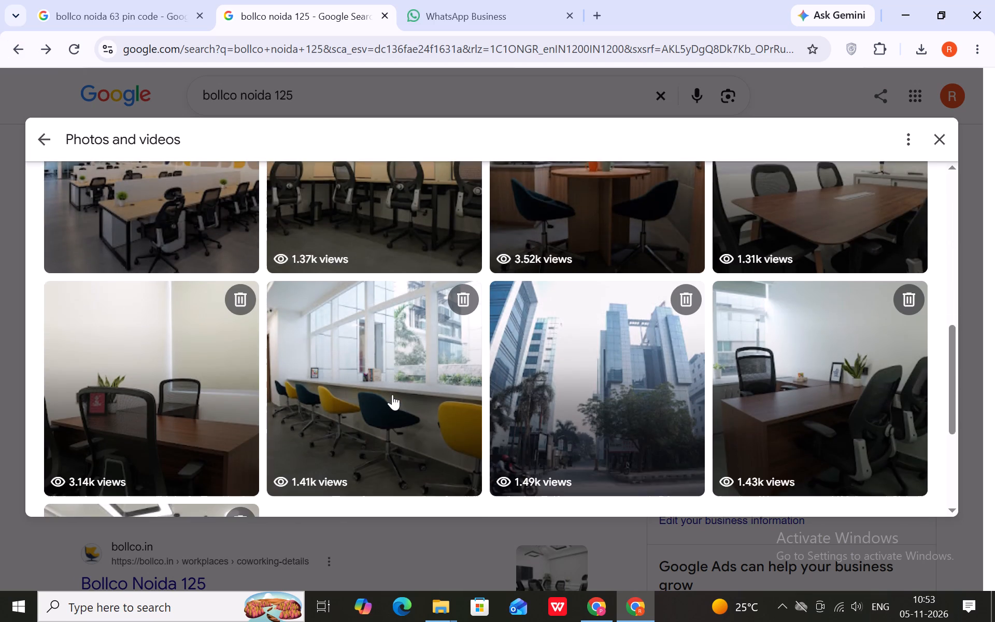
pyautogui.scroll(-10, 392, 394)
pyautogui.scroll(4, 392, 394)
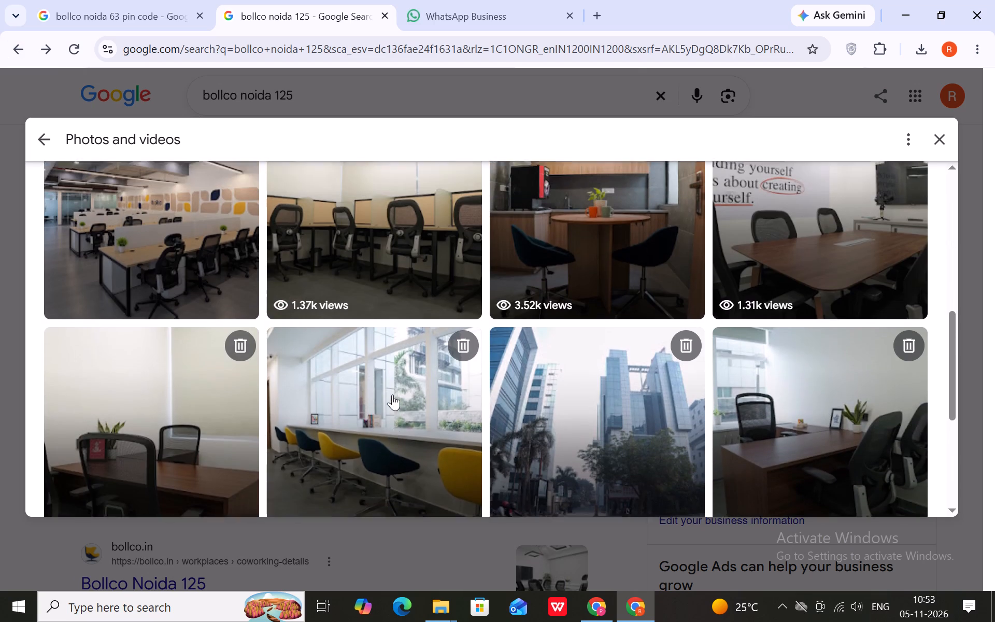
pyautogui.scroll(9, 392, 394)
pyautogui.click(40, 142)
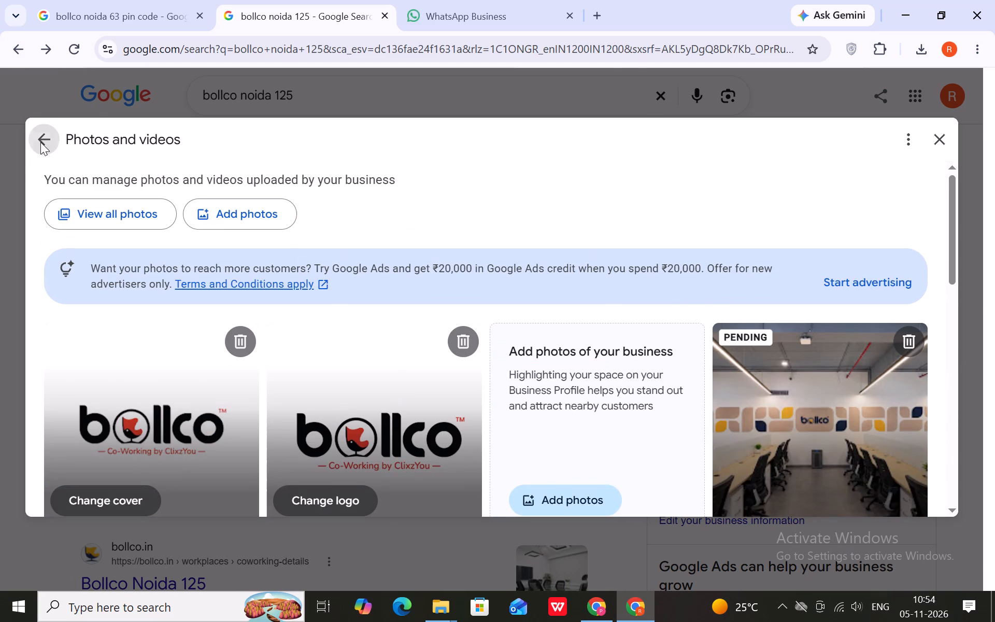
# Search Google for bollco vaishali.
pyautogui.click(297, 90)
pyautogui.press('BackSpace')
pyautogui.press('BackSpace')
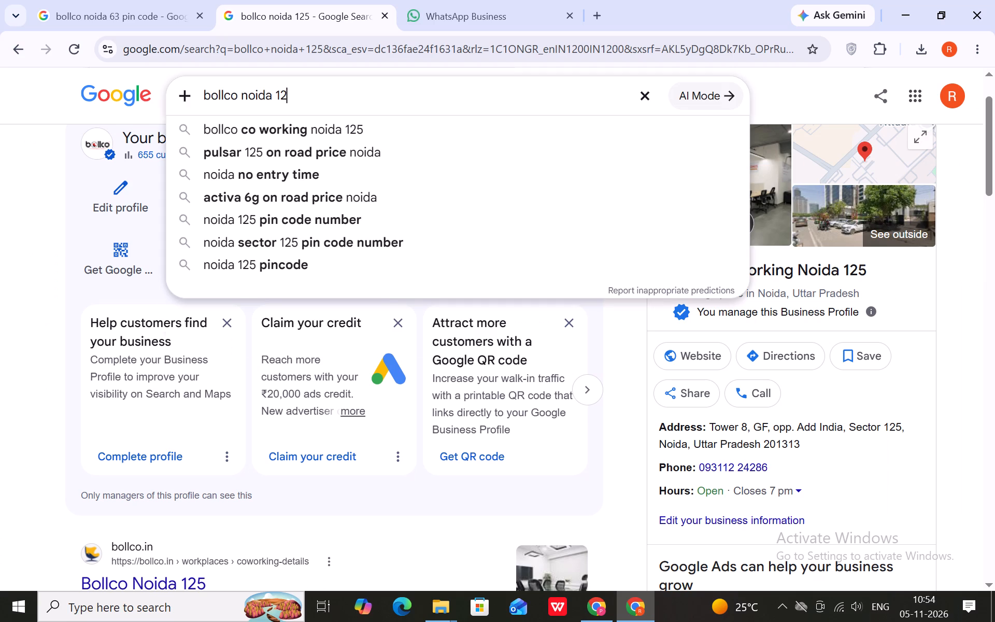
pyautogui.press('BackSpace')
pyautogui.press('BackSpace')
pyautogui.press('BackSpace')
pyautogui.press('BackSpace')
pyautogui.press('BackSpace')
pyautogui.press('BackSpace')
pyautogui.press('BackSpace')
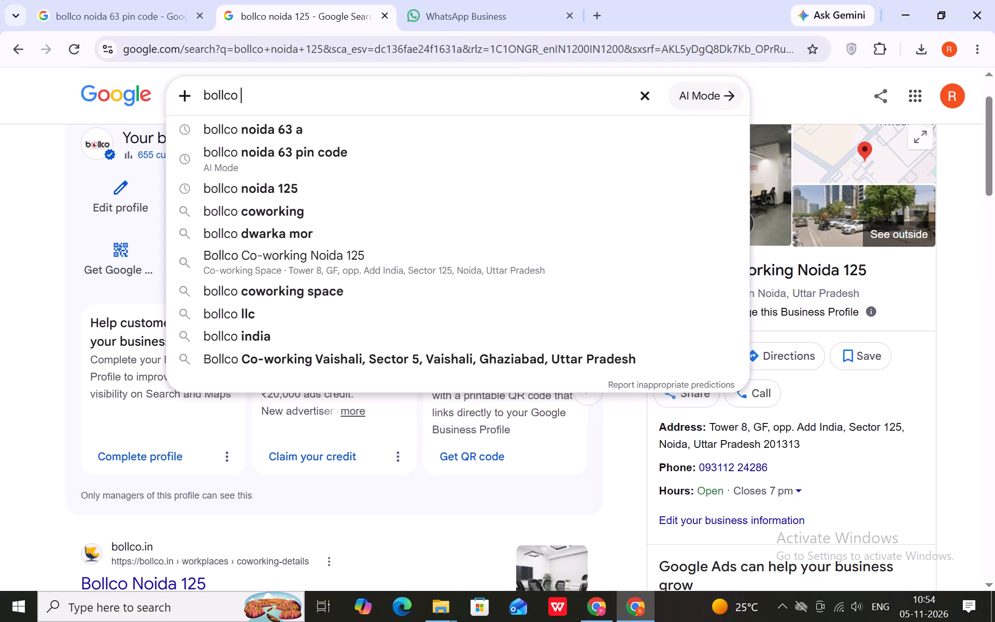
pyautogui.write('vaishali')
pyautogui.press('Return')
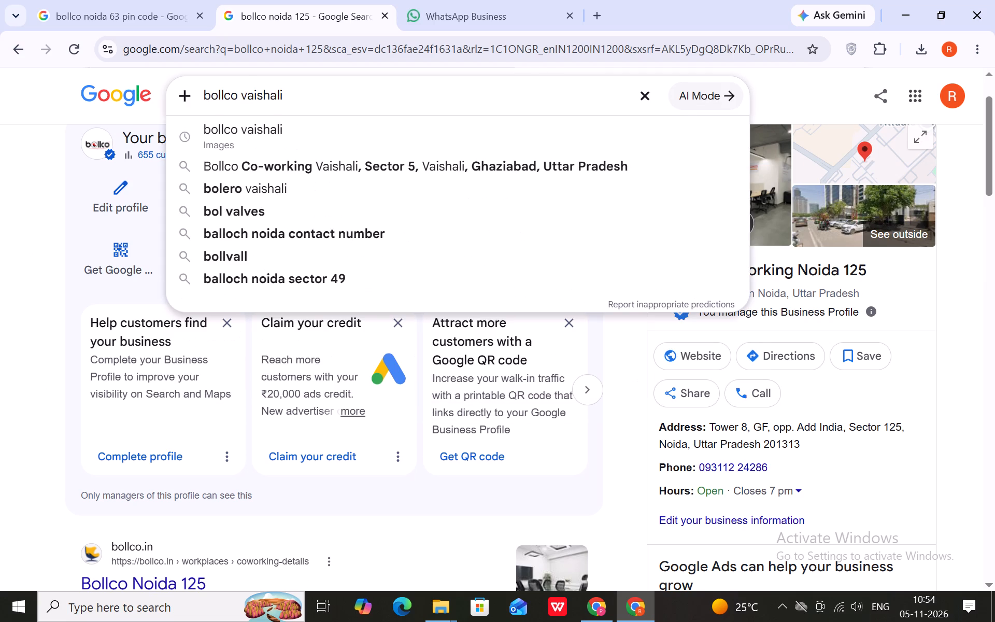
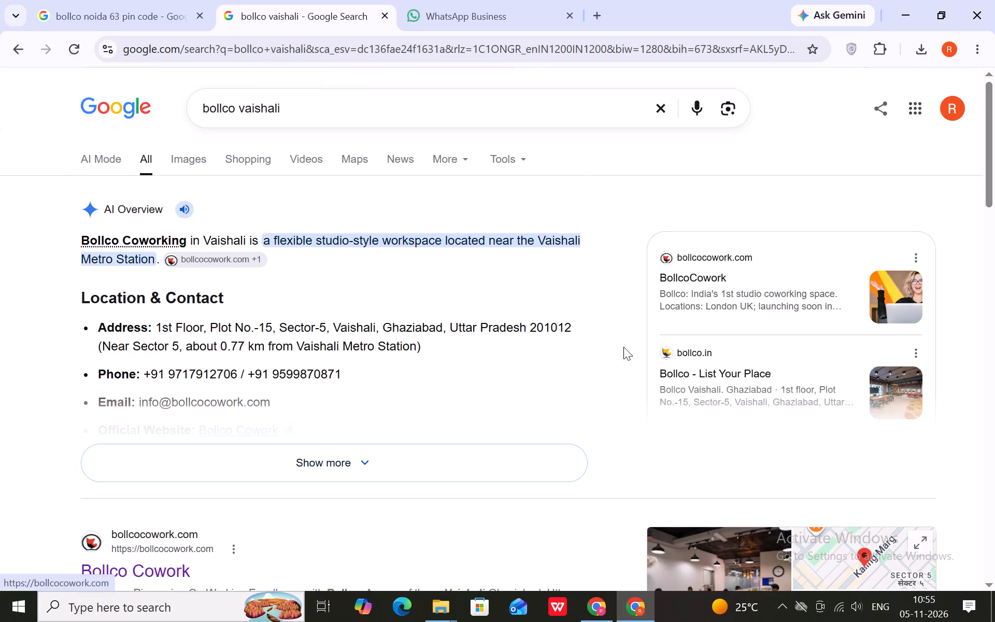
# Examine the Bollco Co-working Vaishali listing's photos at full size, from the shared workspace photo through the staircase entrance photo.
pyautogui.scroll(-3, 498, 426)
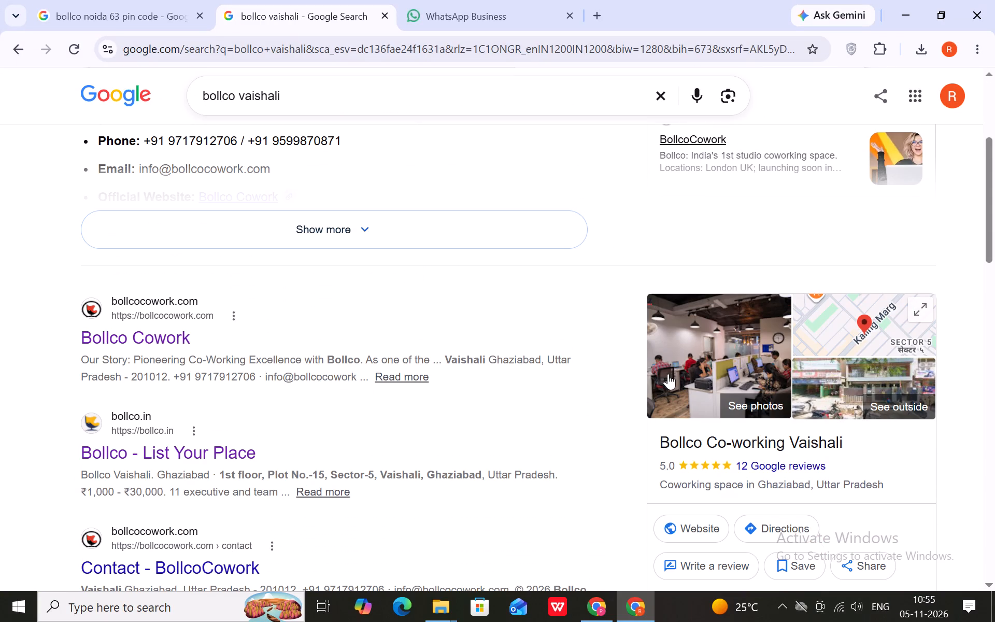
pyautogui.scroll(-2, 668, 374)
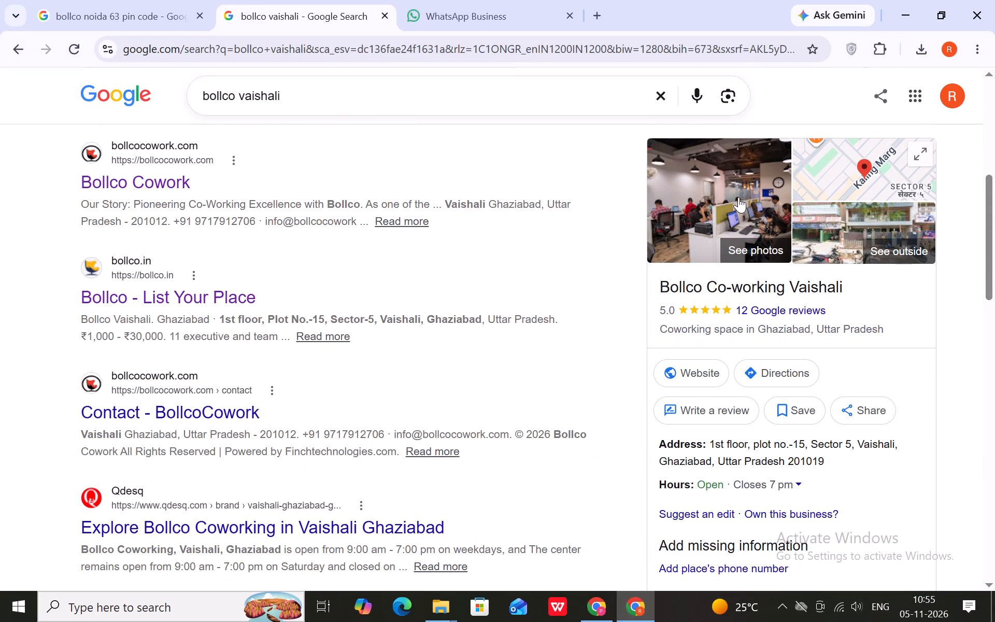
pyautogui.click(738, 197)
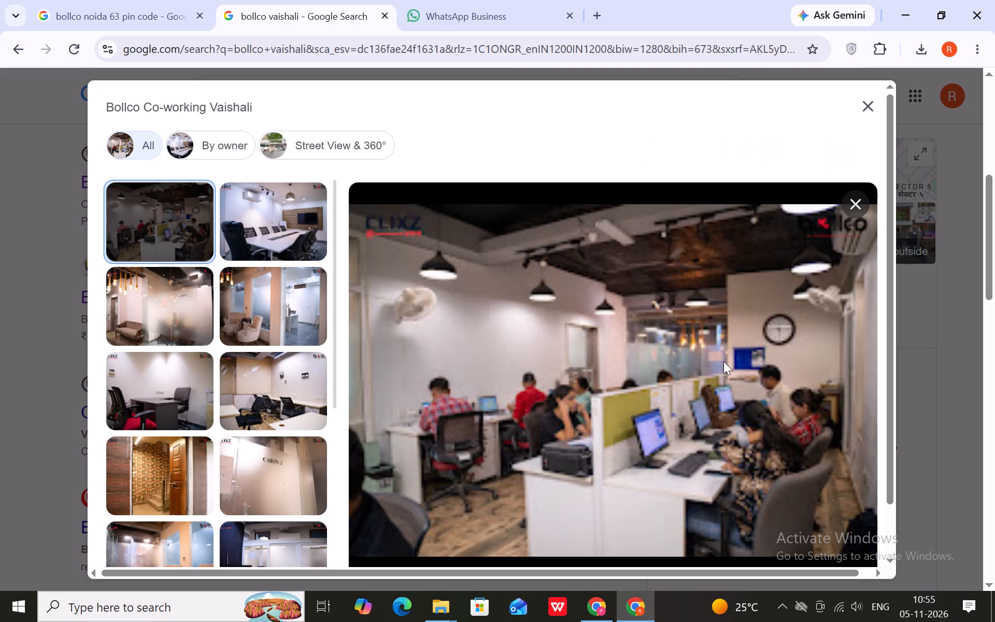
pyautogui.scroll(-1, 723, 361)
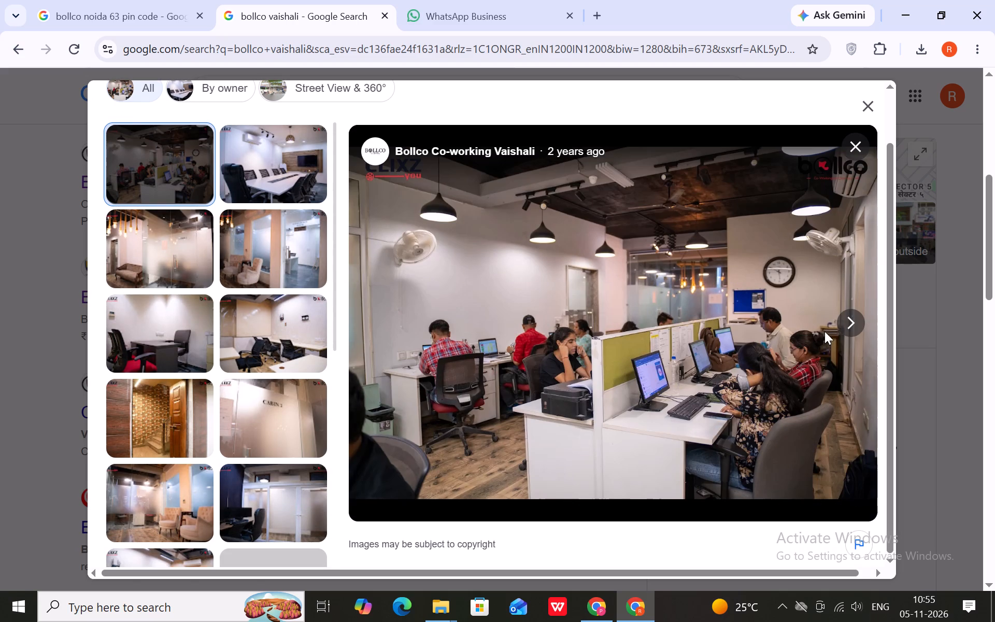
pyautogui.click(845, 324)
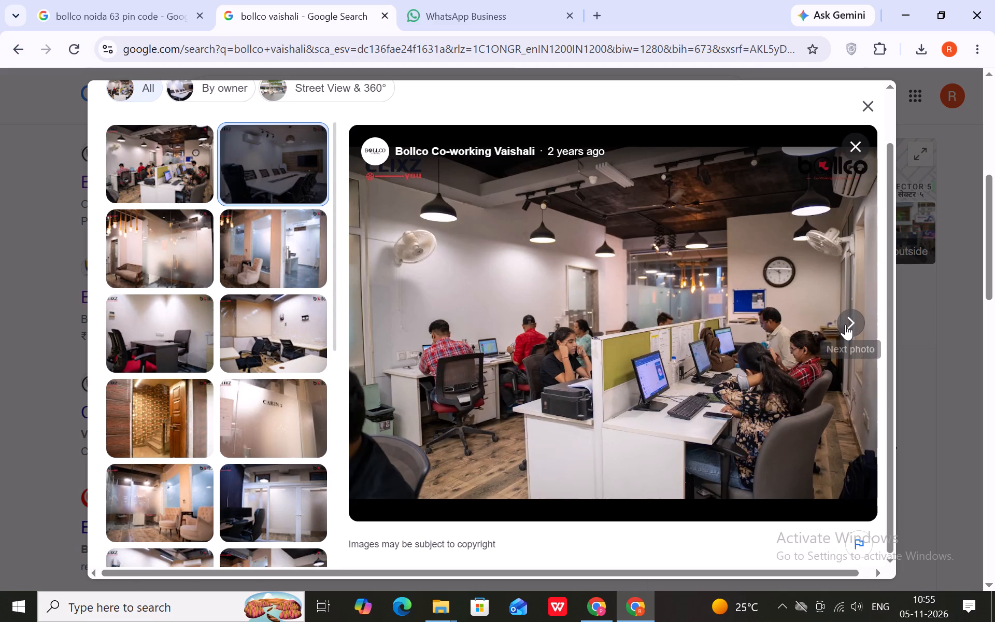
pyautogui.click(845, 324)
pyautogui.click(846, 324)
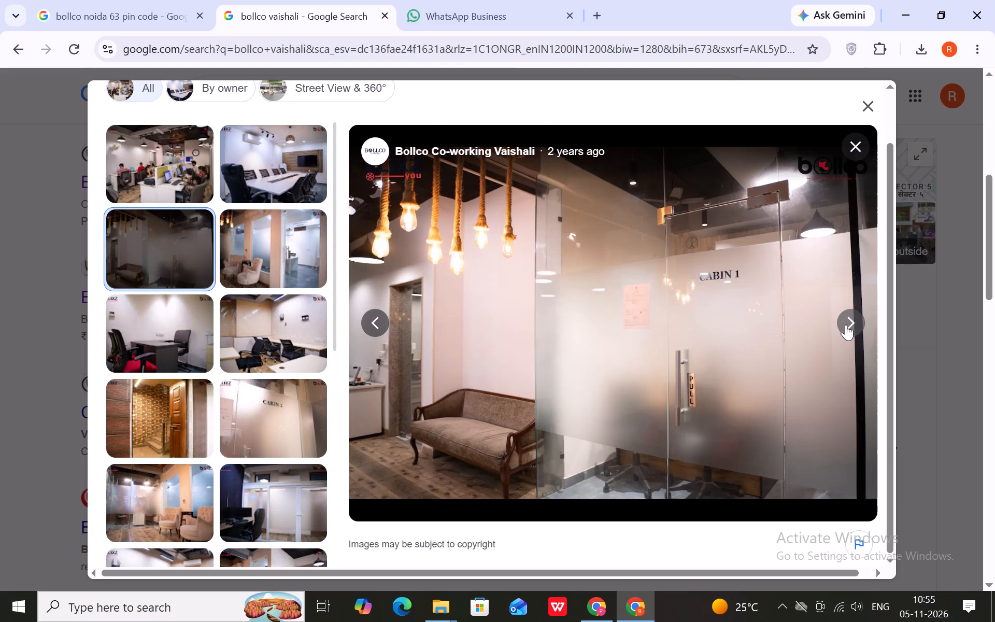
pyautogui.click(846, 324)
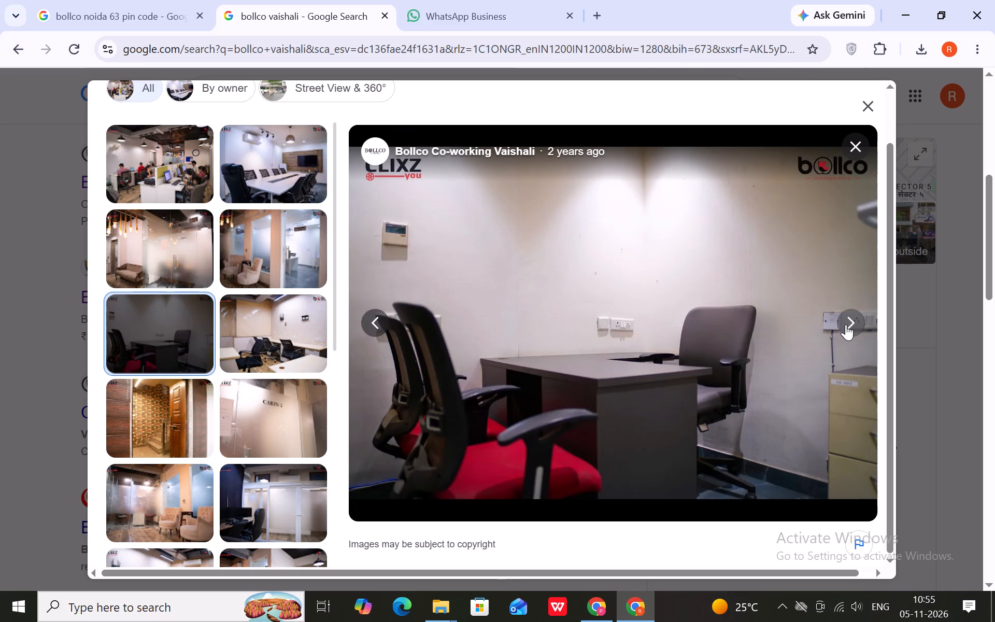
pyautogui.click(846, 324)
pyautogui.click(846, 324)
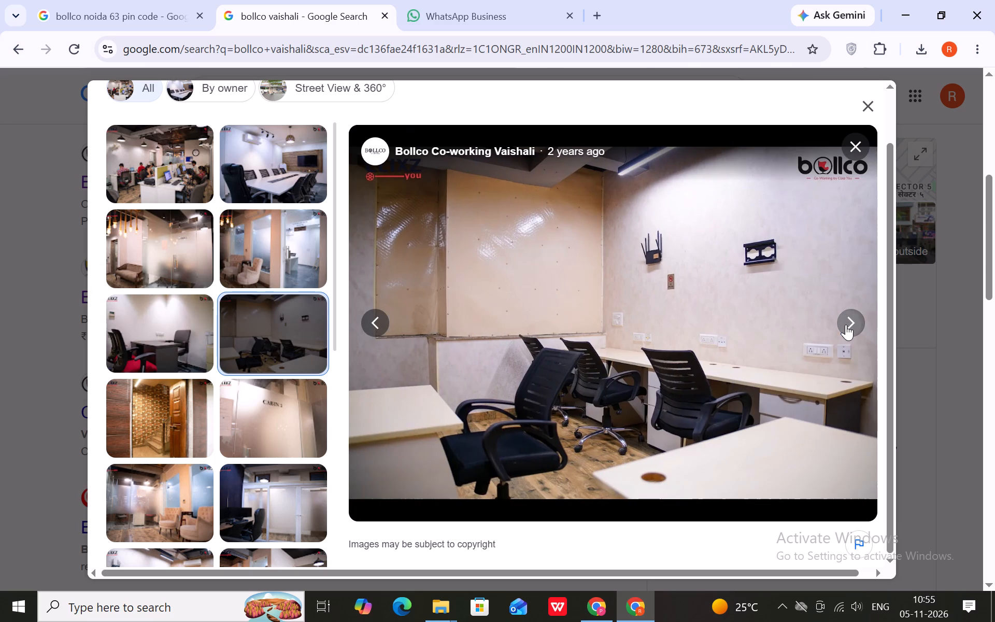
# Go back to the first Vaishali workspace photo, review the photos again through the conference room entrance, and close the gallery.
pyautogui.tripleClick(386, 321)
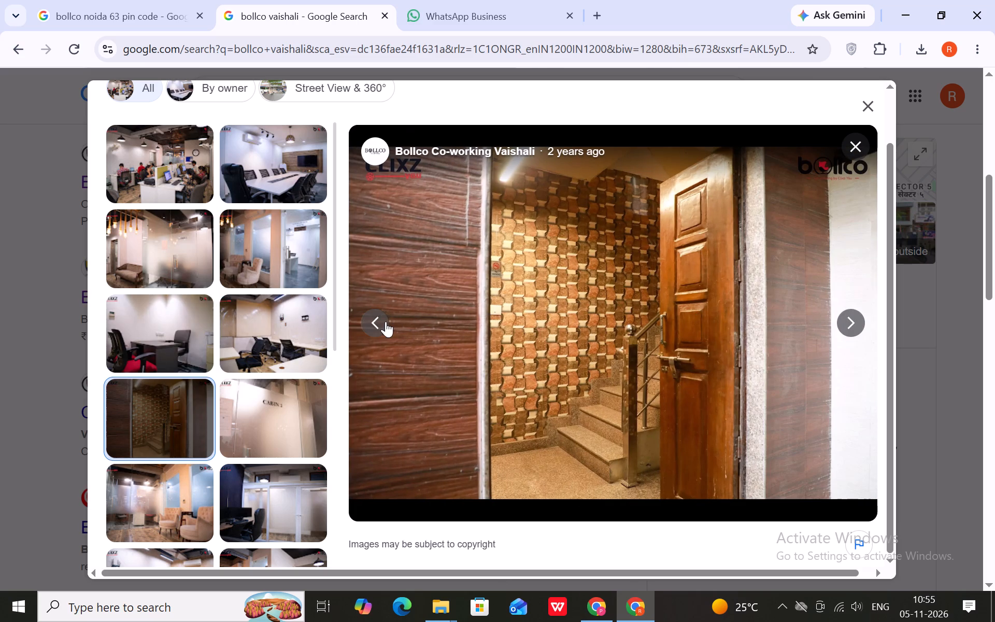
pyautogui.tripleClick(386, 321)
pyautogui.tripleClick(386, 321)
pyautogui.tripleClick(386, 321)
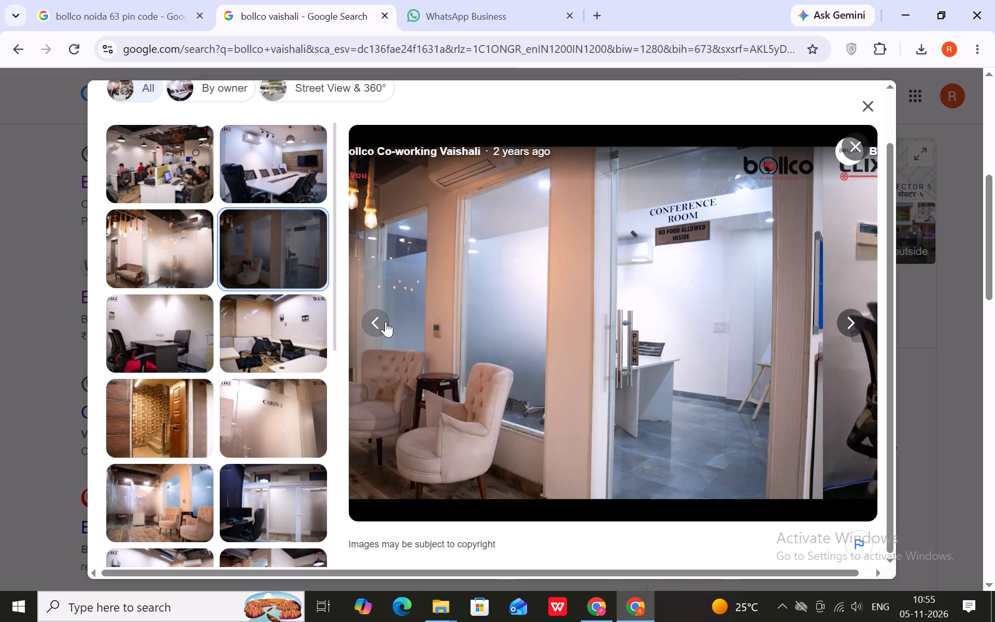
pyautogui.click(386, 321)
pyautogui.click(386, 321)
pyautogui.click(386, 321)
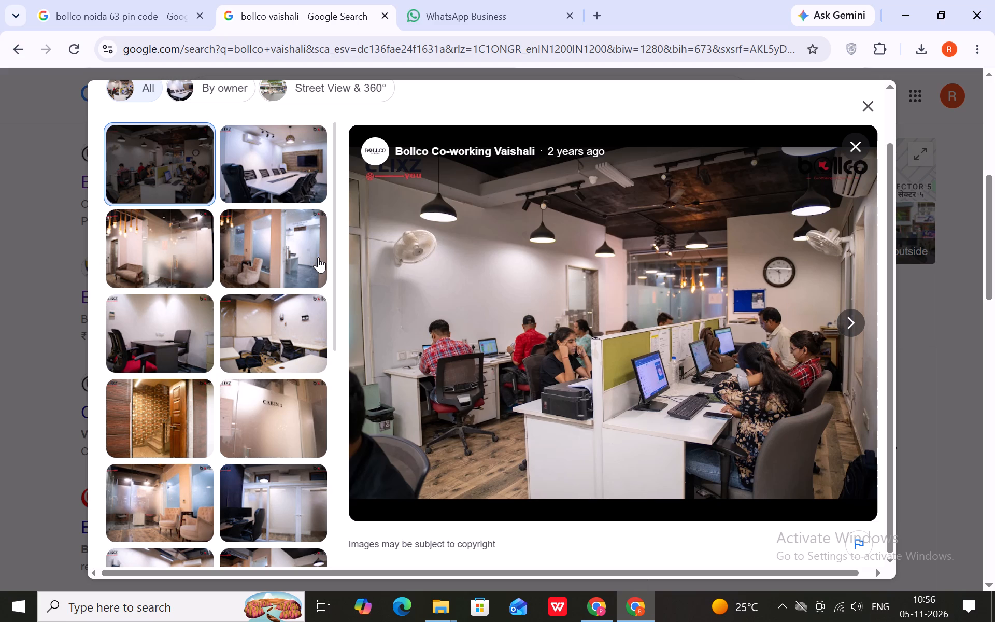
pyautogui.click(848, 326)
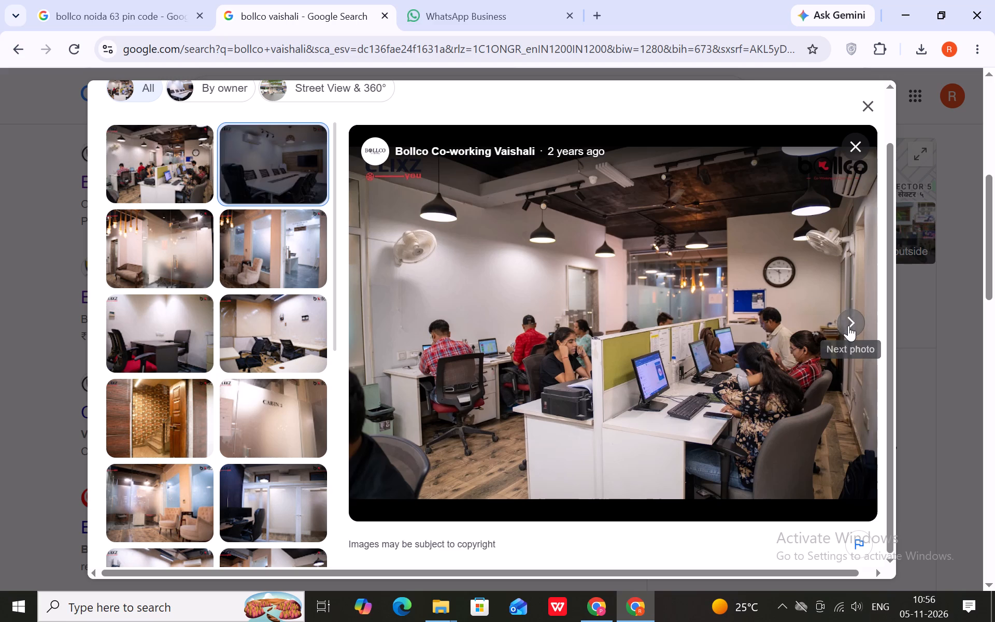
pyautogui.click(848, 326)
pyautogui.click(848, 326)
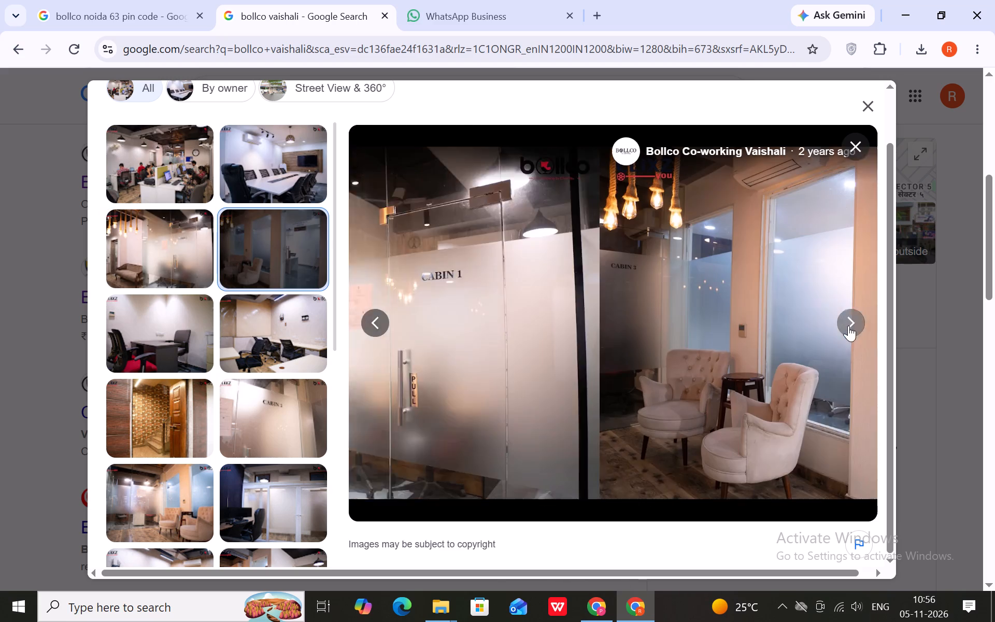
pyautogui.click(872, 97)
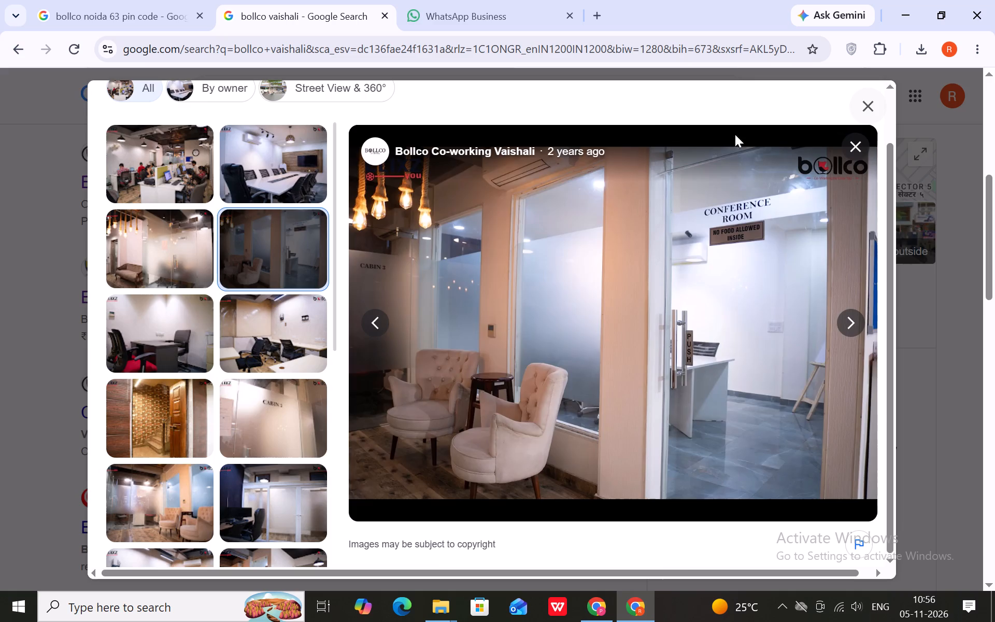
# Look through the Bollco Cowork website's home page, including its interior photos and amenities, and return to the search results.
pyautogui.scroll(4, 136, 273)
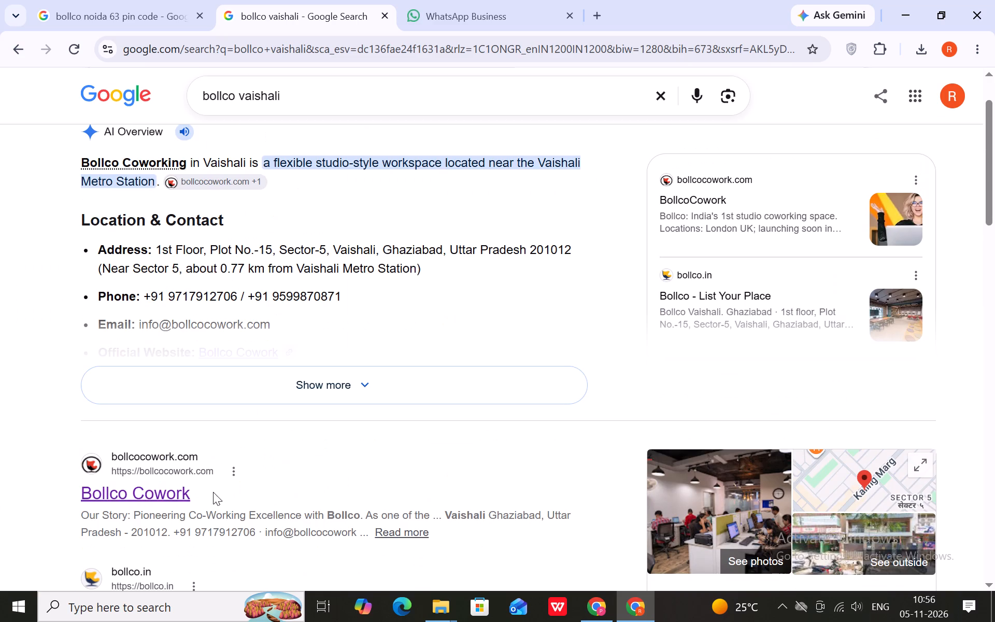
pyautogui.click(139, 469)
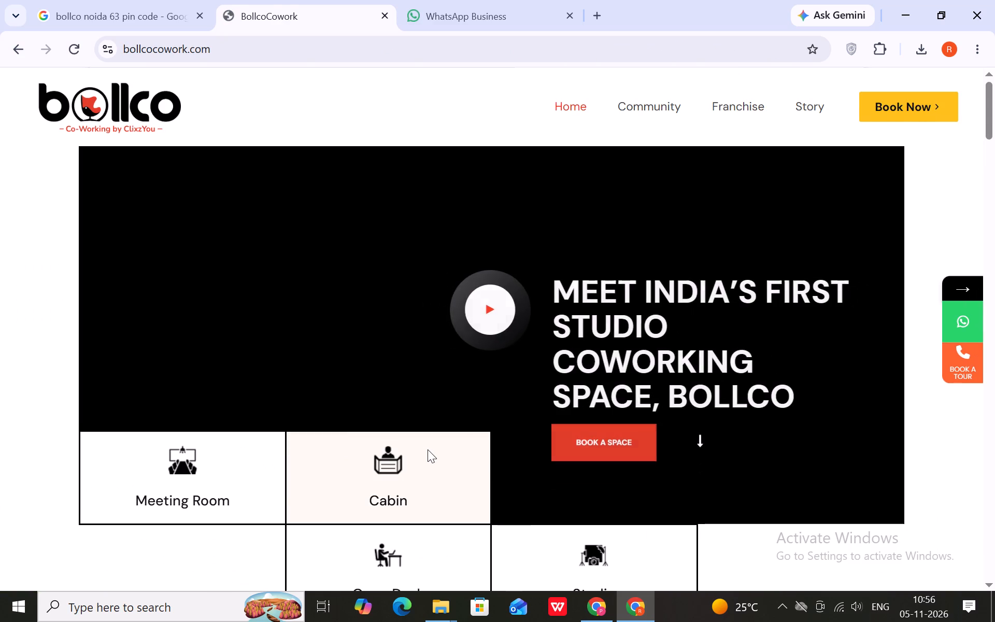
pyautogui.scroll(-6, 428, 449)
pyautogui.scroll(5, 428, 449)
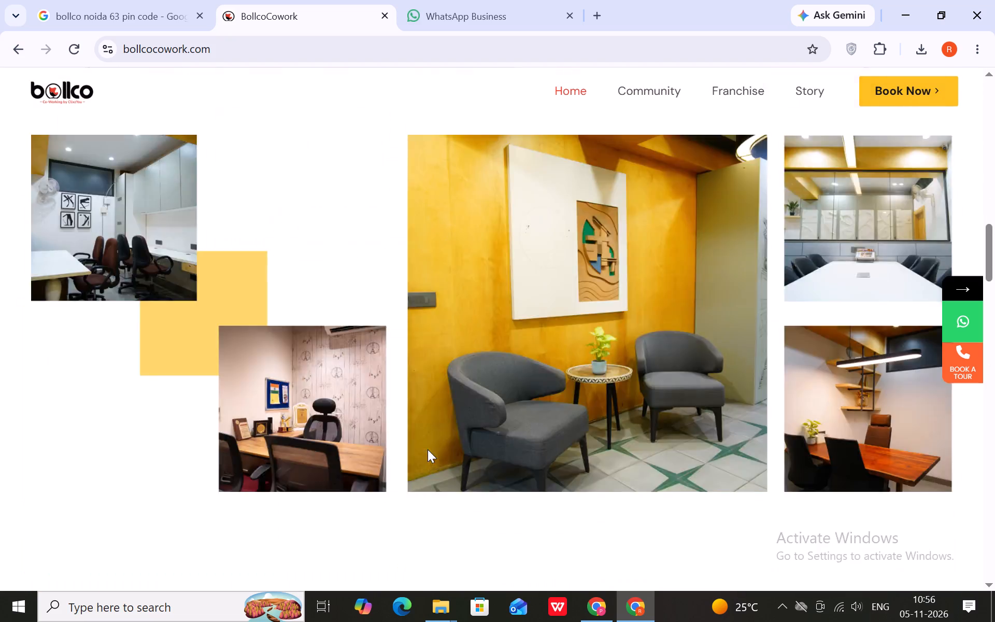
pyautogui.scroll(-3, 428, 449)
pyautogui.scroll(2, 428, 449)
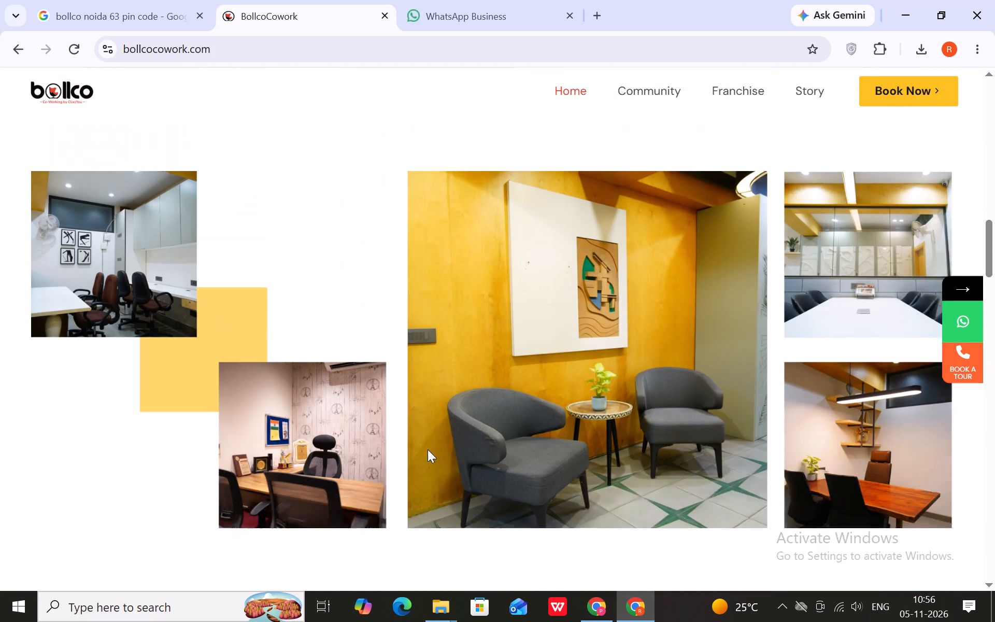
pyautogui.scroll(-6, 428, 449)
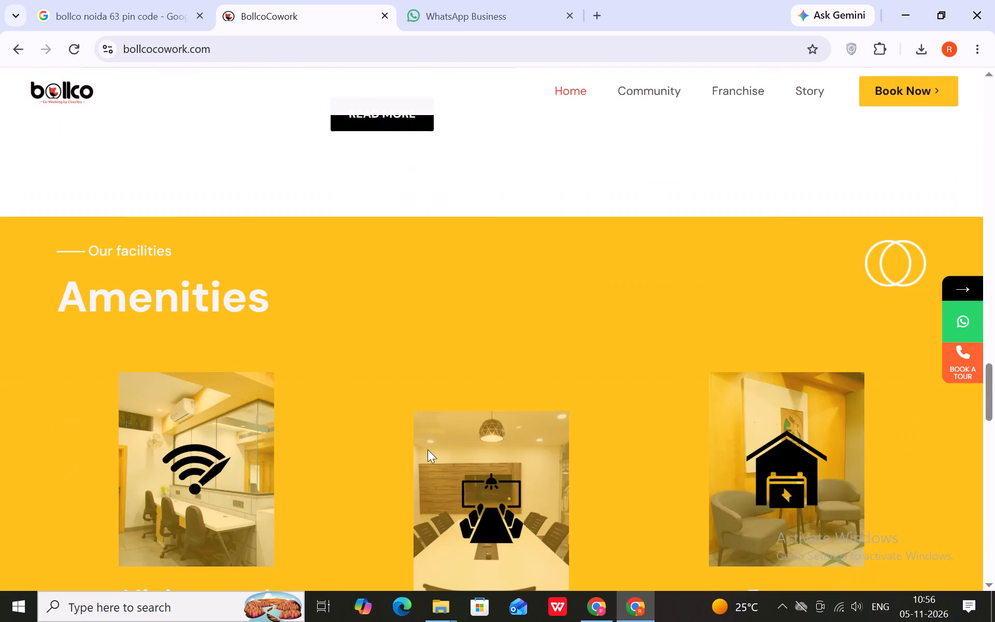
pyautogui.scroll(-6, 428, 449)
pyautogui.scroll(6, 428, 449)
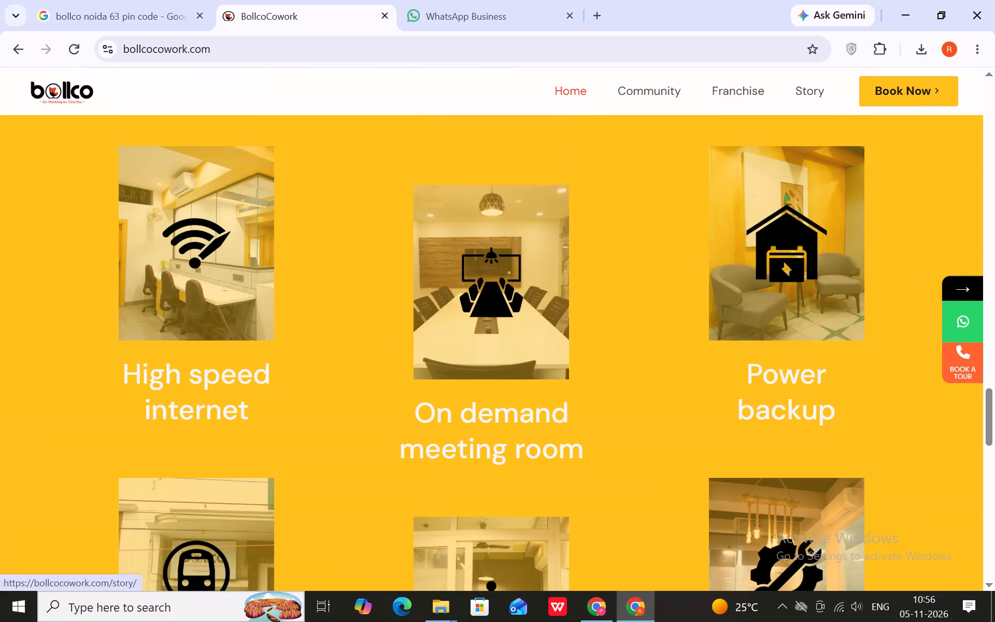
pyautogui.scroll(10, 428, 449)
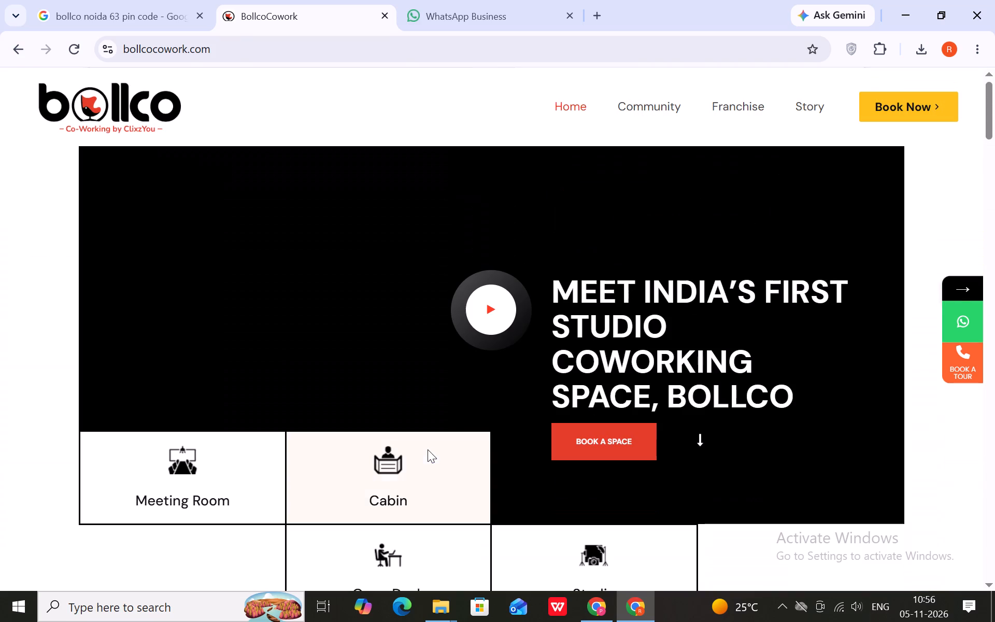
pyautogui.click(5, 50)
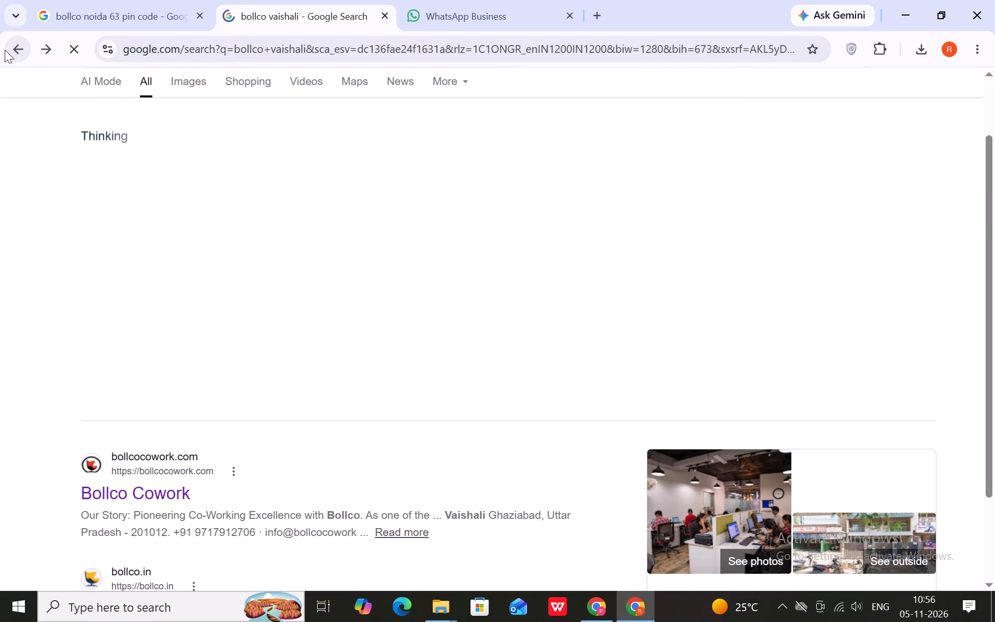
# Look over the Bollco Co-working Vaishali listing's business details and reviews alongside the search results.
pyautogui.scroll(-4, 212, 358)
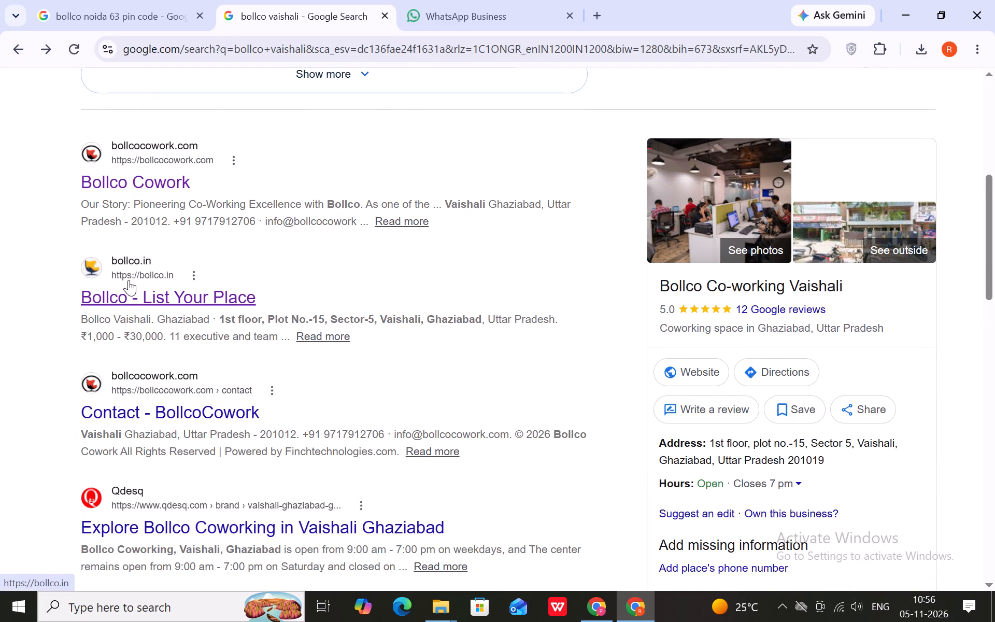
pyautogui.scroll(-3, 774, 443)
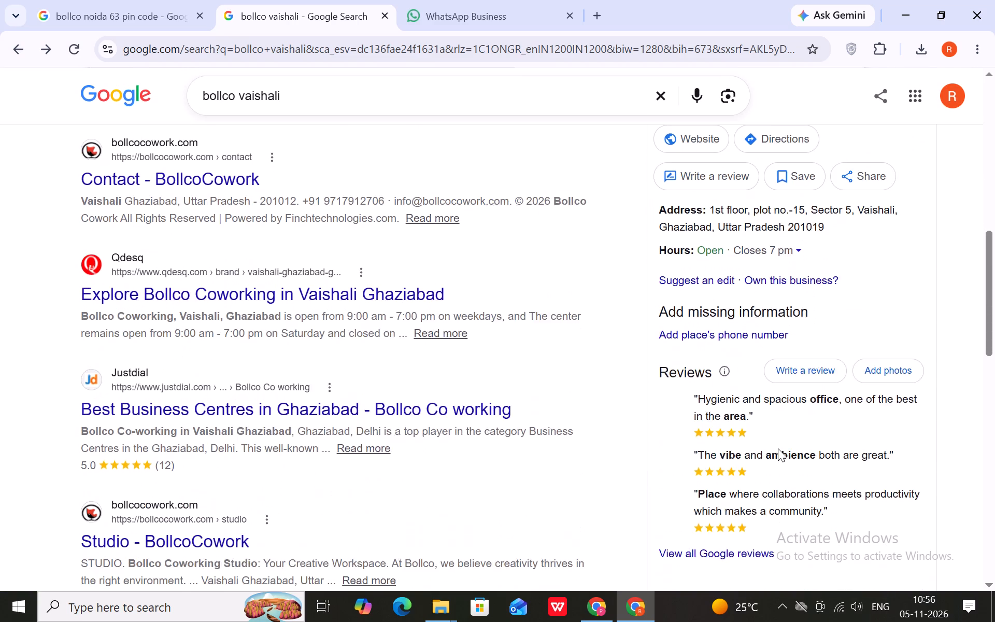
pyautogui.scroll(-6, 778, 448)
pyautogui.scroll(5, 778, 449)
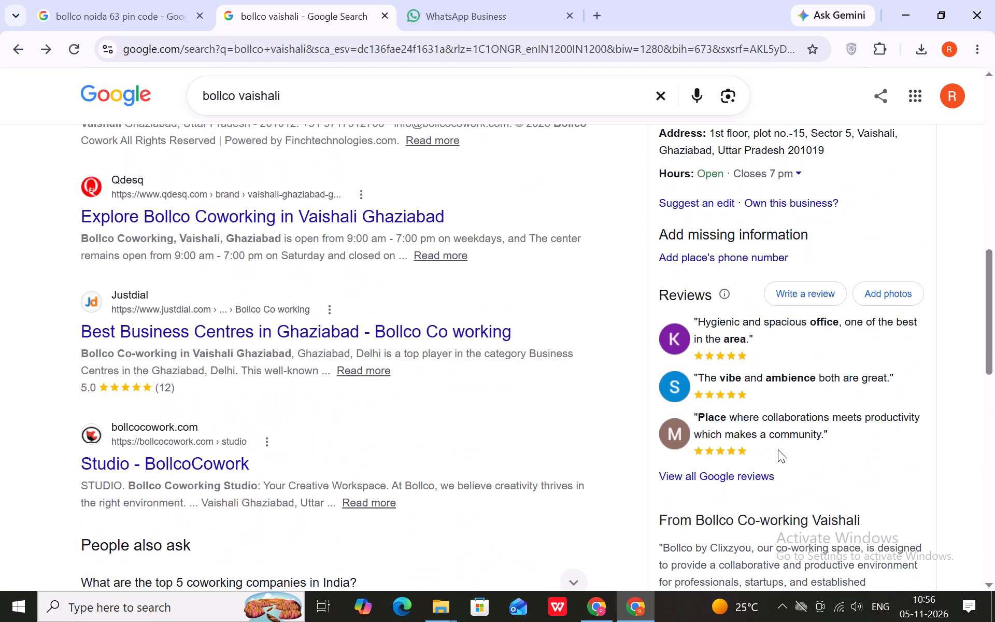
pyautogui.click(758, 224)
pyautogui.scroll(4, 474, 267)
# Reopen the Vaishali listing's photo gallery, look through its thumbnails to the end, and close it.
pyautogui.click(788, 191)
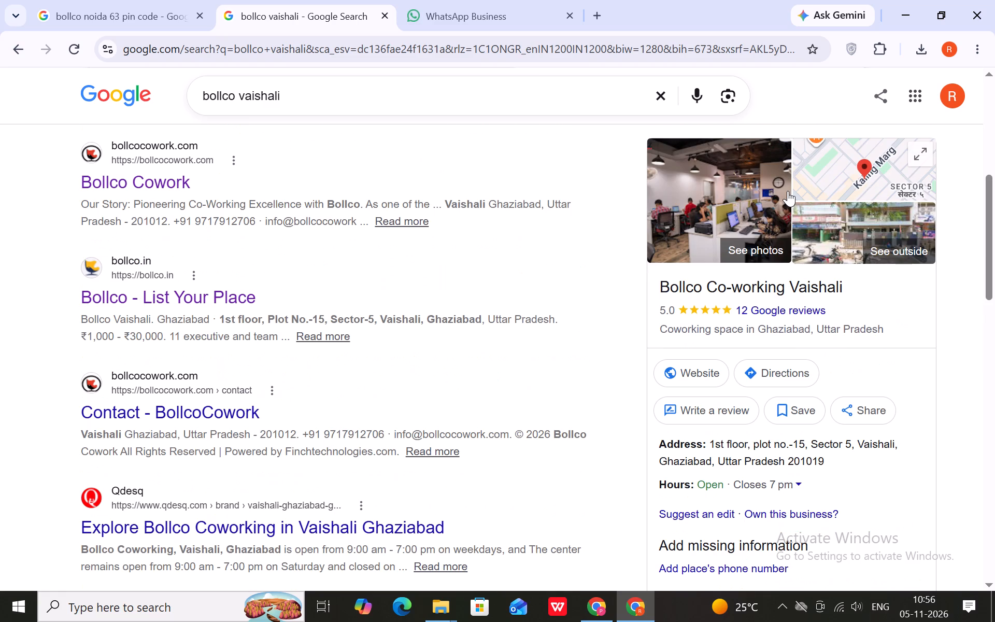
pyautogui.scroll(4, 261, 279)
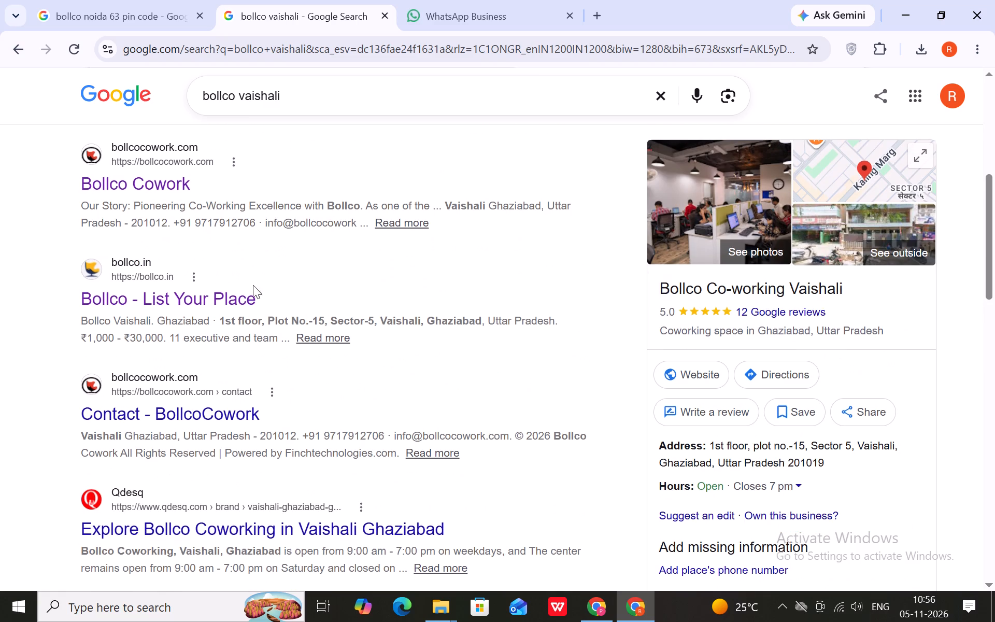
pyautogui.scroll(3, 187, 241)
pyautogui.click(203, 159)
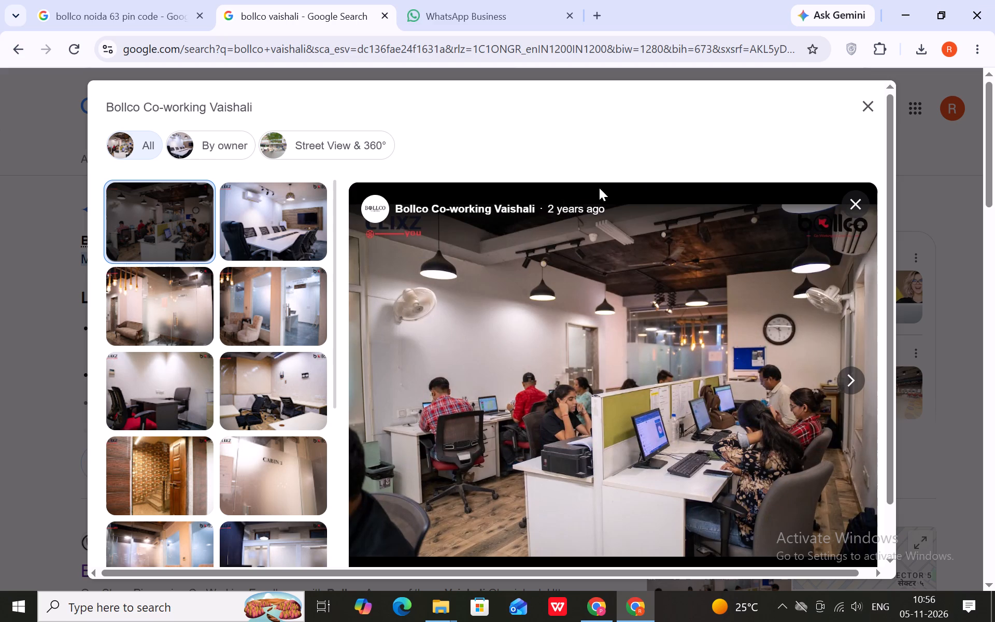
pyautogui.scroll(-10, 266, 380)
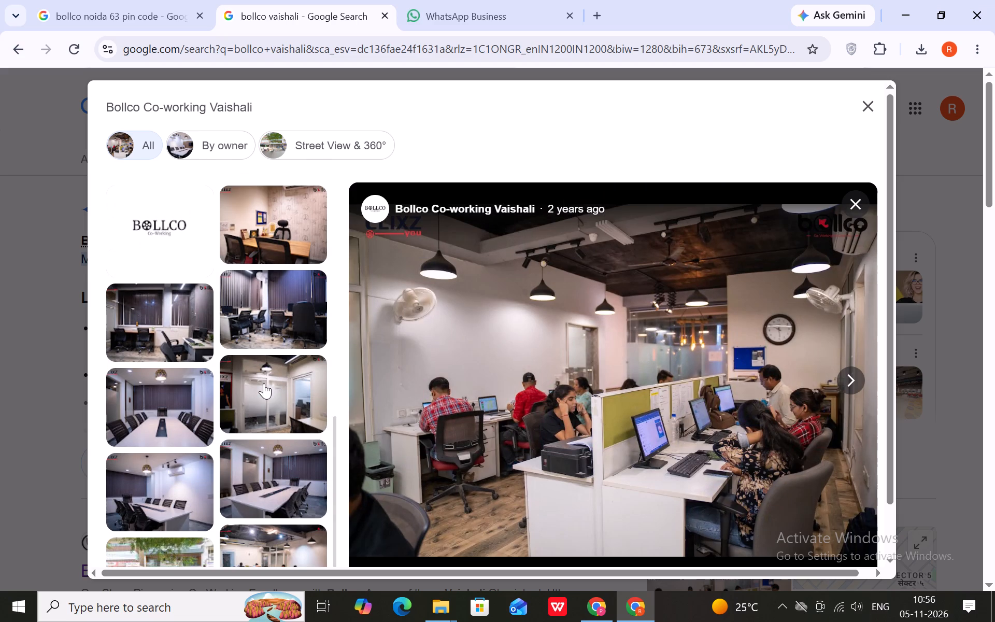
pyautogui.scroll(-7, 264, 383)
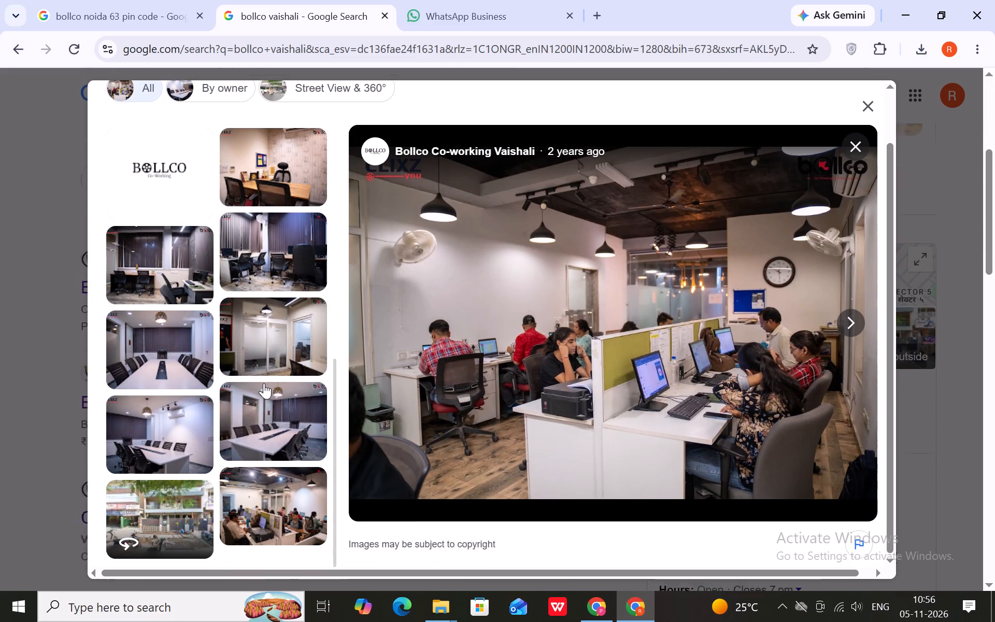
pyautogui.click(866, 108)
# View the Our Story section of the Bollco Cowork website and return to the search results.
pyautogui.click(389, 225)
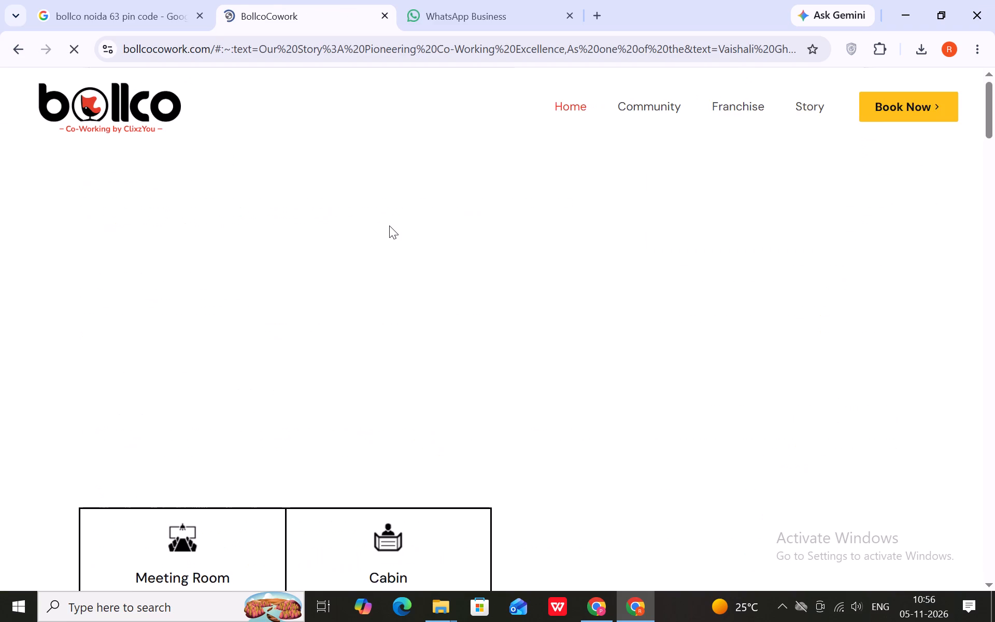
pyautogui.scroll(4, 387, 232)
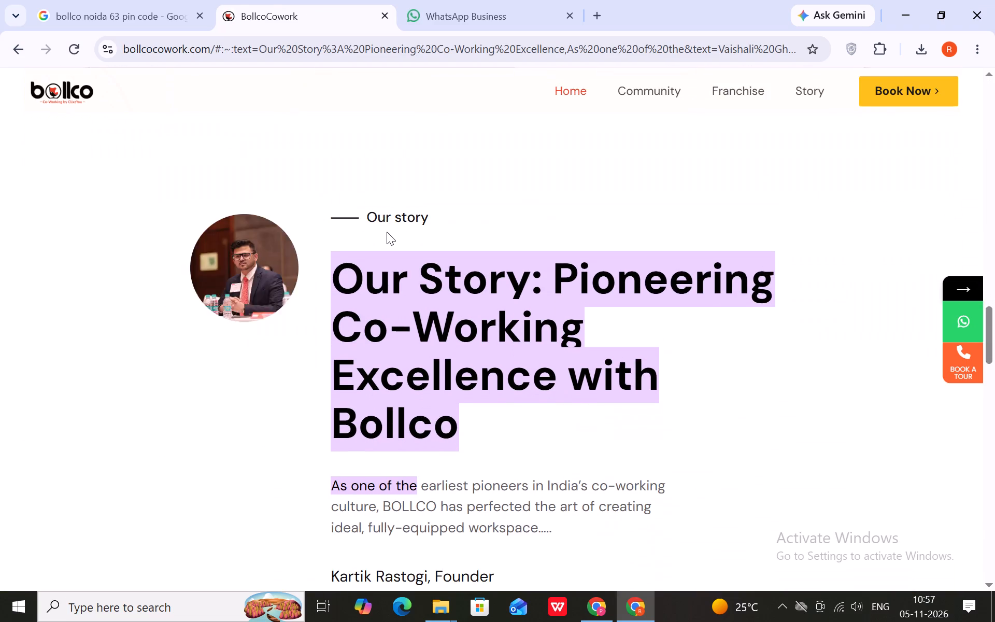
pyautogui.scroll(2, 387, 232)
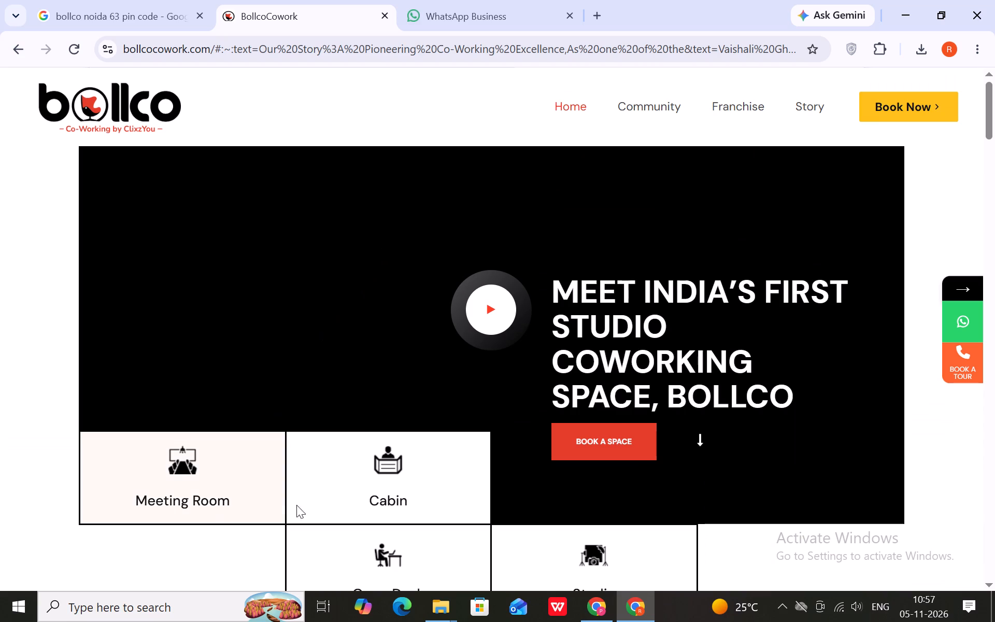
pyautogui.click(20, 55)
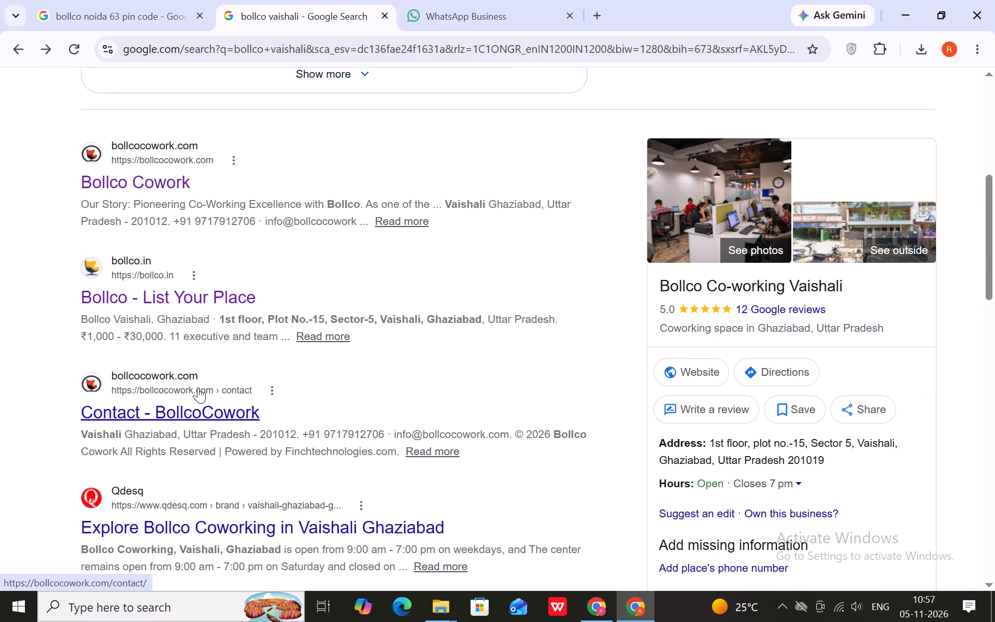
# Refine the Google search to bollco coworking vaishali.
pyautogui.scroll(5, 198, 387)
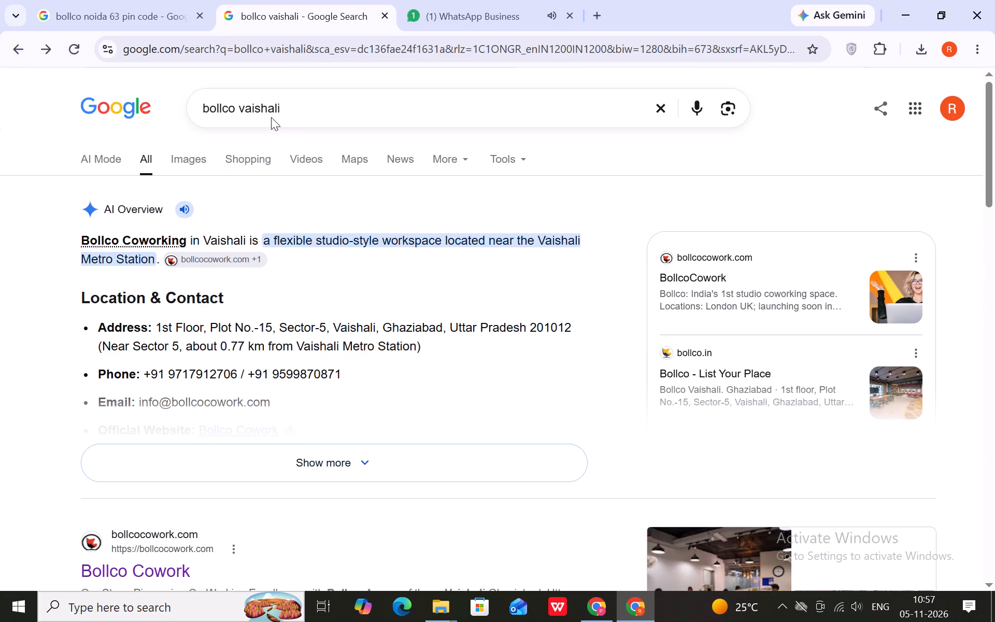
pyautogui.click(236, 109)
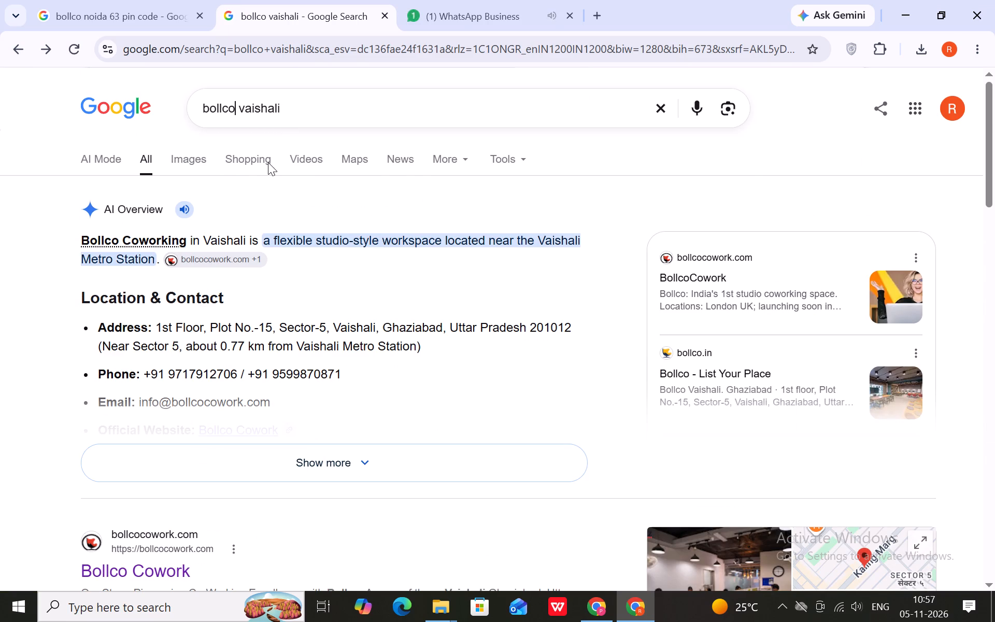
pyautogui.press('space')
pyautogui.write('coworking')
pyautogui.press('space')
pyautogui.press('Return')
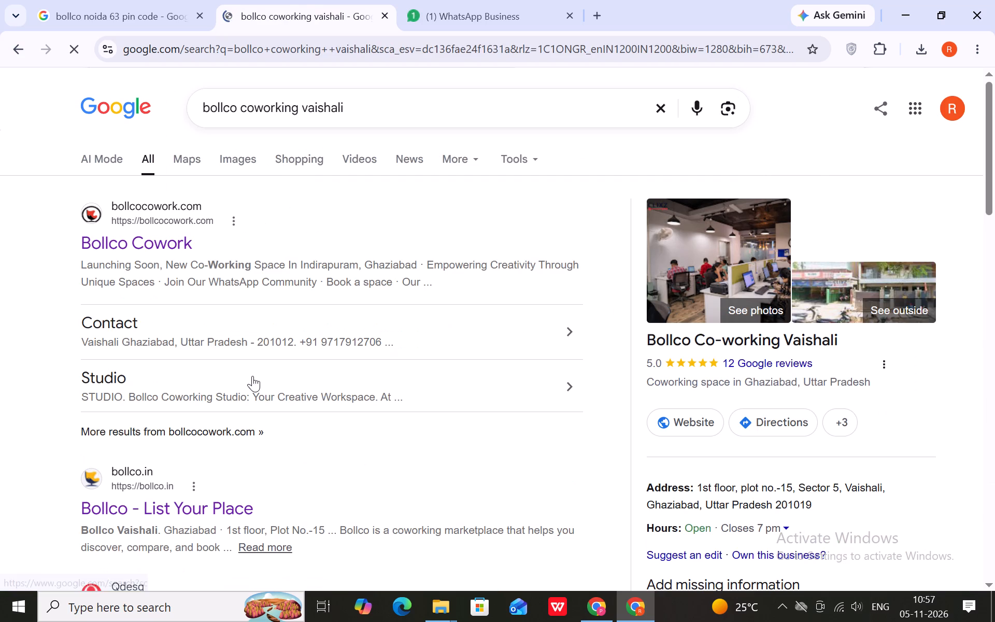
# Open the Bollco - List Your Place website from the search results and look over its home page's co-working introduction.
pyautogui.click(194, 497)
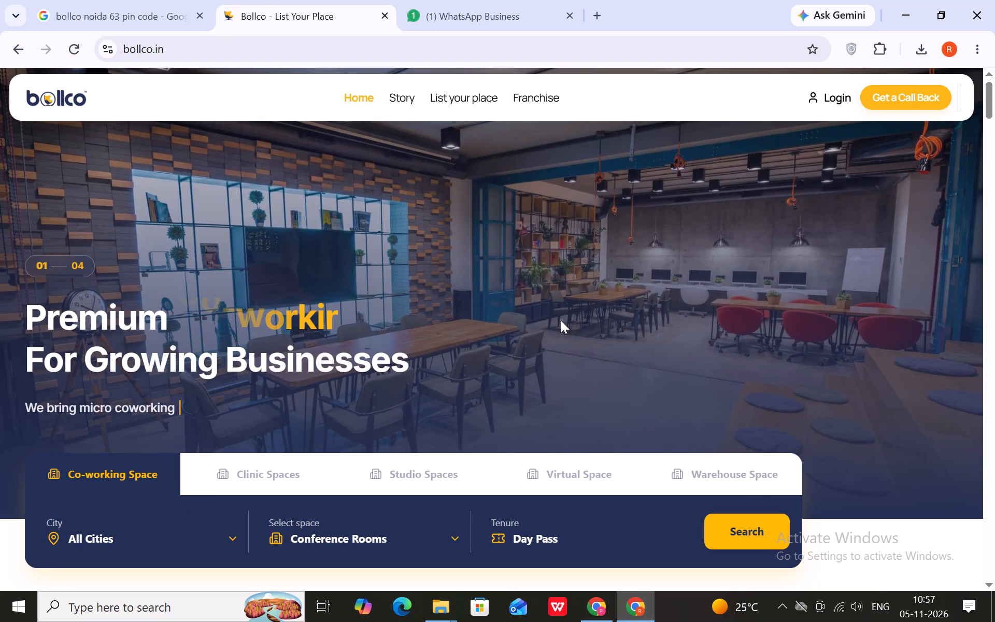
pyautogui.scroll(-3, 557, 323)
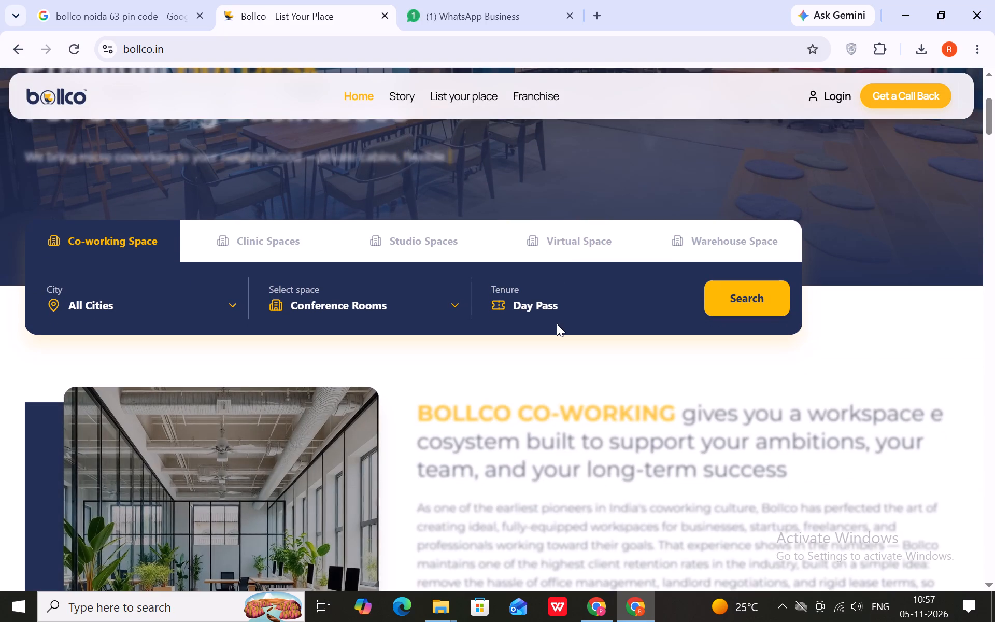
pyautogui.scroll(-4, 502, 347)
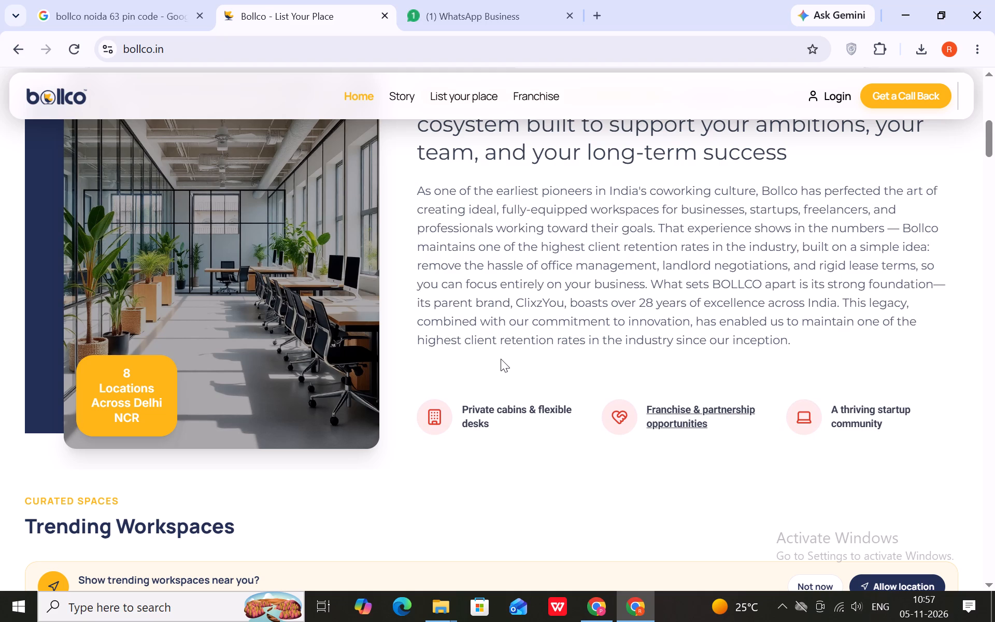
pyautogui.scroll(2, 459, 345)
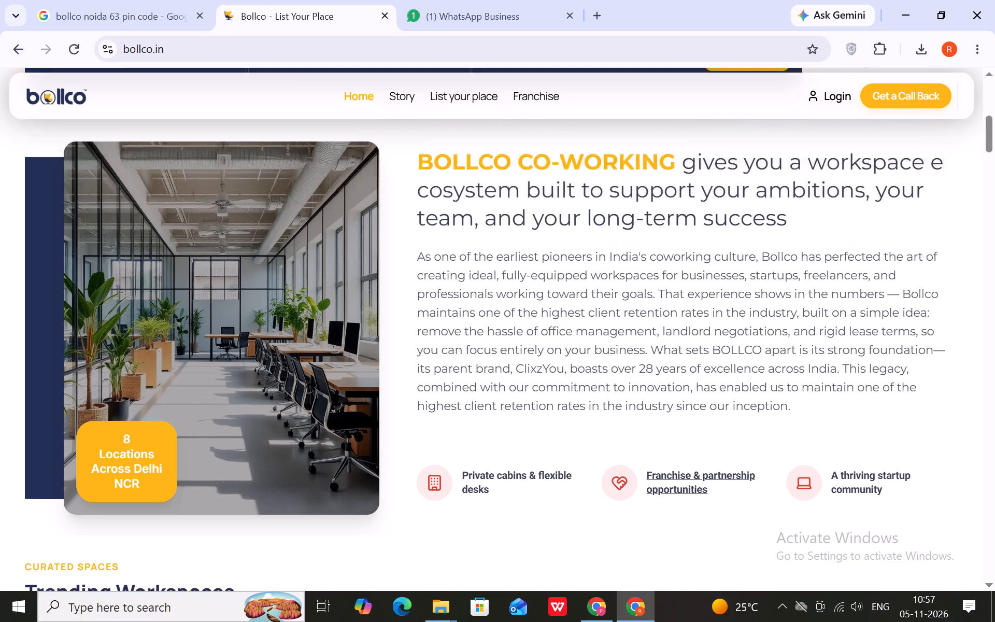
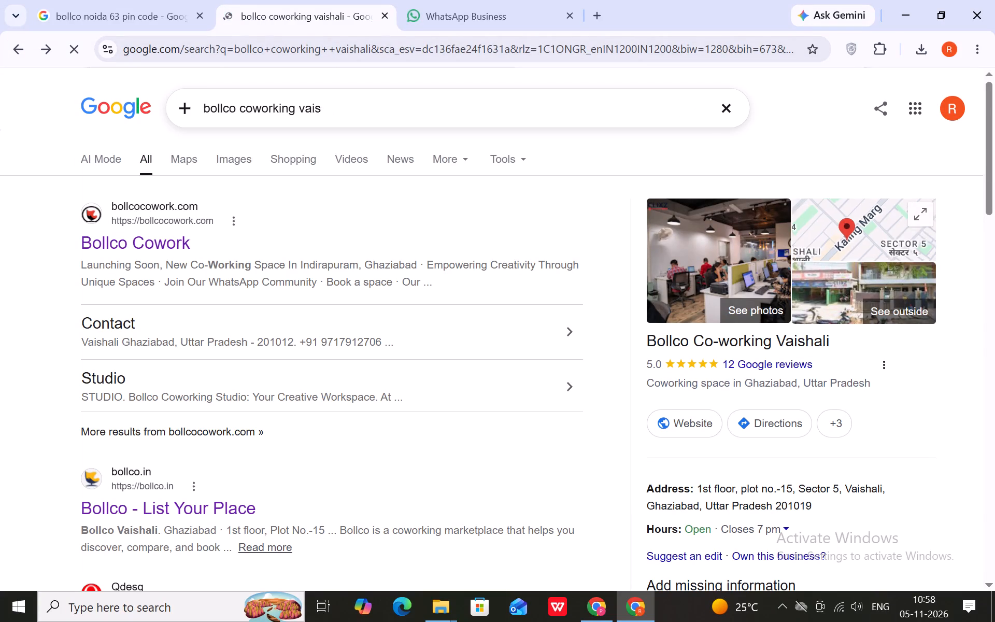
# Change the Google search to bollco coworking hargobind to bring up the Hargobind enclave business profile.
pyautogui.press('BackSpace')
pyautogui.press('BackSpace')
pyautogui.press('BackSpace')
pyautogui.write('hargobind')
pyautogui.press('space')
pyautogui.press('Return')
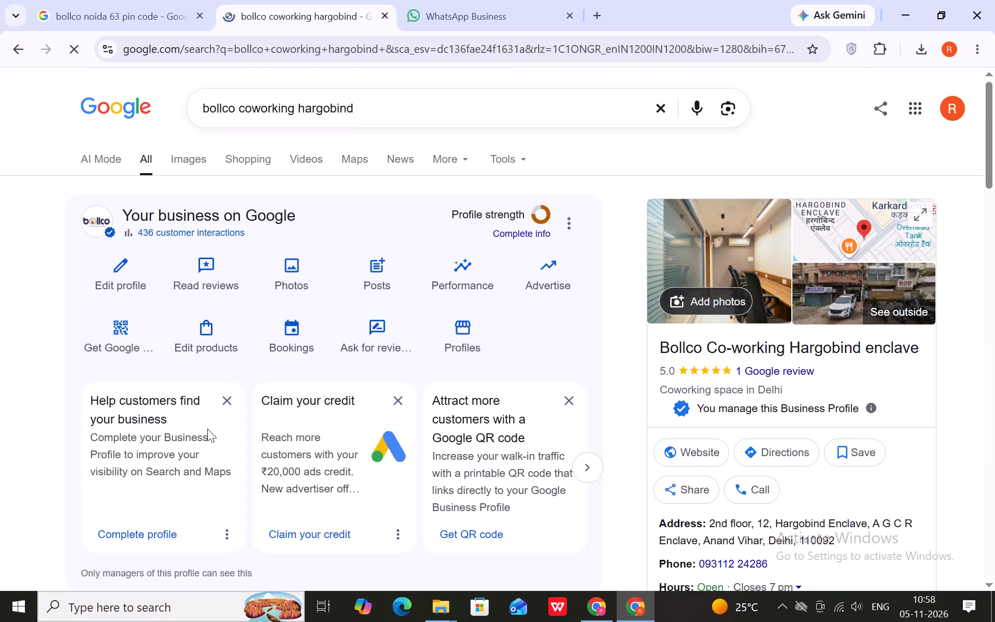
# Open the managed photos and videos of the Bollco Co-working Hargobind enclave profile and look over the cover, logo and interior thumbnails.
pyautogui.click(305, 263)
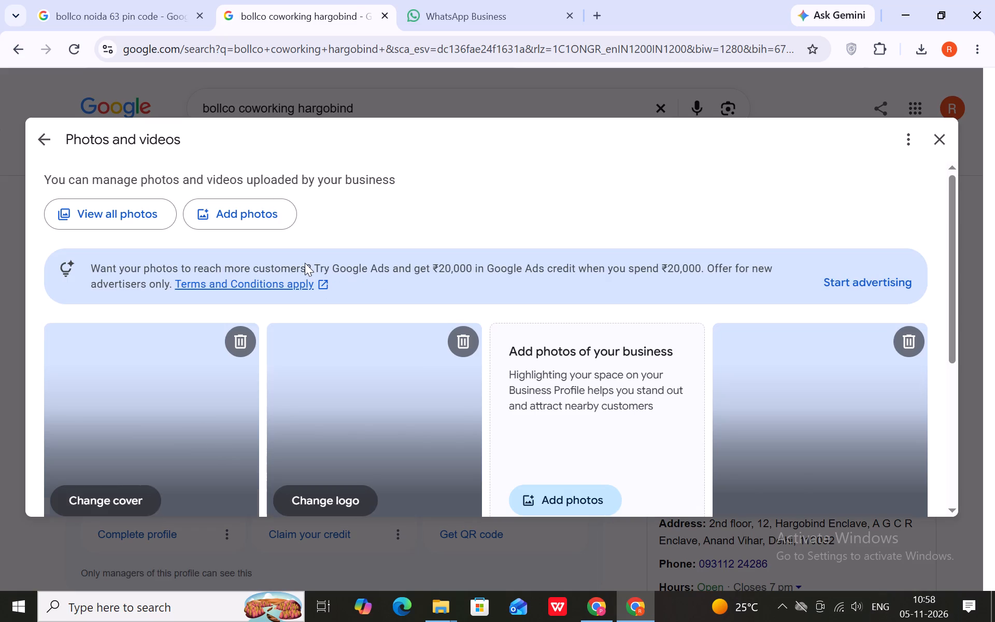
pyautogui.scroll(-6, 305, 263)
pyautogui.scroll(-3, 324, 361)
pyautogui.scroll(3, 325, 369)
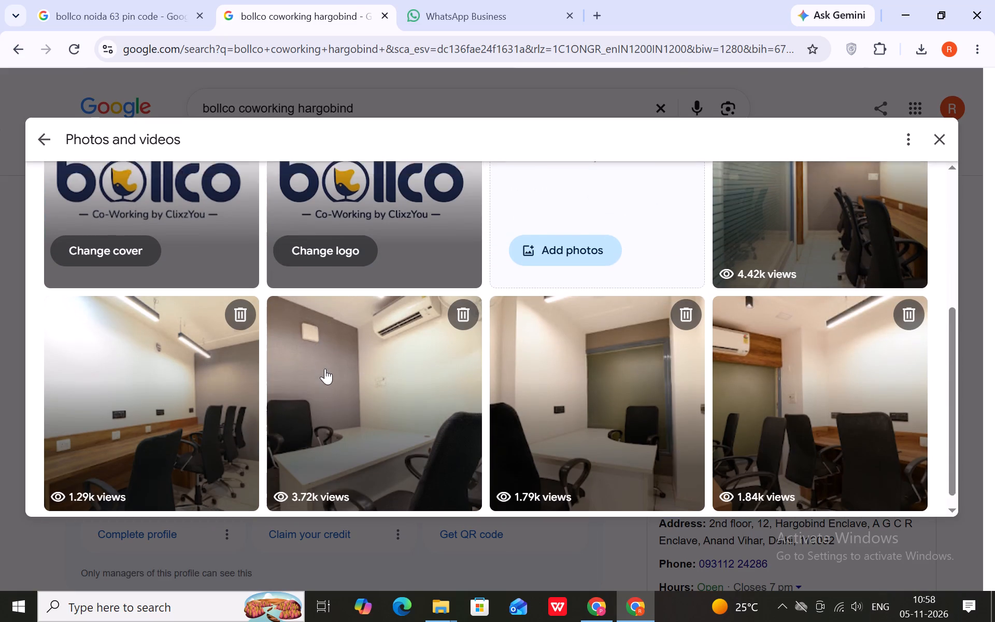
pyautogui.scroll(2, 325, 369)
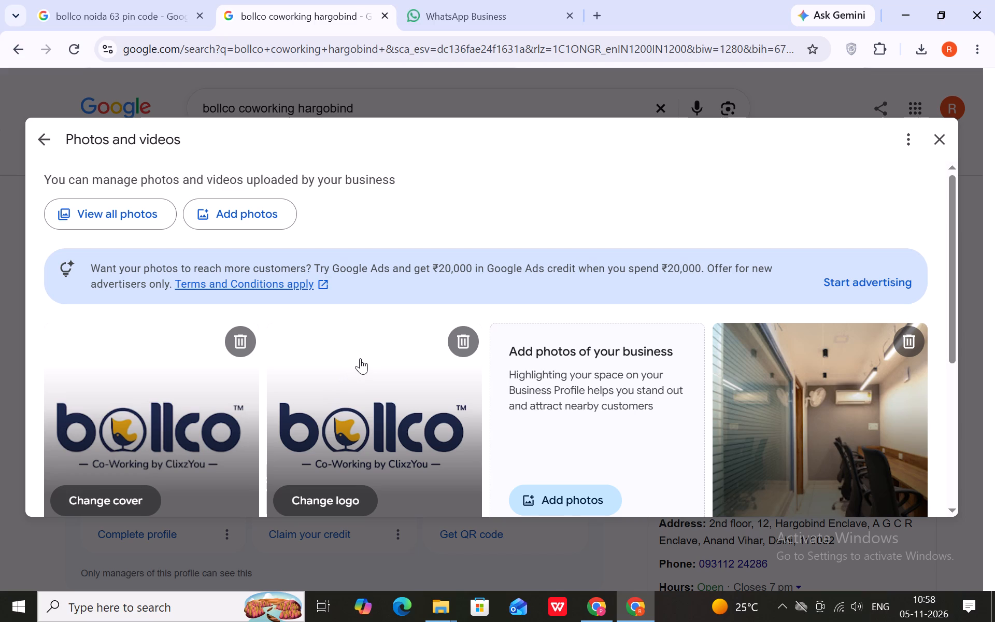
pyautogui.scroll(-3, 360, 358)
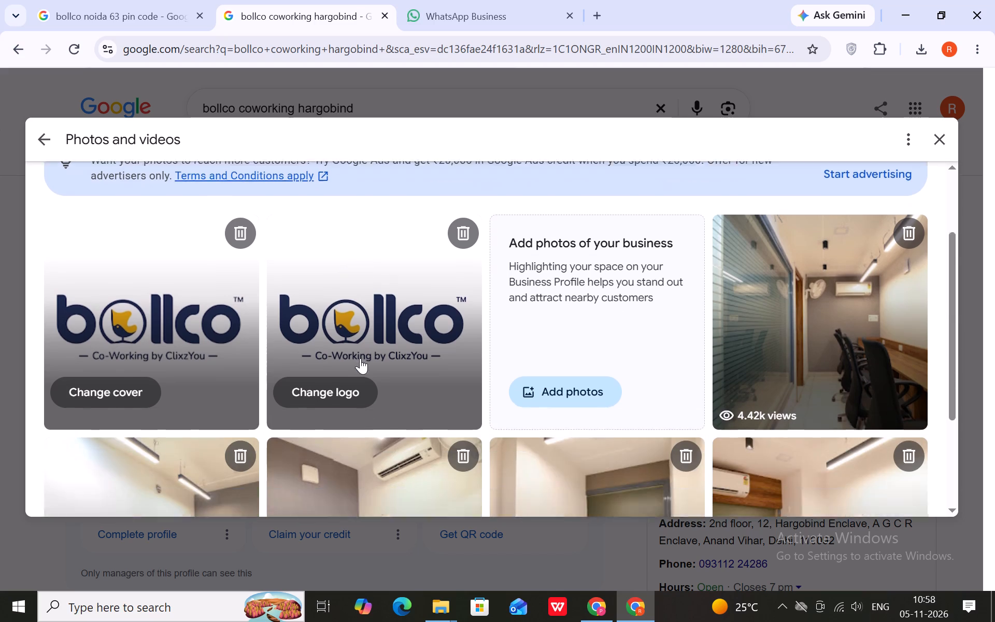
pyautogui.scroll(-7, 360, 358)
pyautogui.scroll(3, 505, 352)
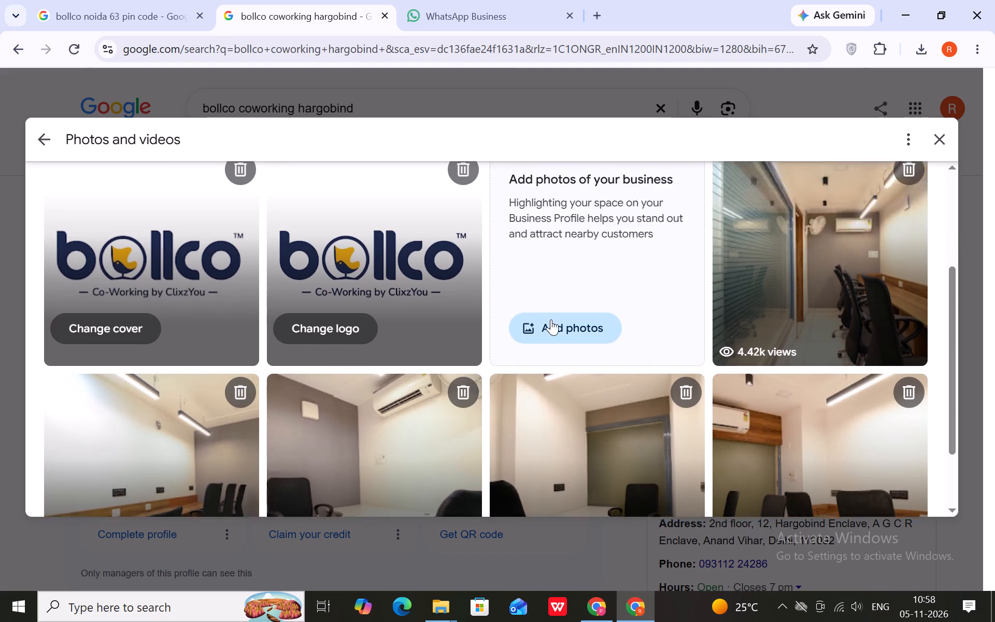
# View the Hargobind enclave interior photos at full size, from the glass-partition workspace photo through to the last one.
pyautogui.click(789, 399)
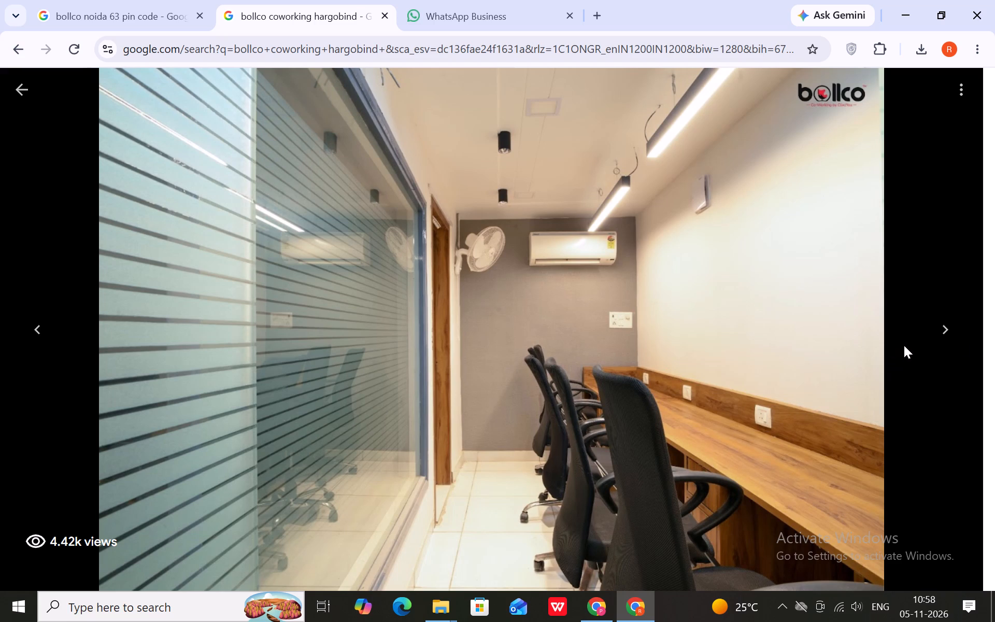
pyautogui.click(950, 325)
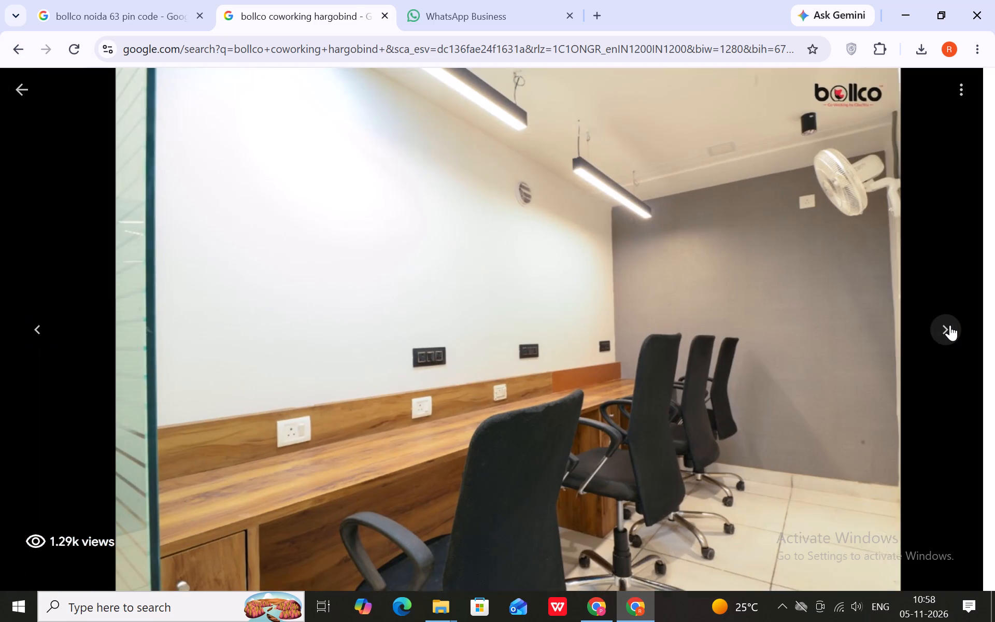
pyautogui.click(950, 325)
pyautogui.click(950, 325)
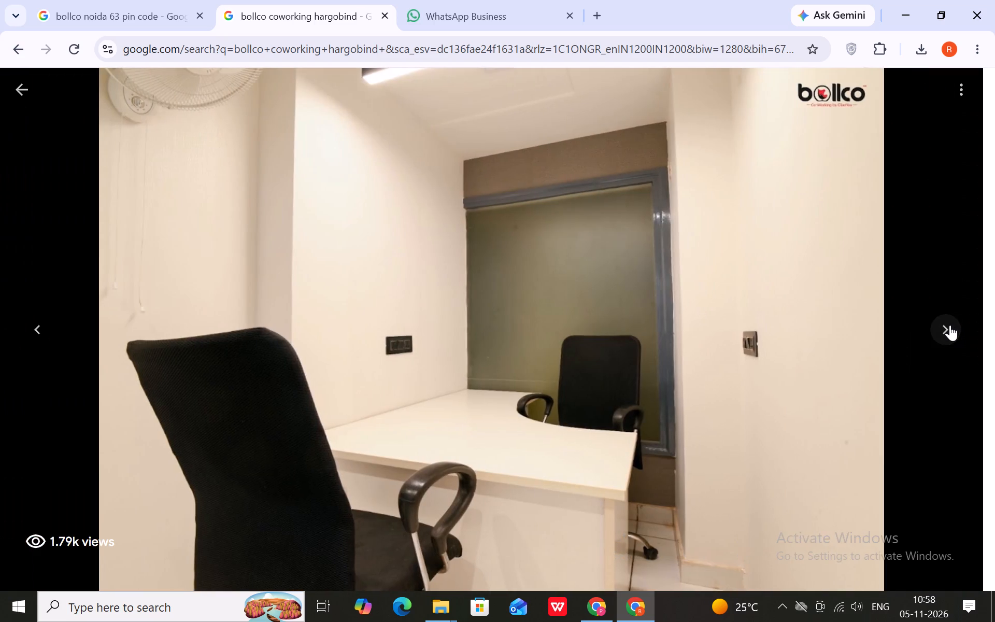
pyautogui.click(950, 325)
pyautogui.click(950, 325)
pyautogui.click(950, 325)
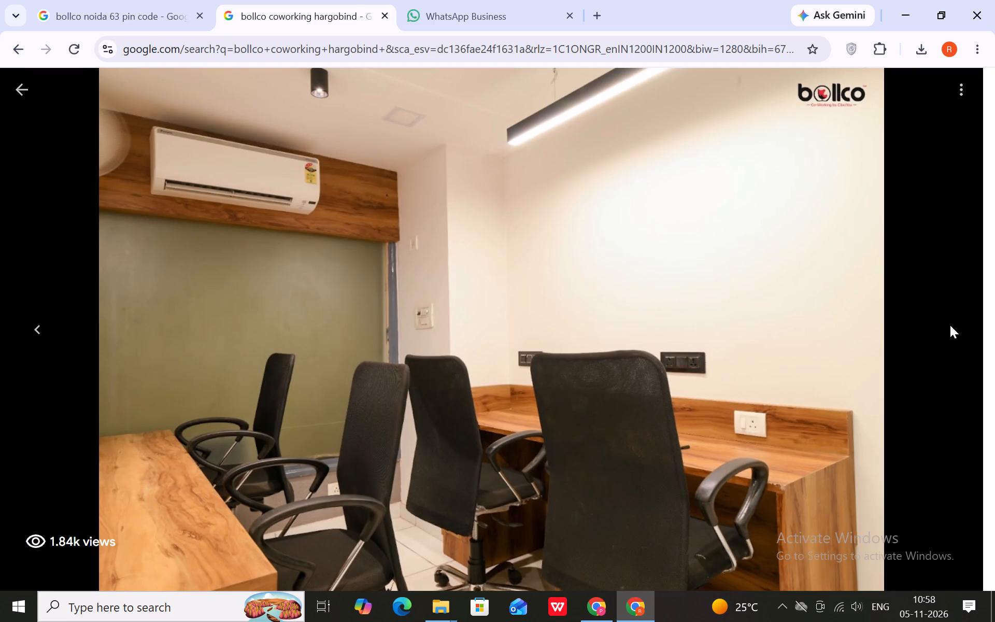
pyautogui.click(950, 325)
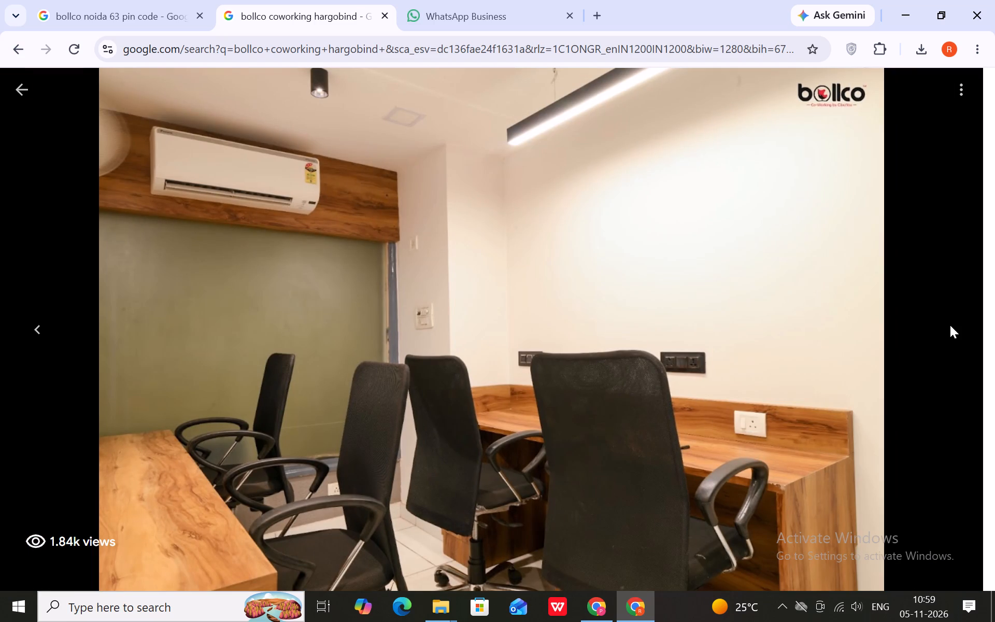
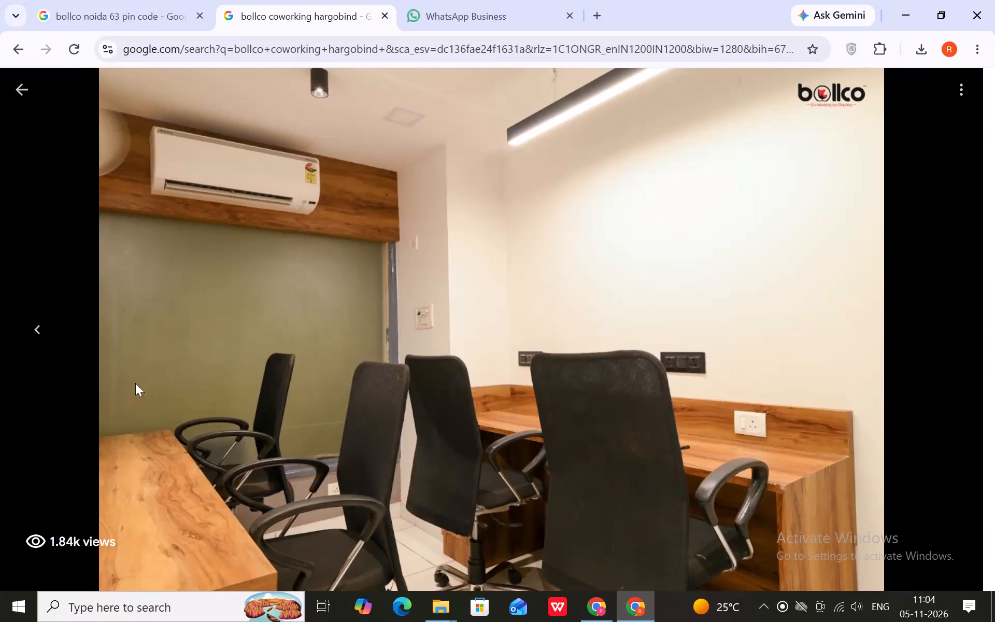
# Compare the Hargobind enclave interior photos at full size, especially the glass-partition workspace and the wooden-desk shots, and return to the photo grid.
pyautogui.doubleClick(43, 328)
pyautogui.click(43, 328)
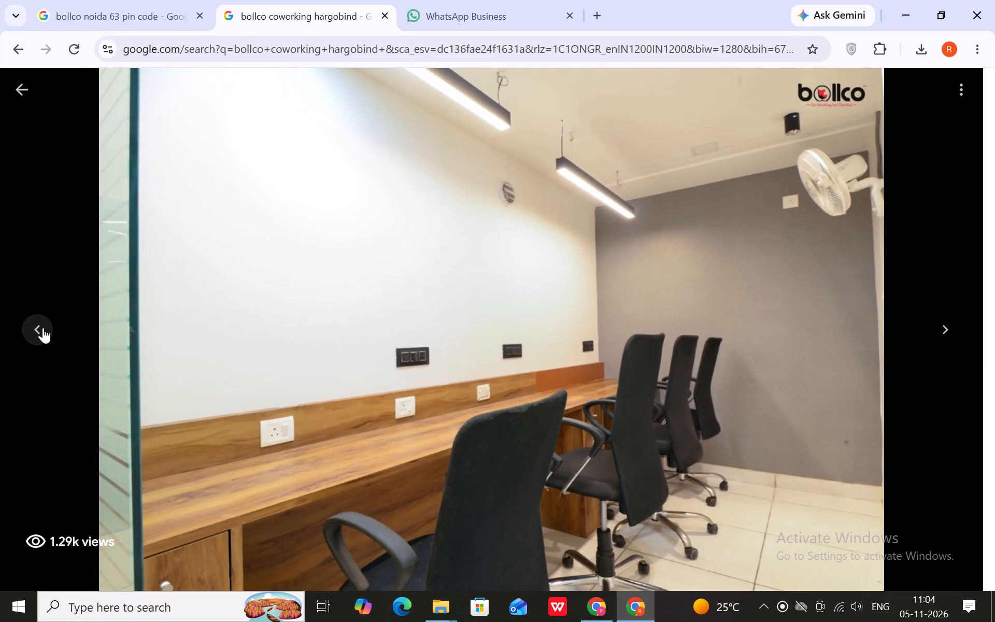
pyautogui.click(43, 328)
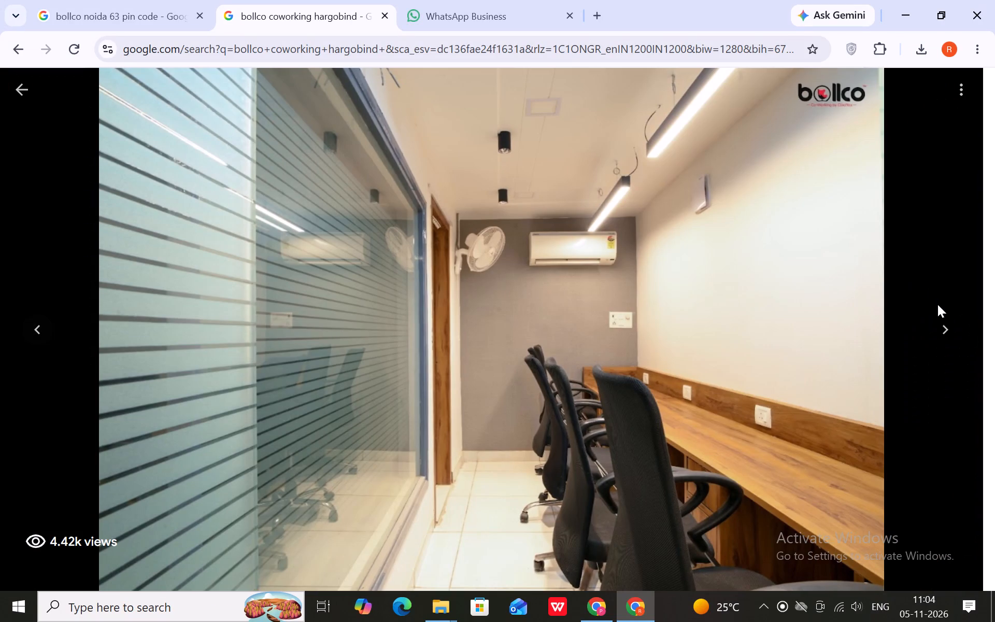
pyautogui.click(941, 324)
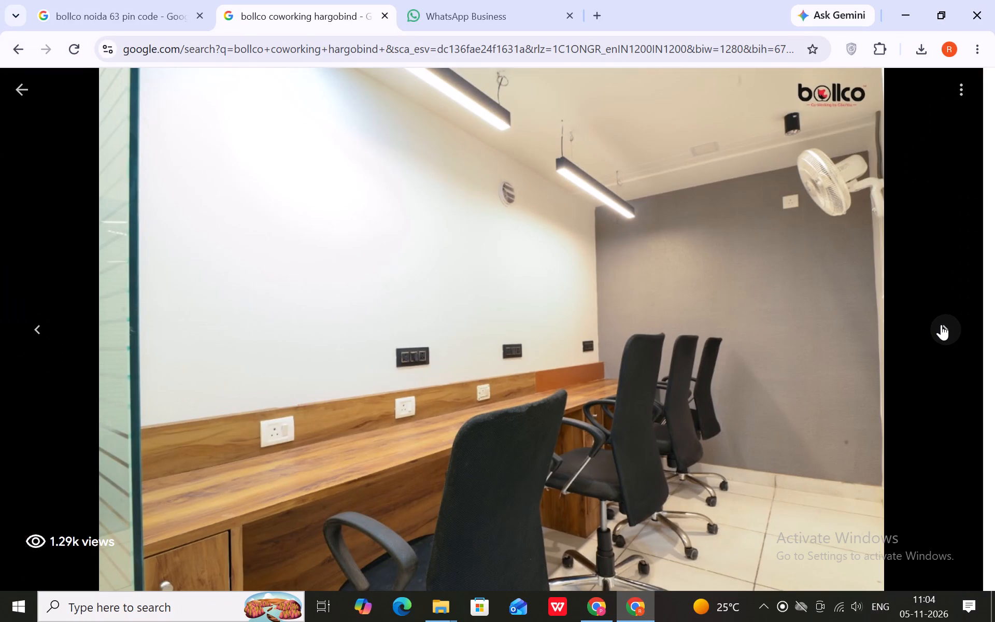
pyautogui.click(36, 321)
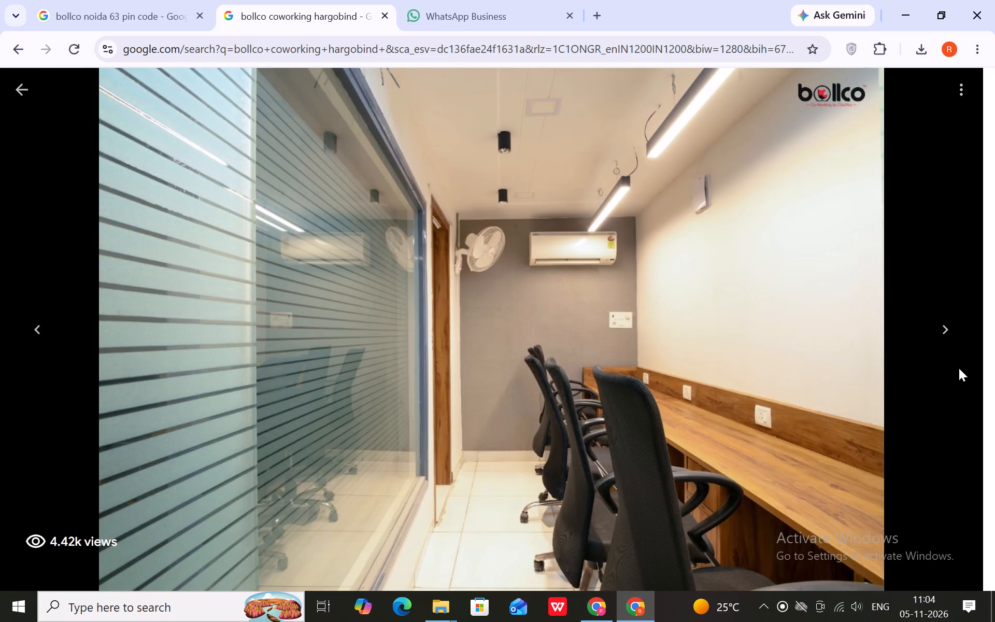
pyautogui.click(947, 338)
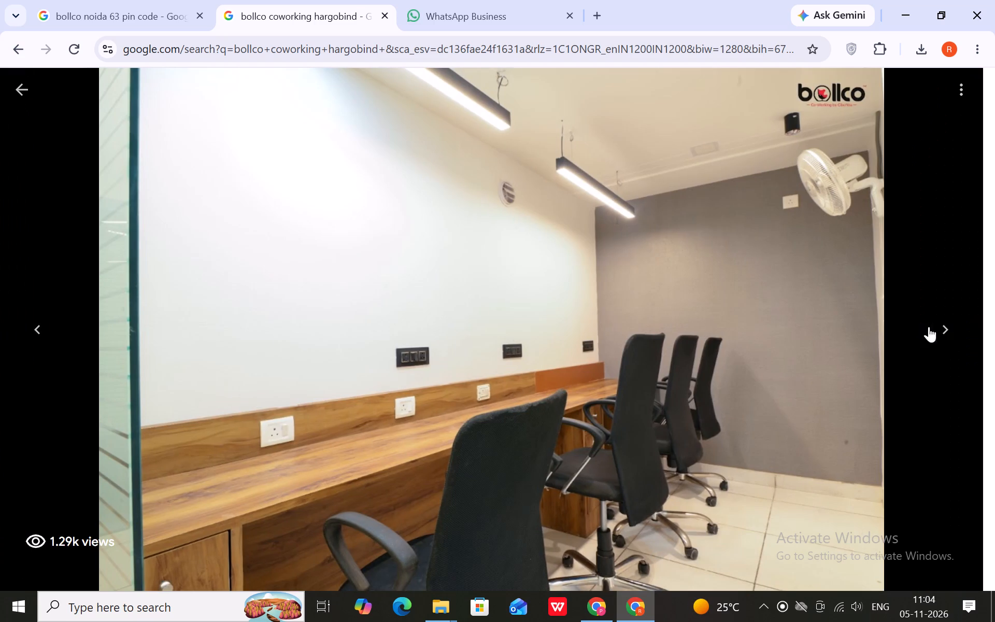
pyautogui.click(939, 331)
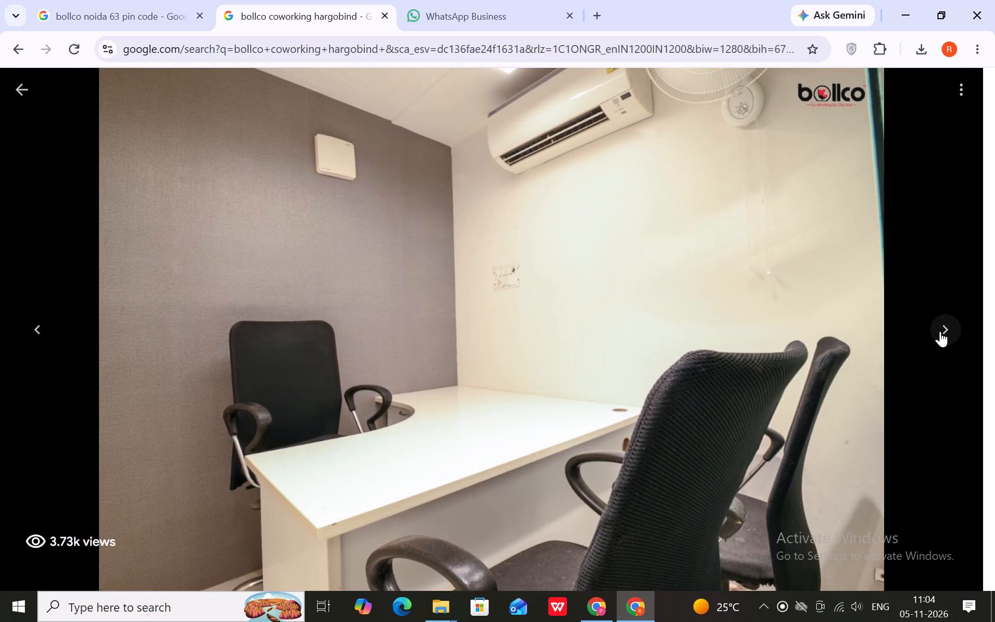
pyautogui.click(940, 331)
pyautogui.click(940, 331)
pyautogui.click(940, 331)
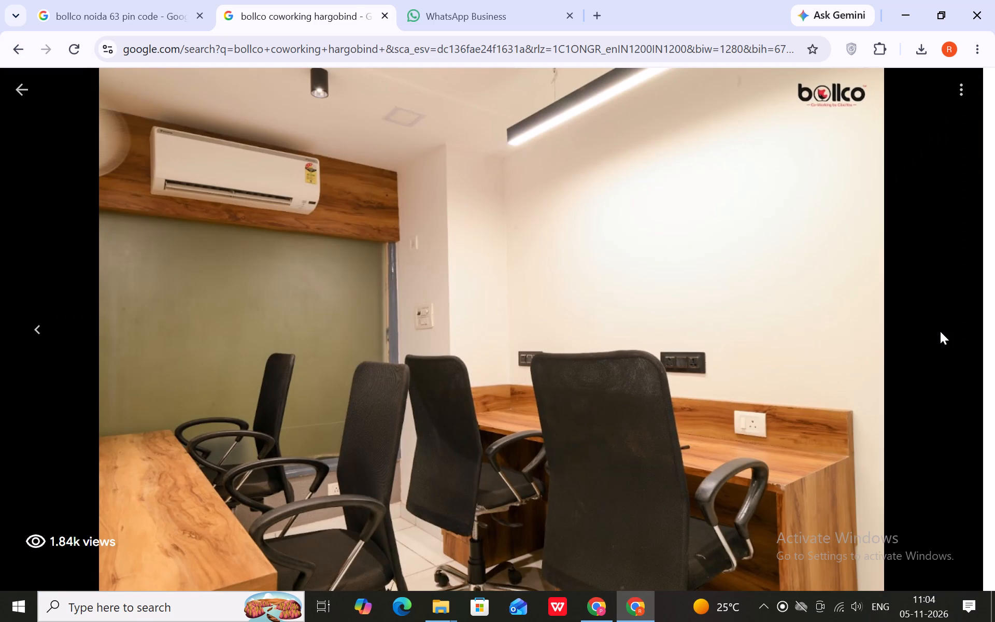
pyautogui.click(16, 52)
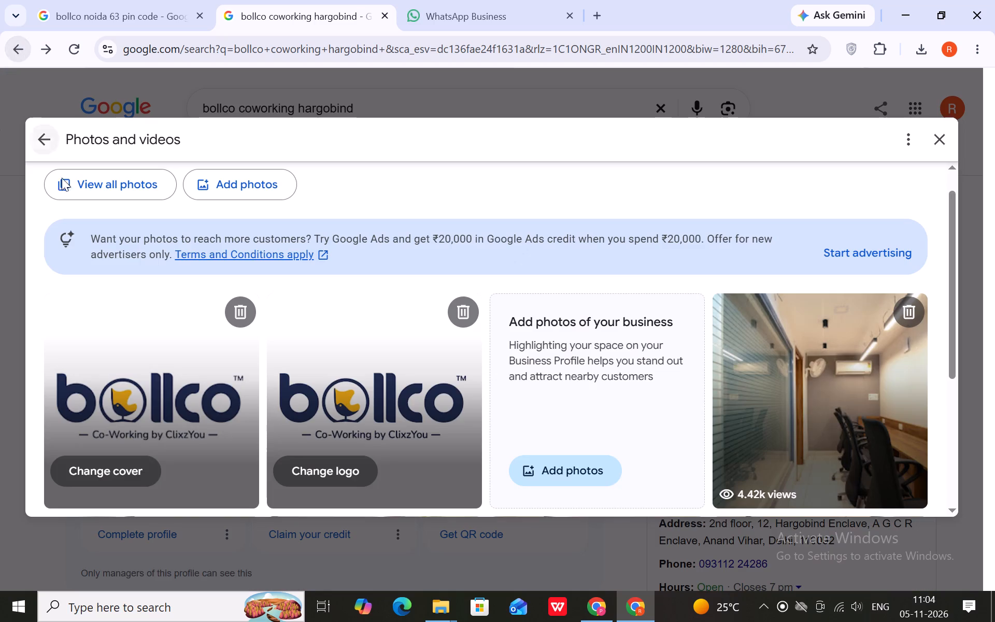
# Delete the interior photo showing a long wooden desk against a white wall with a row of black chairs and a wall fan.
pyautogui.scroll(-4, 577, 348)
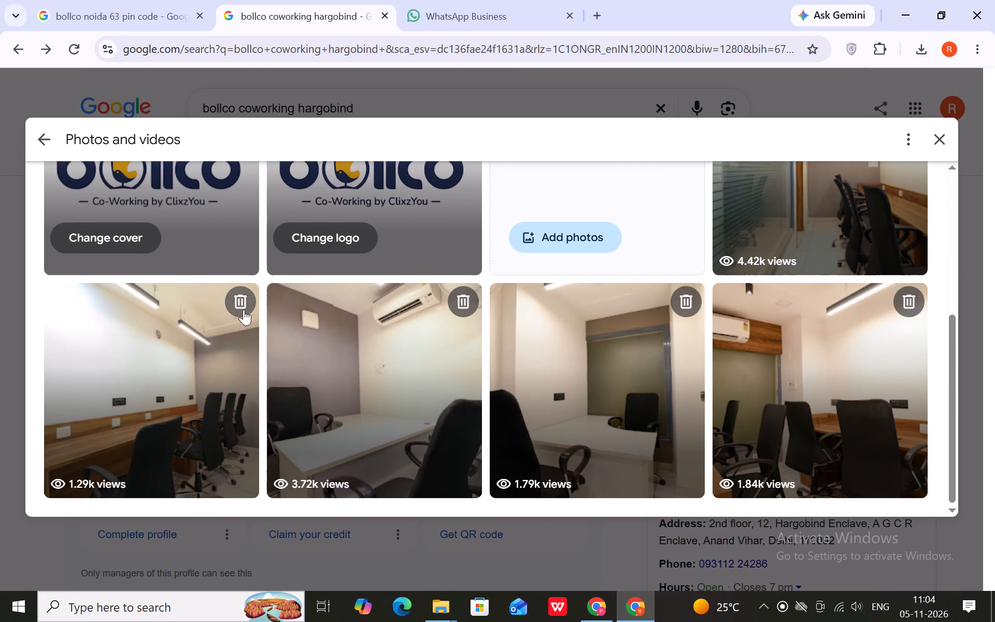
pyautogui.click(239, 306)
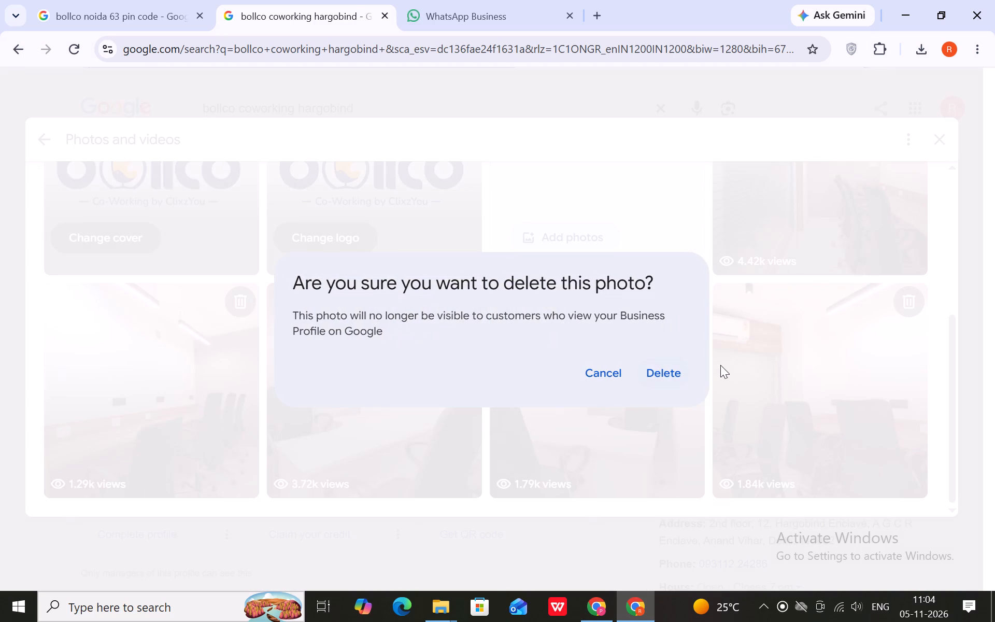
pyautogui.click(661, 365)
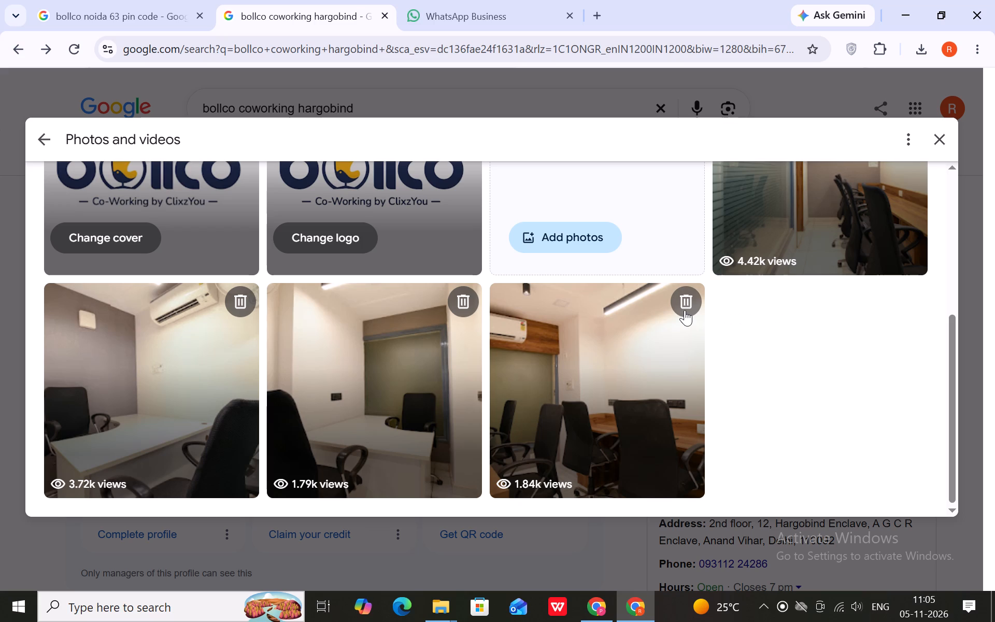
# Delete the interior photo showing wooden desks on both sides, black chairs and an air conditioner above the green blind.
pyautogui.click(685, 310)
pyautogui.click(654, 372)
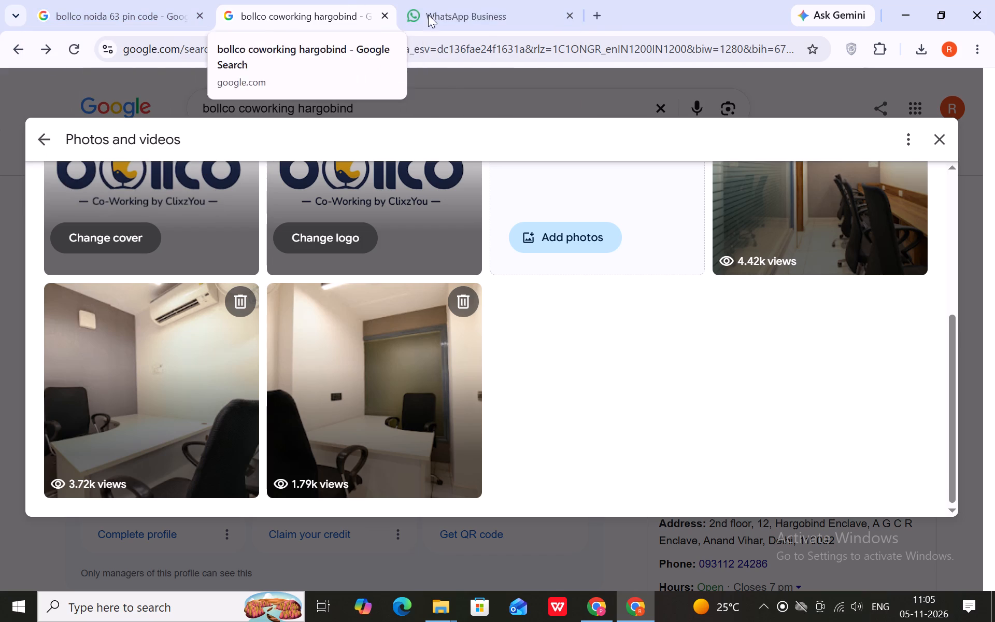
pyautogui.click(311, 3)
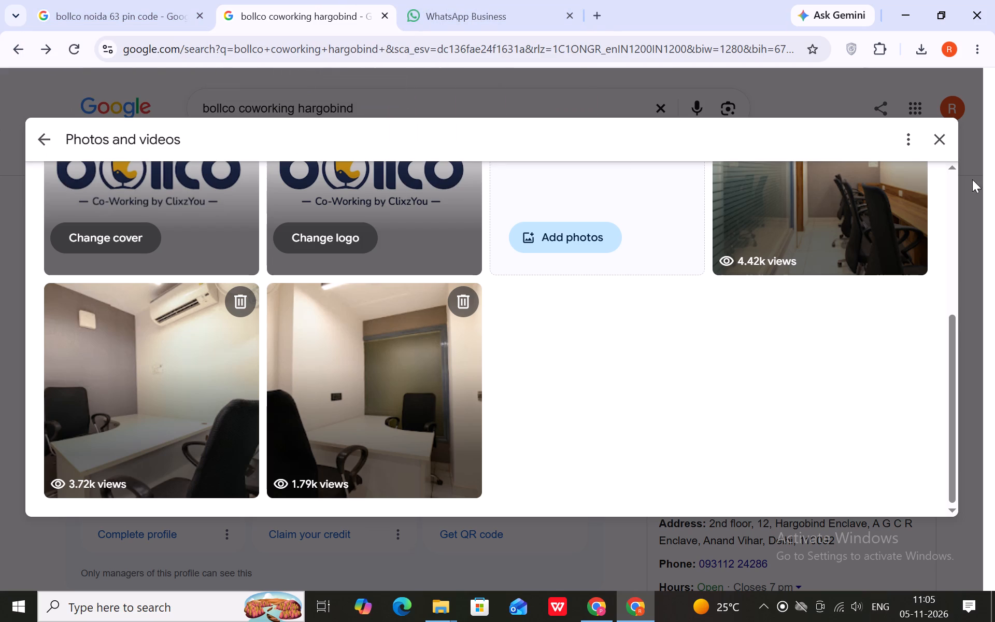
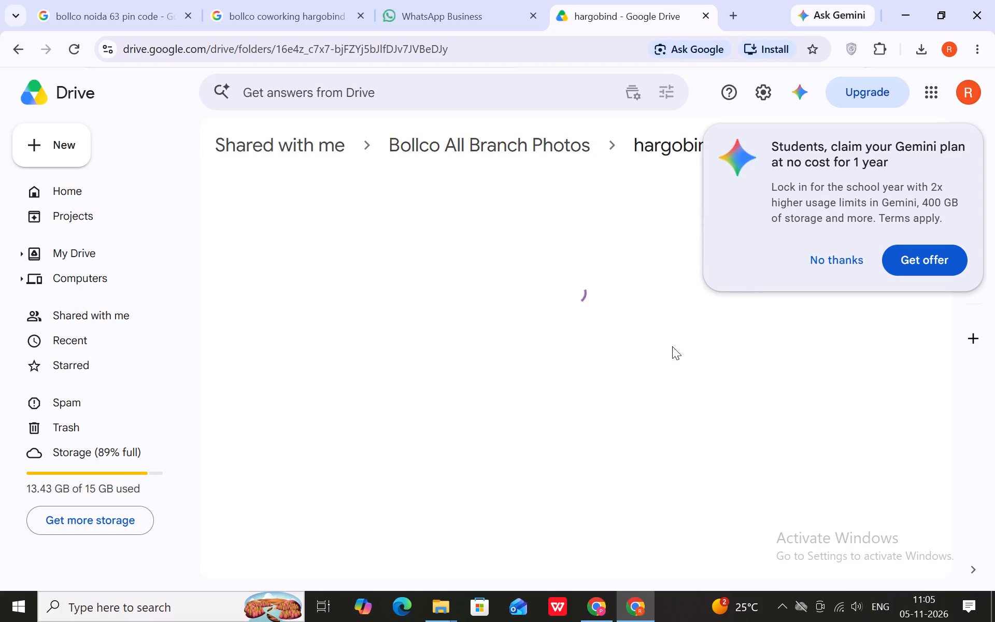
# Dismiss the Gemini student offer and open the "2 floor" folder inside the hargobind branch photos.
pyautogui.click(820, 255)
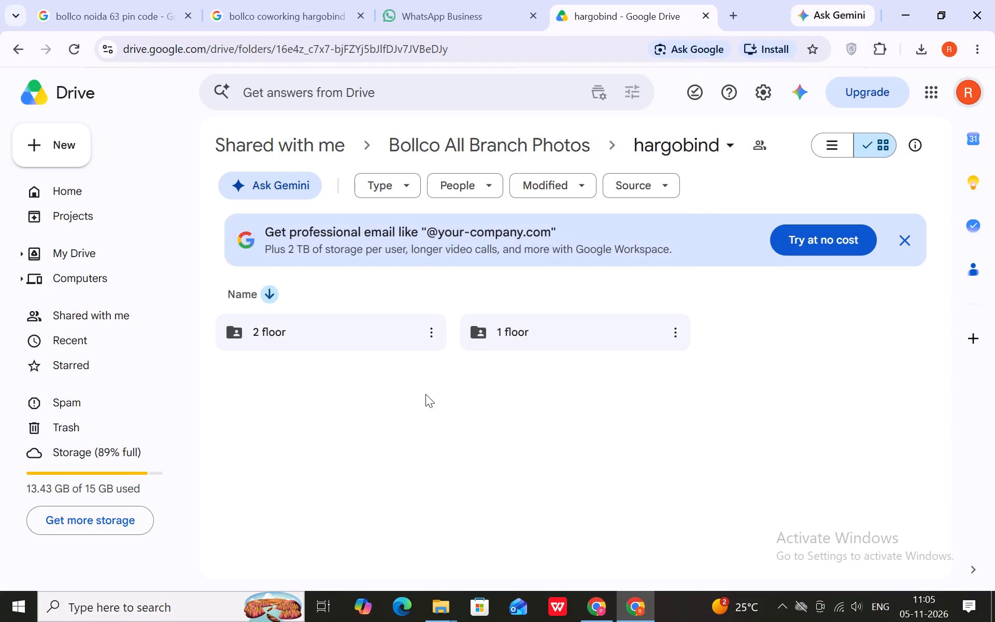
pyautogui.click(377, 341)
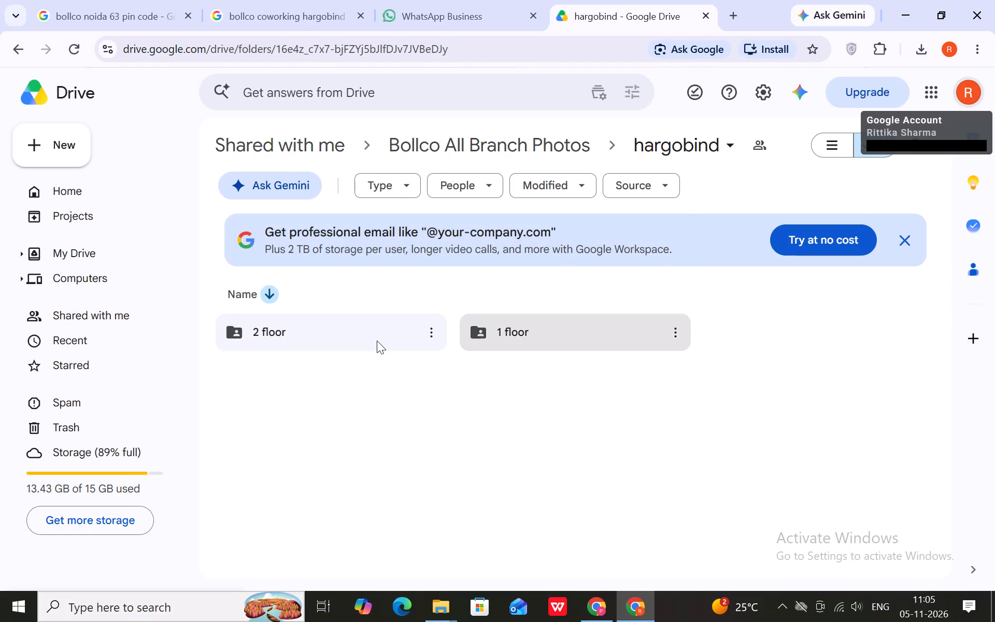
pyautogui.click(375, 340)
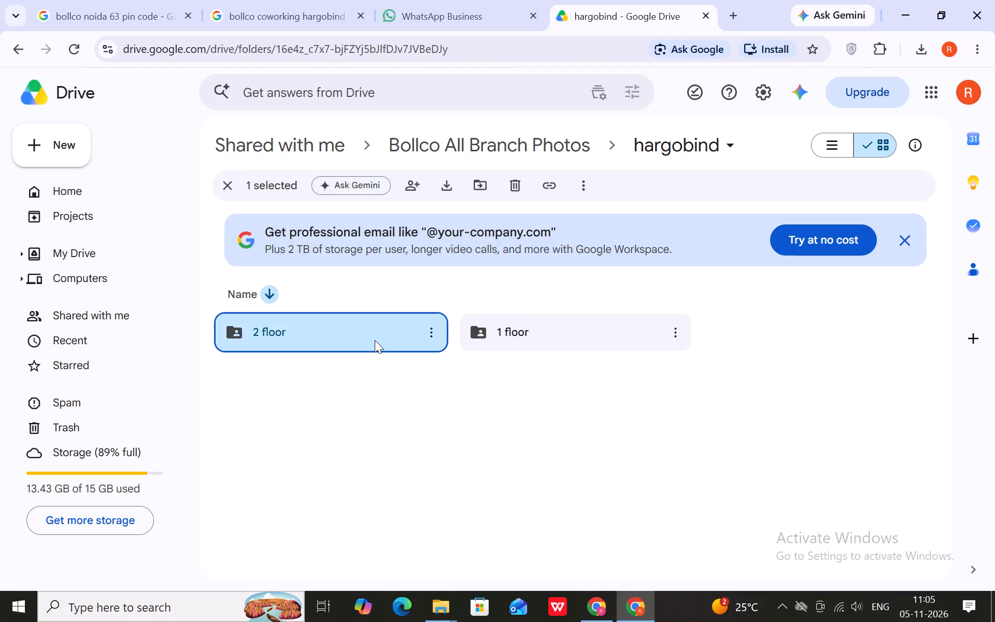
pyautogui.doubleClick(375, 340)
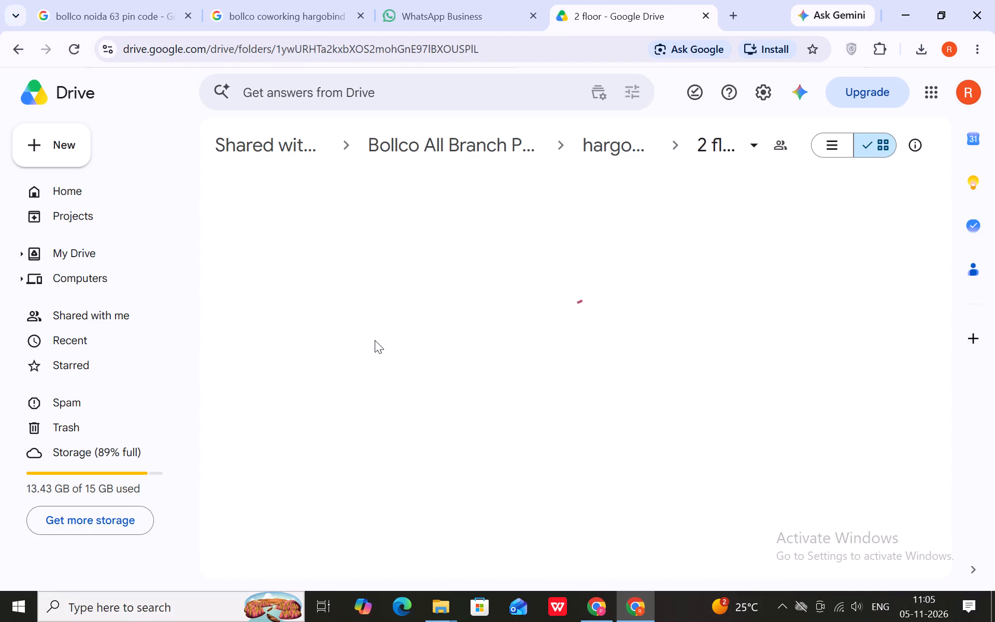
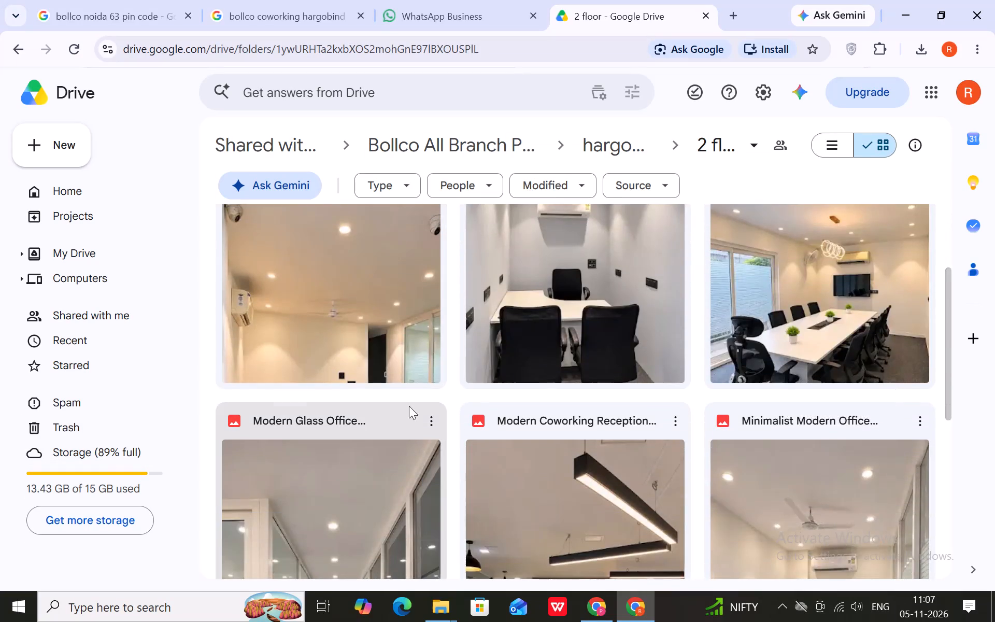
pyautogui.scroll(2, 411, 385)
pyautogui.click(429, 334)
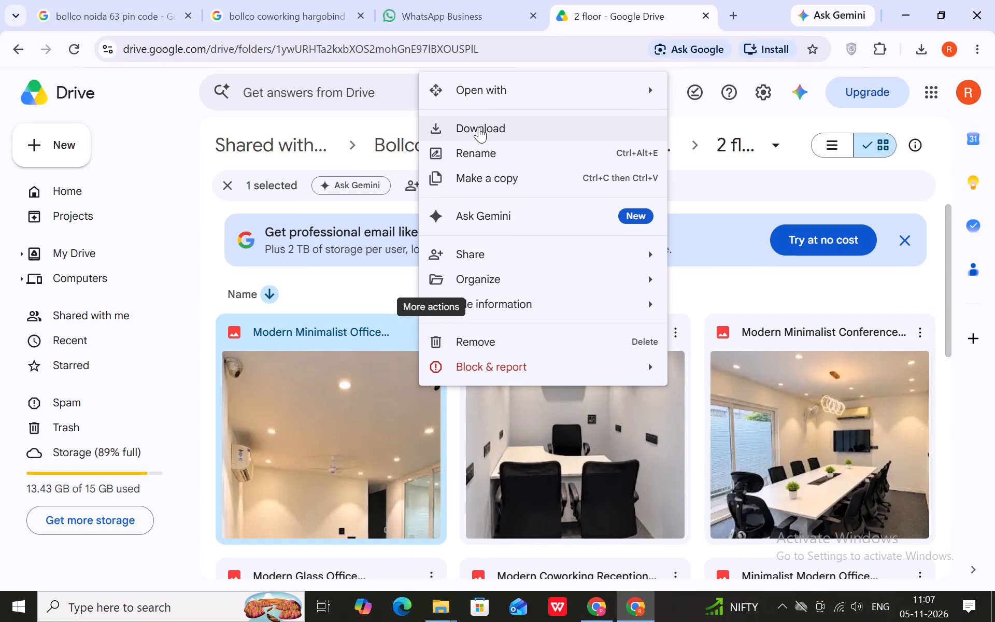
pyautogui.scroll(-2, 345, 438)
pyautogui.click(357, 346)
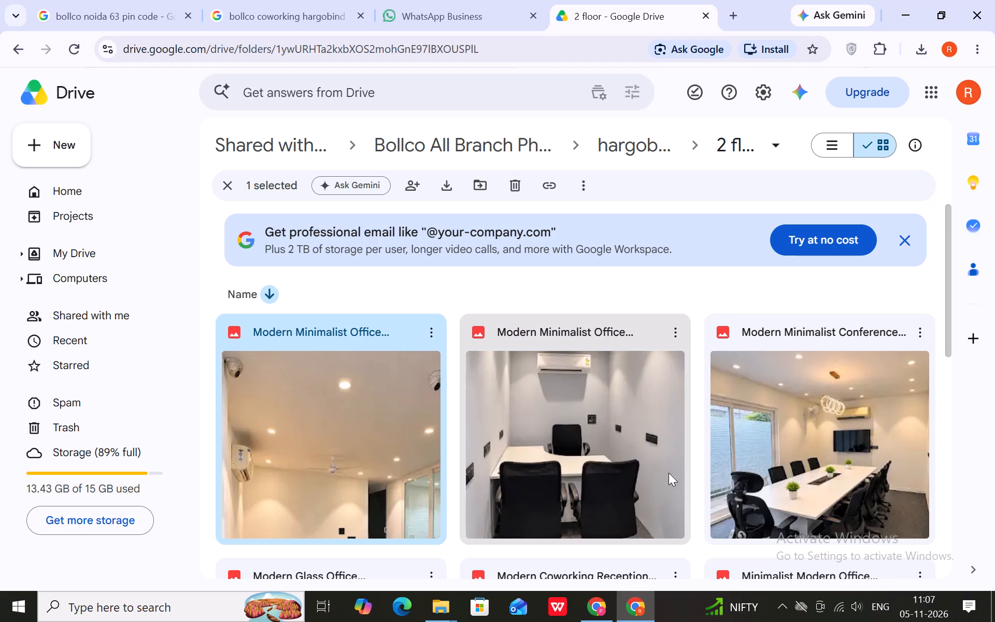
# Download the Modern Minimalist Conference, Modern Glass Office and Elegant Symmetrical Lobby photos from the "2 floor" folder.
pyautogui.click(916, 334)
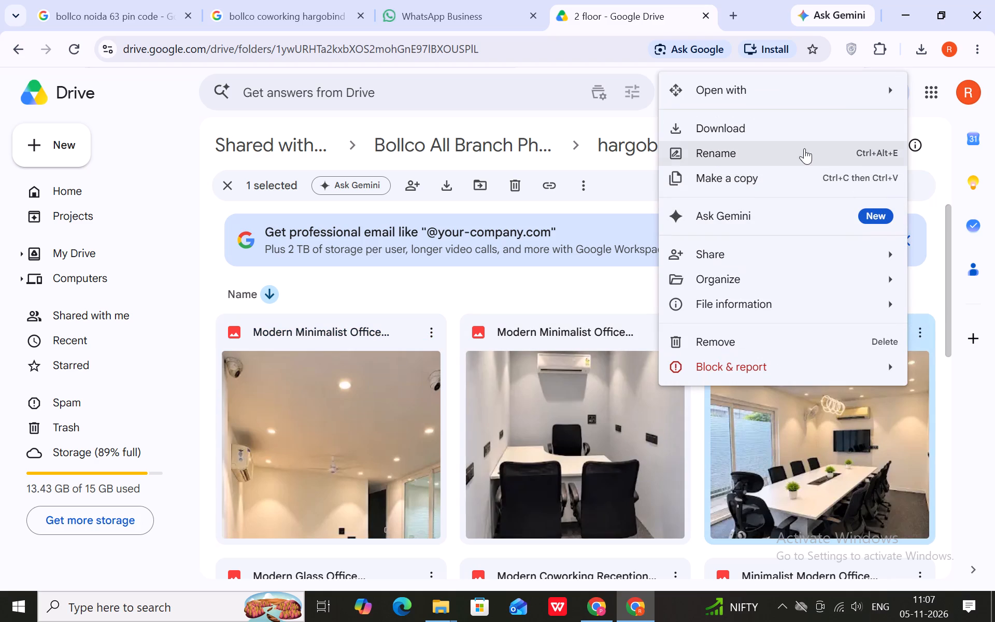
pyautogui.click(780, 123)
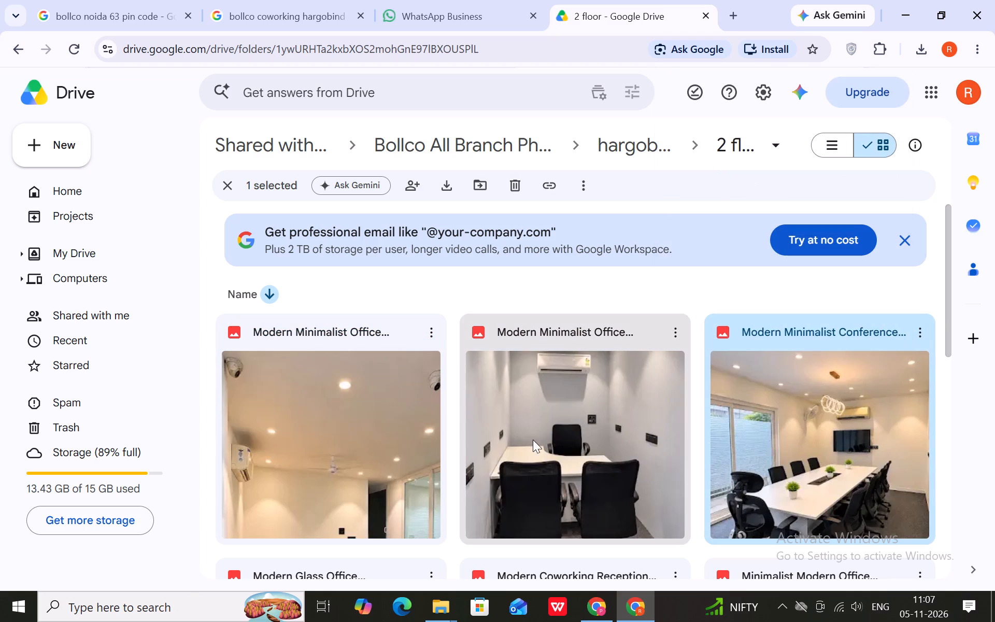
pyautogui.scroll(-4, 529, 440)
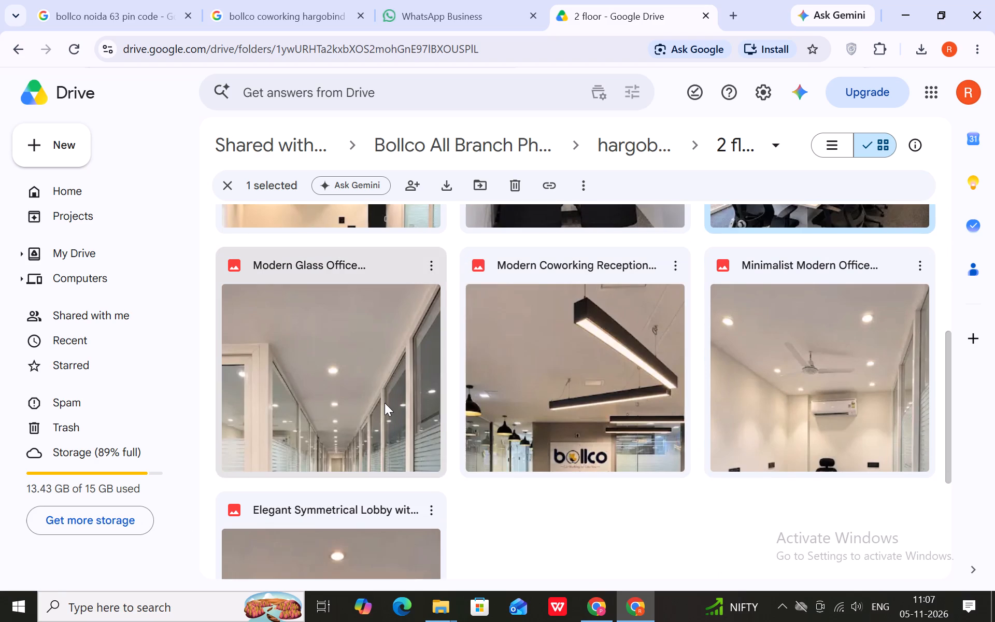
pyautogui.click(385, 403)
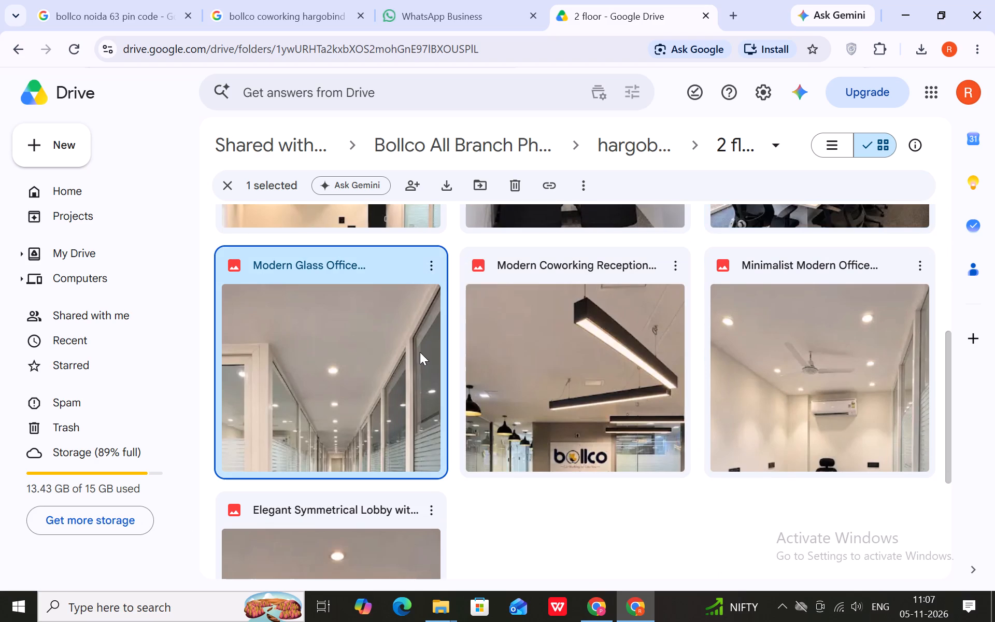
pyautogui.click(433, 261)
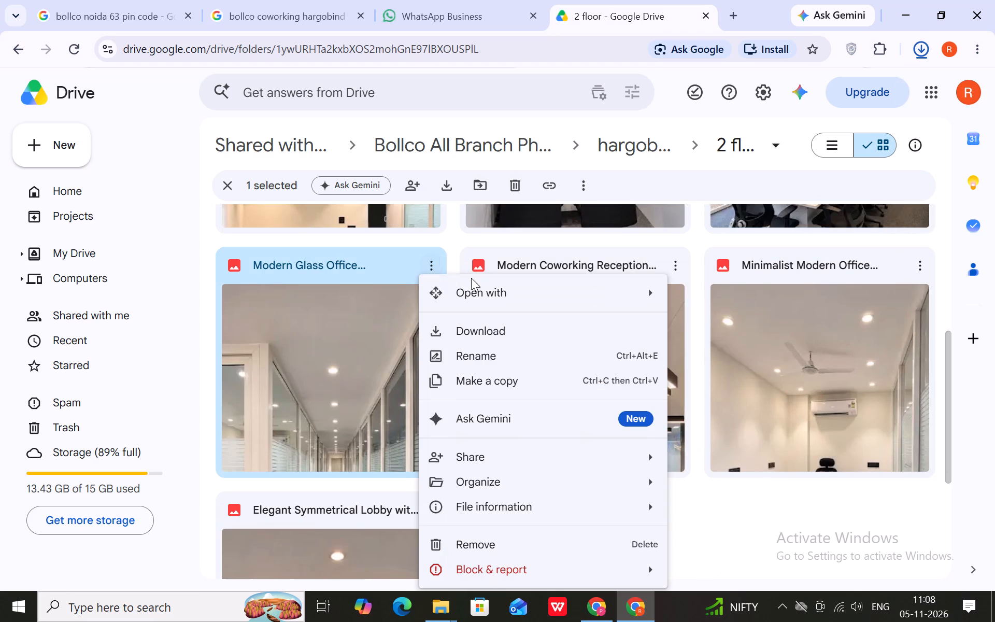
pyautogui.click(487, 337)
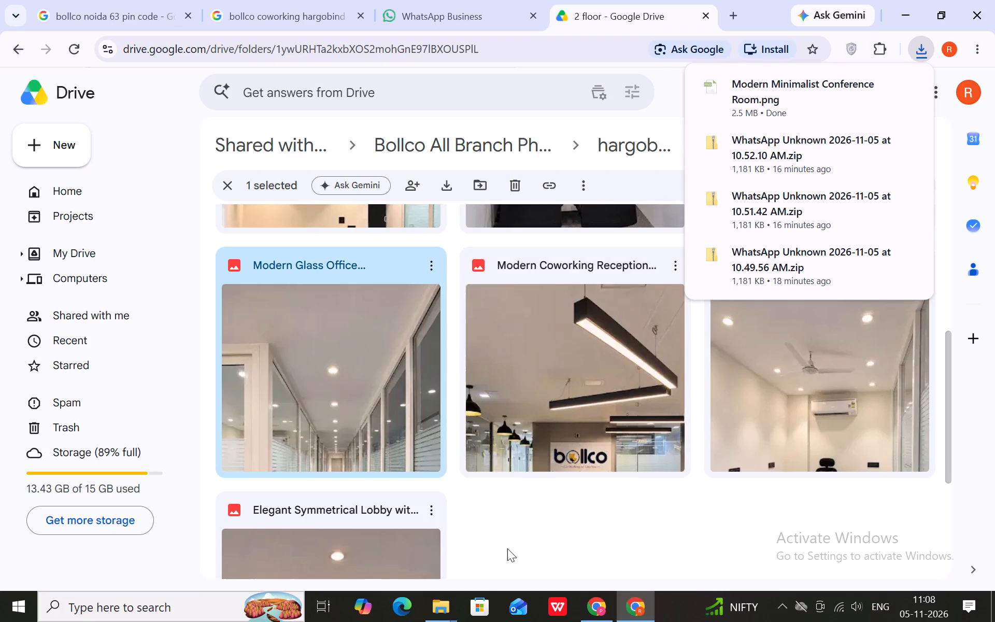
pyautogui.scroll(-2, 482, 543)
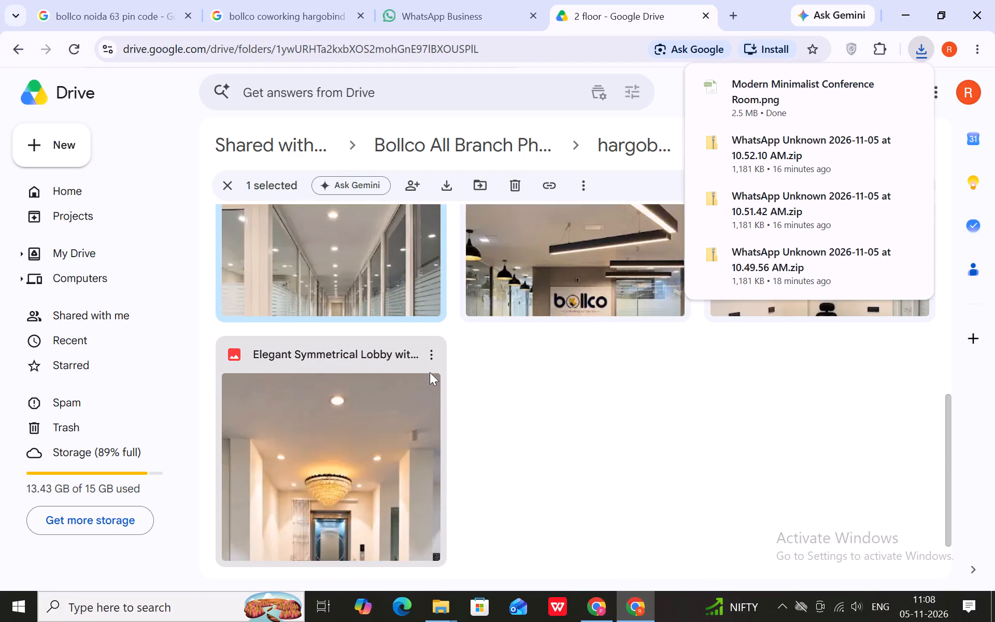
pyautogui.click(432, 355)
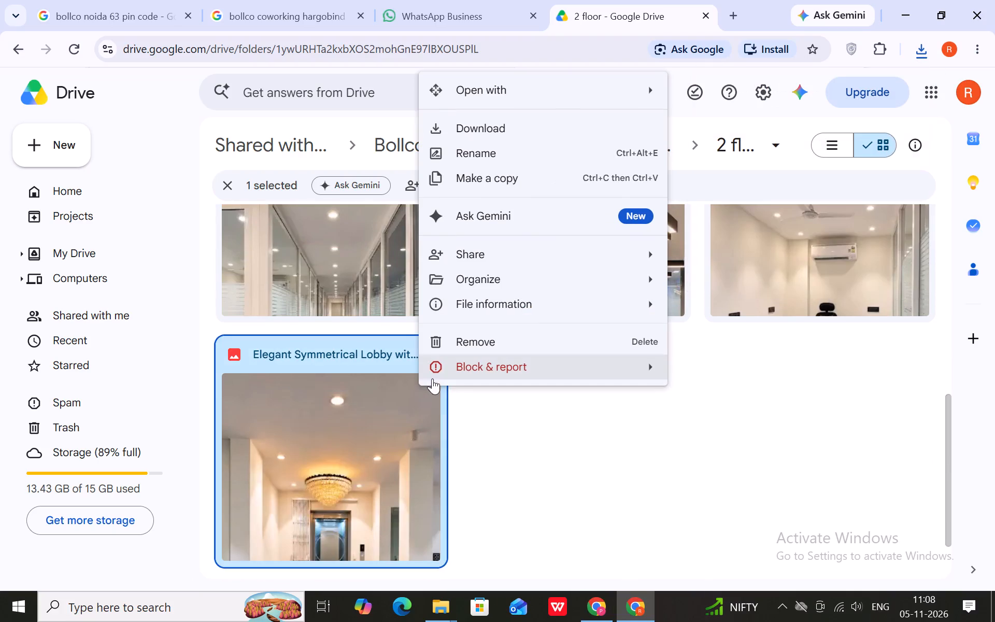
pyautogui.click(496, 132)
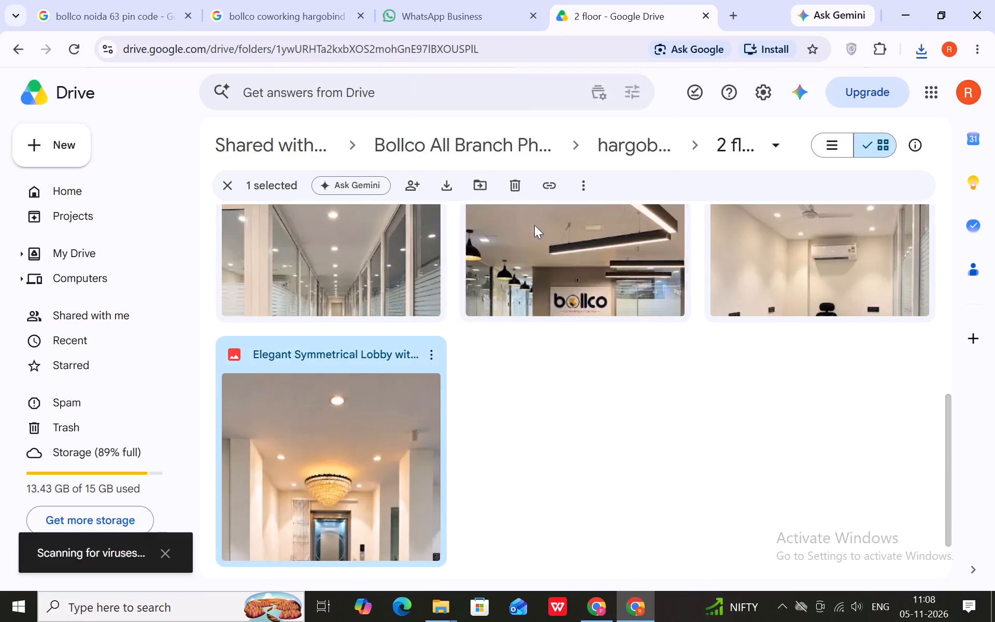
pyautogui.scroll(3, 539, 273)
pyautogui.scroll(2, 735, 448)
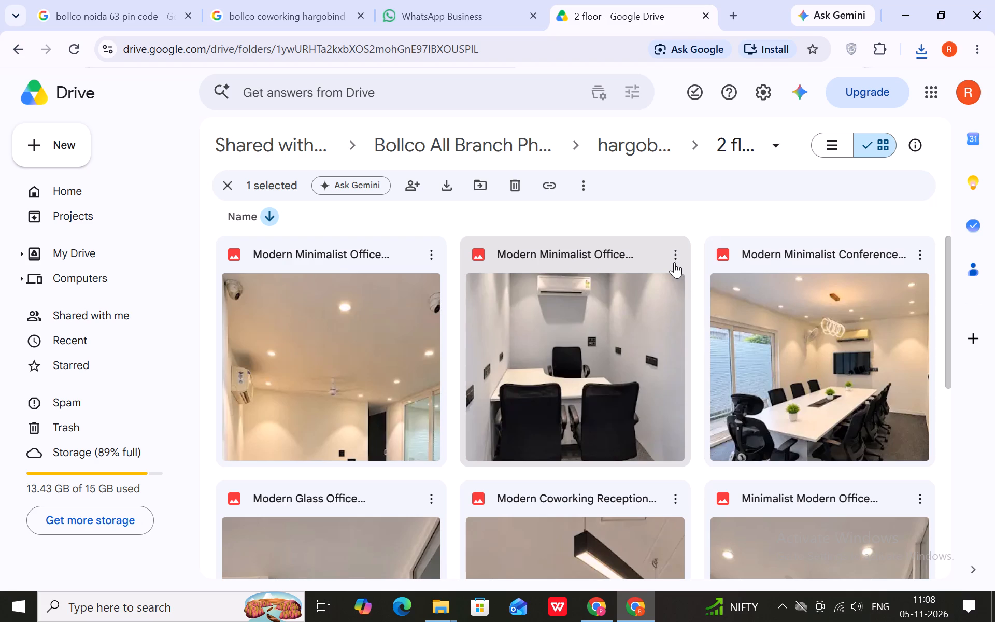
# Download the Modern Minimalist Office Meeting Room photo, showing a white desk with three black chairs, from the "2 floor" folder.
pyautogui.click(674, 260)
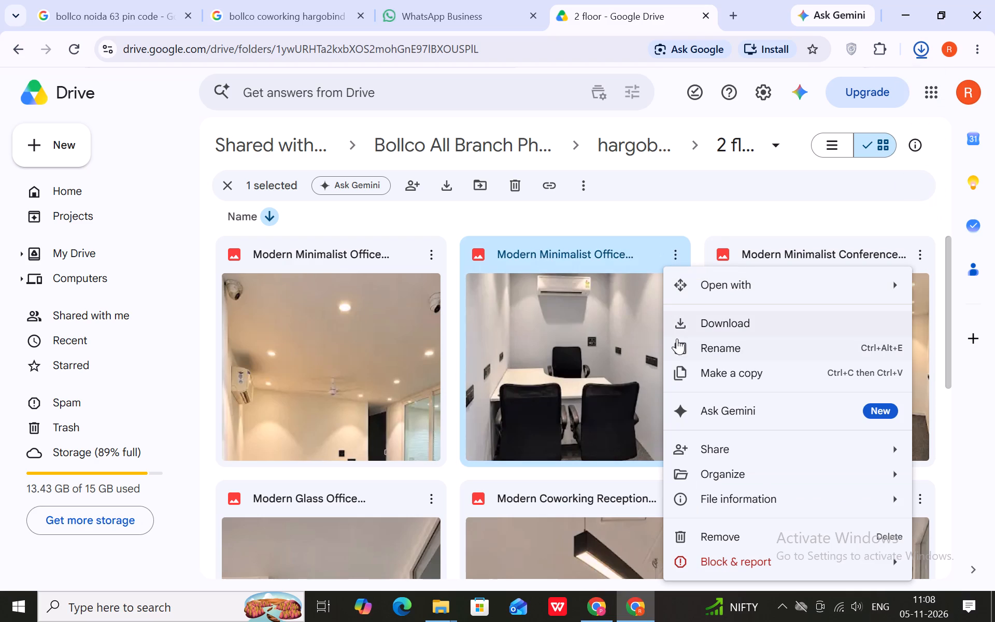
pyautogui.click(710, 325)
# Add the meeting room, elevator lobby, glass corridor and conference room photos from Downloads to the Bollco Co-Working Hargobind enclave business profile.
pyautogui.click(270, 0)
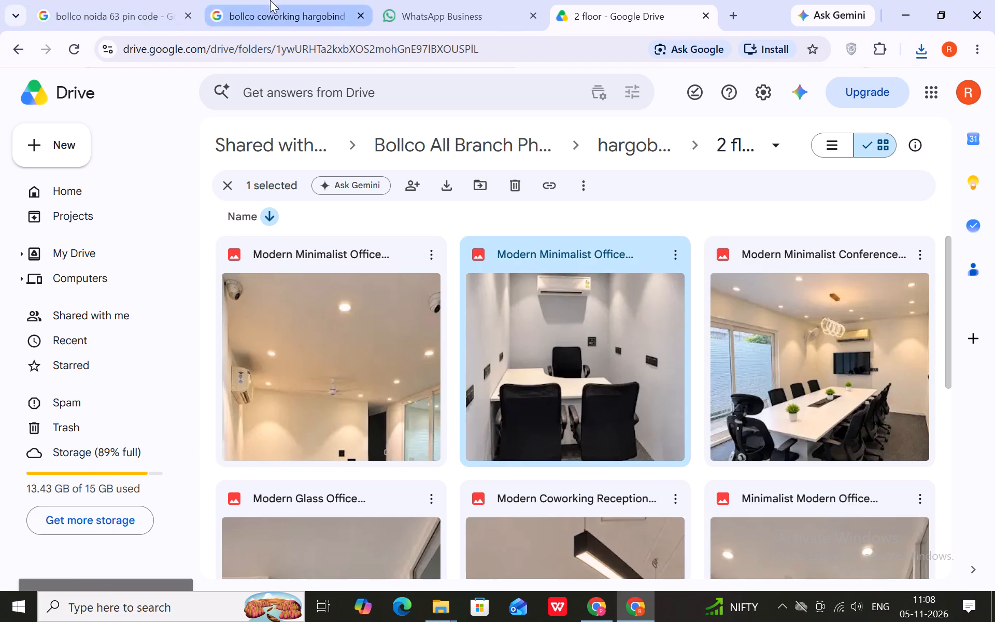
pyautogui.click(300, 271)
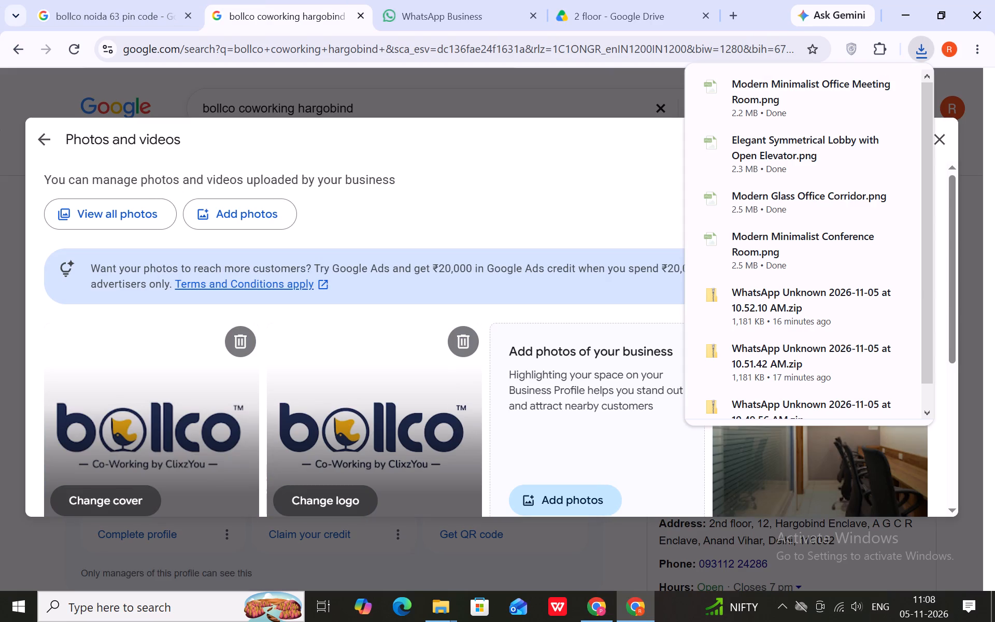
pyautogui.scroll(-3, 566, 397)
pyautogui.scroll(-1, 511, 409)
pyautogui.click(548, 241)
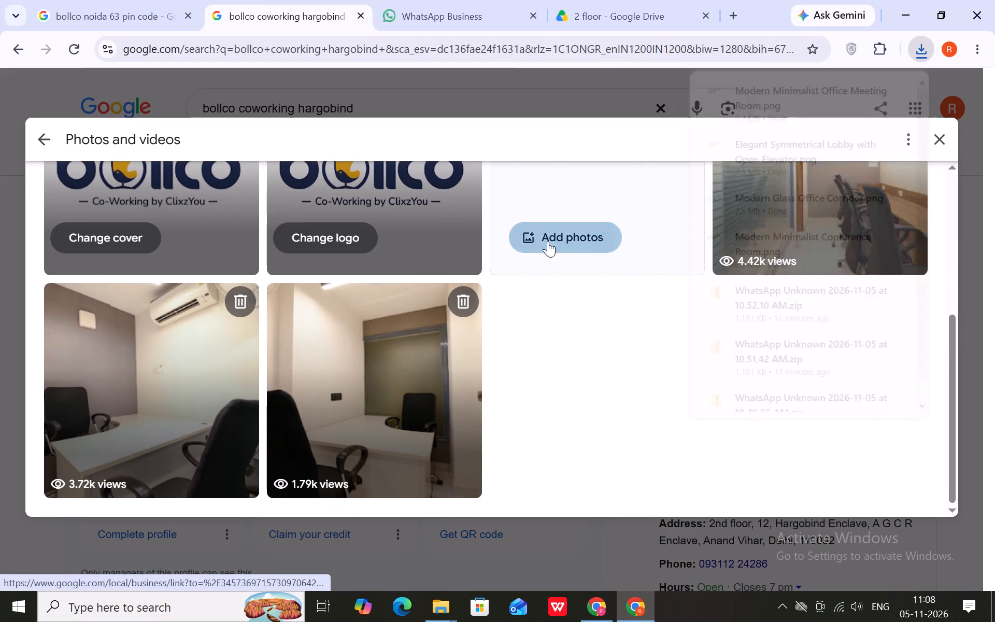
pyautogui.click(479, 294)
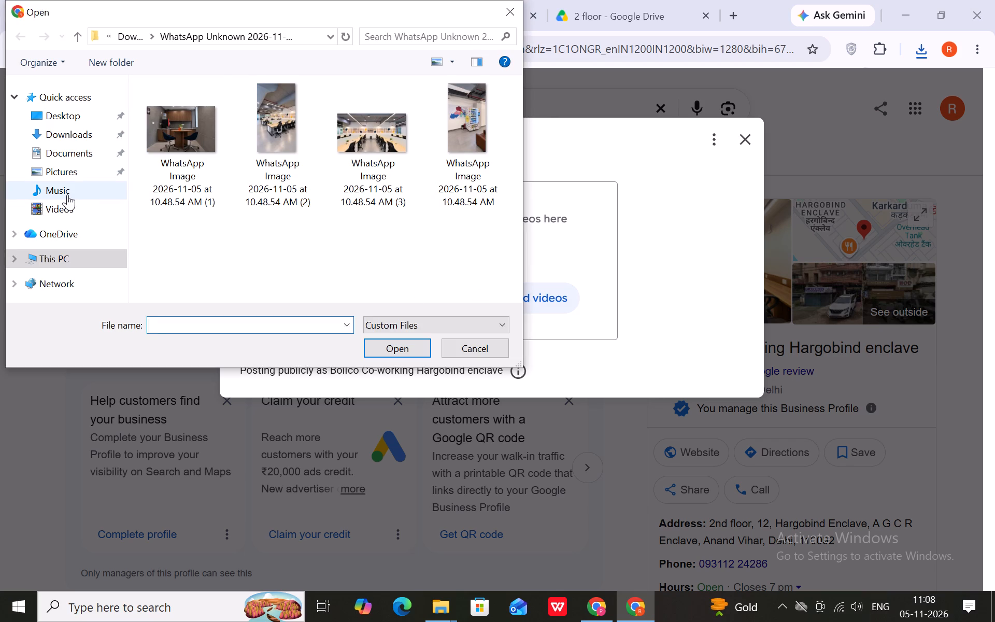
pyautogui.click(73, 134)
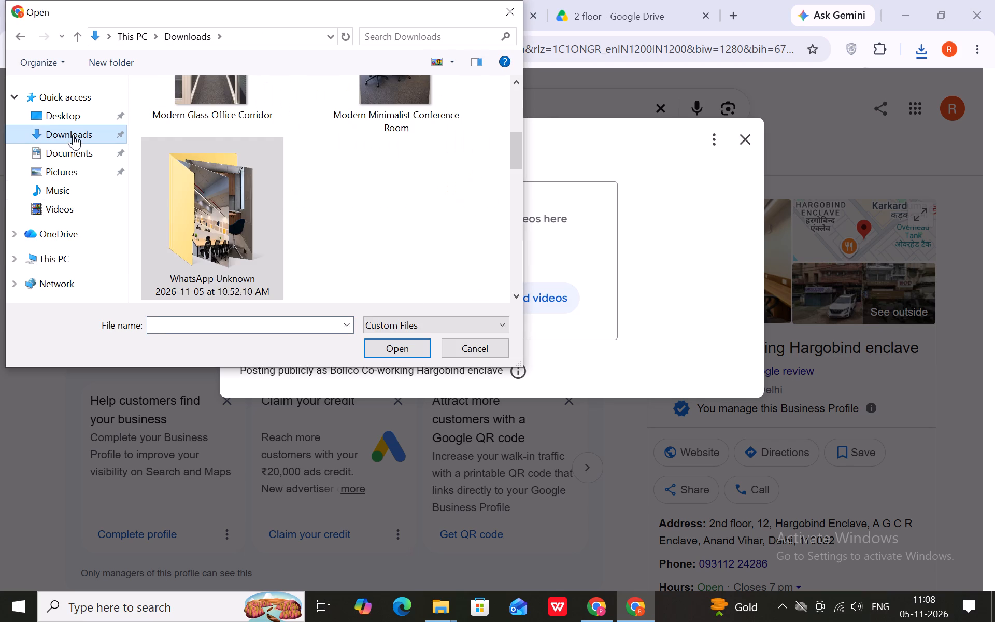
pyautogui.scroll(3, 252, 256)
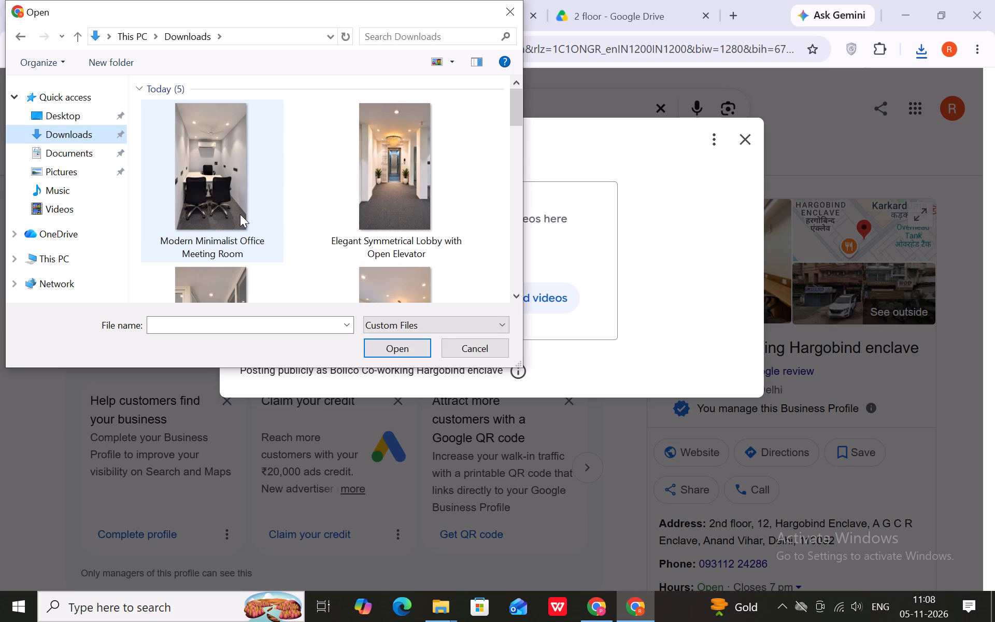
pyautogui.scroll(-1, 240, 210)
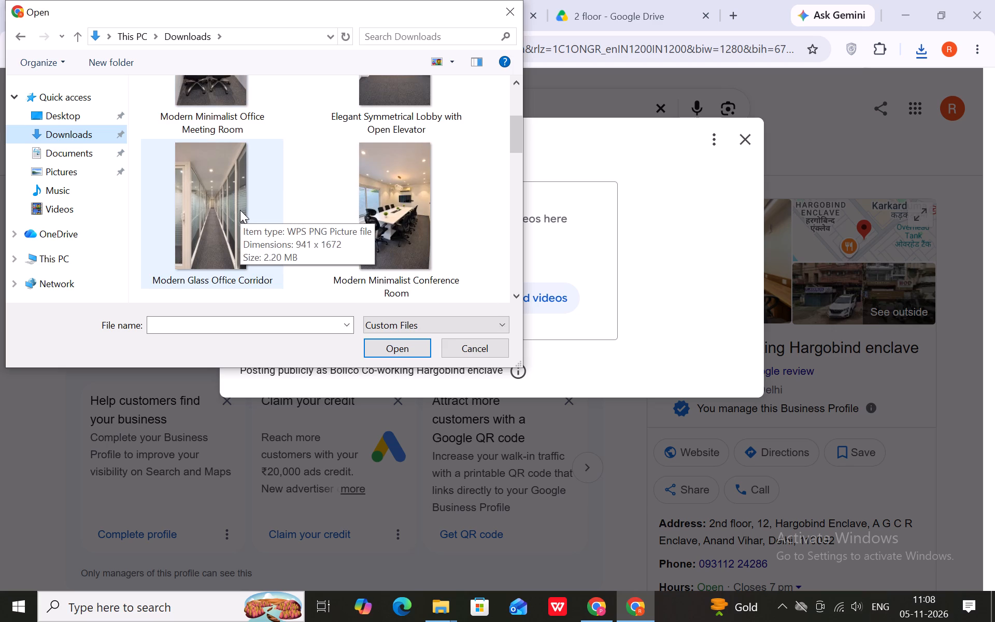
pyautogui.scroll(3, 241, 209)
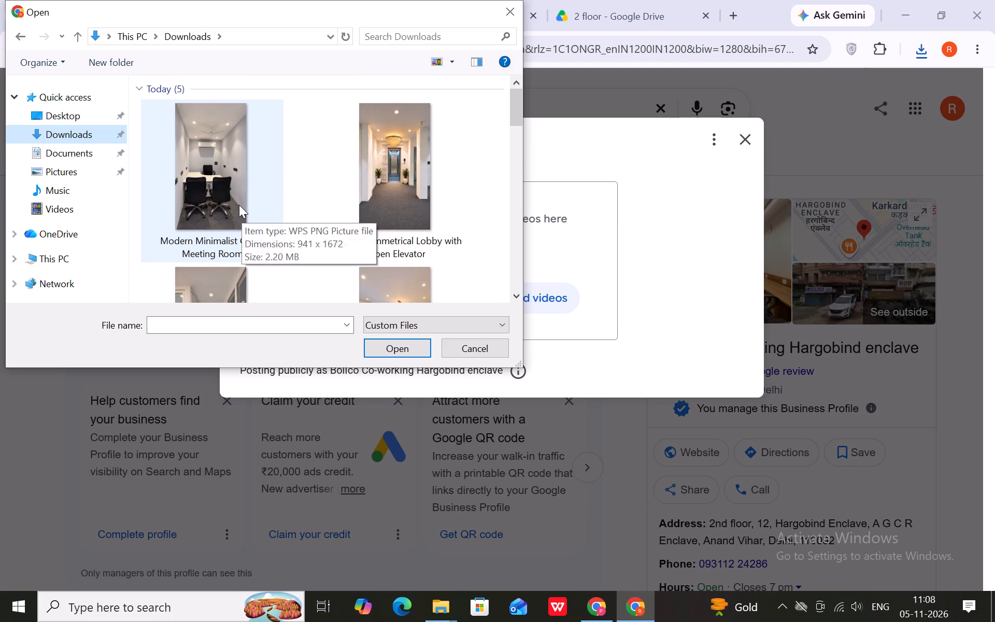
pyautogui.keyDown('shift'); pyautogui.click(239, 205); pyautogui.keyUp('shift')
pyautogui.keyDown('shift'); pyautogui.click(391, 215); pyautogui.keyUp('shift')
pyautogui.keyDown('shift'); pyautogui.click(257, 199); pyautogui.keyUp('shift')
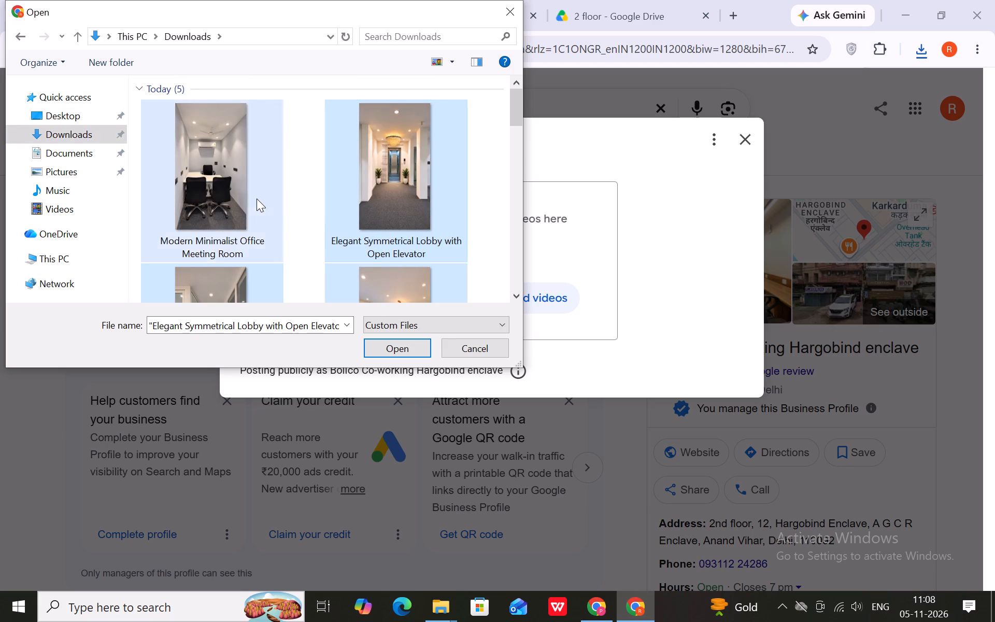
pyautogui.keyDown('shift'); pyautogui.scroll(-1, 298, 227); pyautogui.keyUp('shift')
pyautogui.keyDown('shift'); pyautogui.click(264, 220); pyautogui.keyUp('shift')
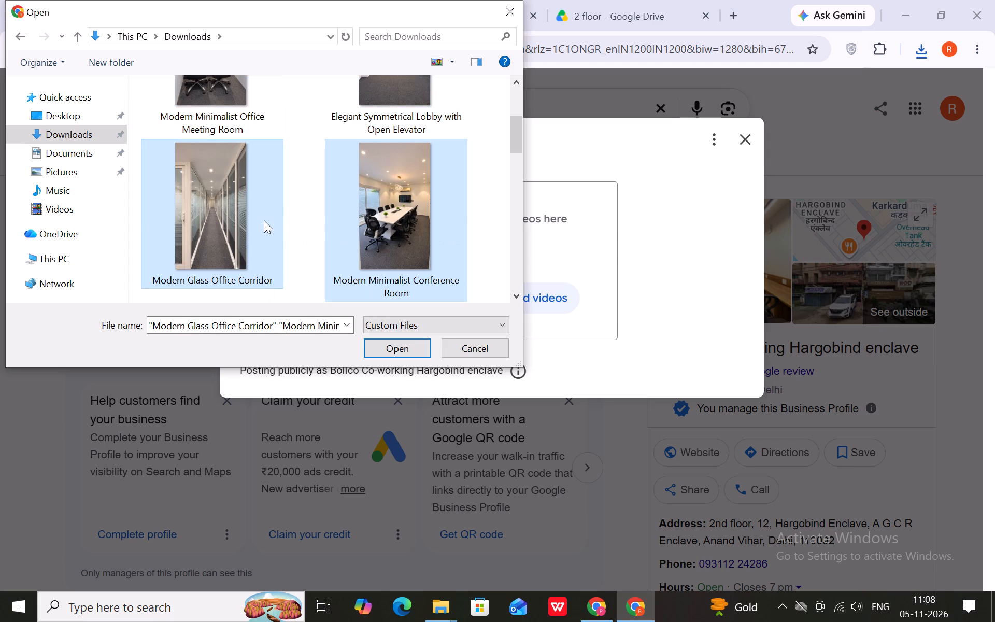
pyautogui.keyDown('shift'); pyautogui.click(264, 220); pyautogui.keyUp('shift')
pyautogui.keyDown('shift'); pyautogui.click(254, 203); pyautogui.keyUp('shift')
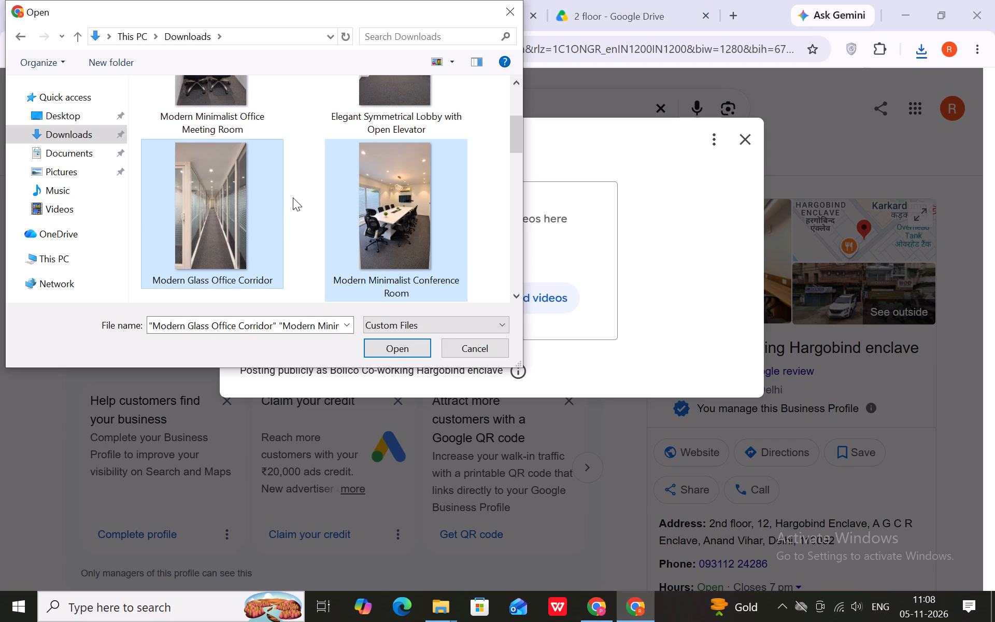
pyautogui.click(295, 208)
pyautogui.scroll(2, 263, 139)
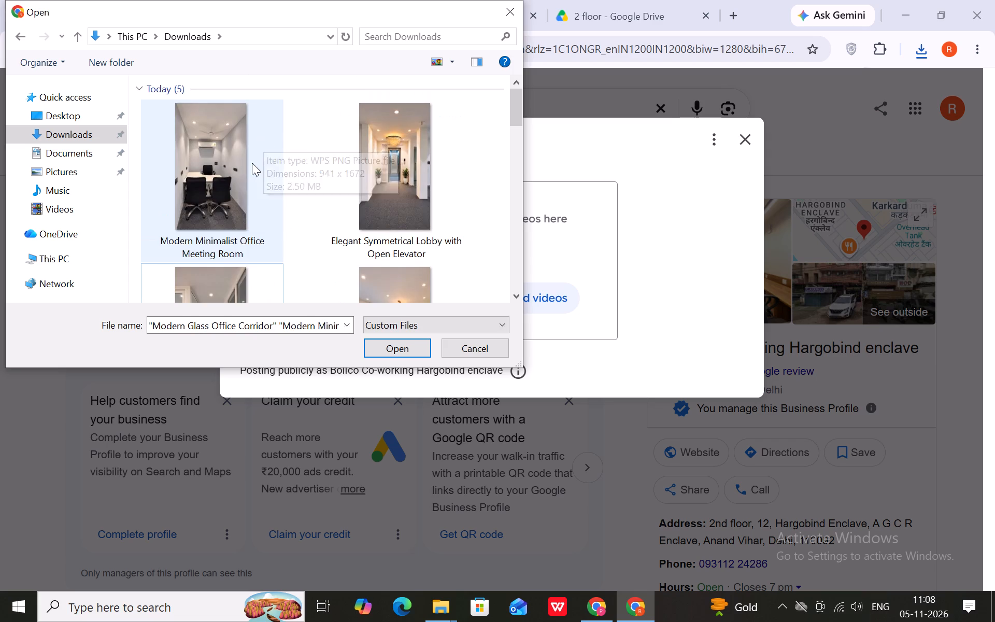
pyautogui.keyDown('shift'); pyautogui.click(229, 166); pyautogui.keyUp('shift')
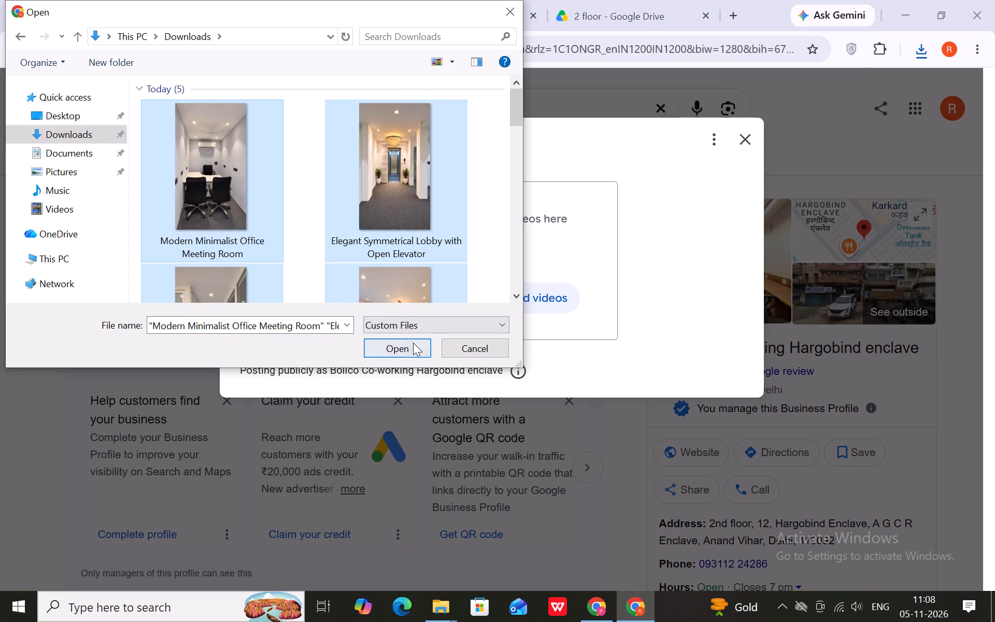
pyautogui.click(409, 340)
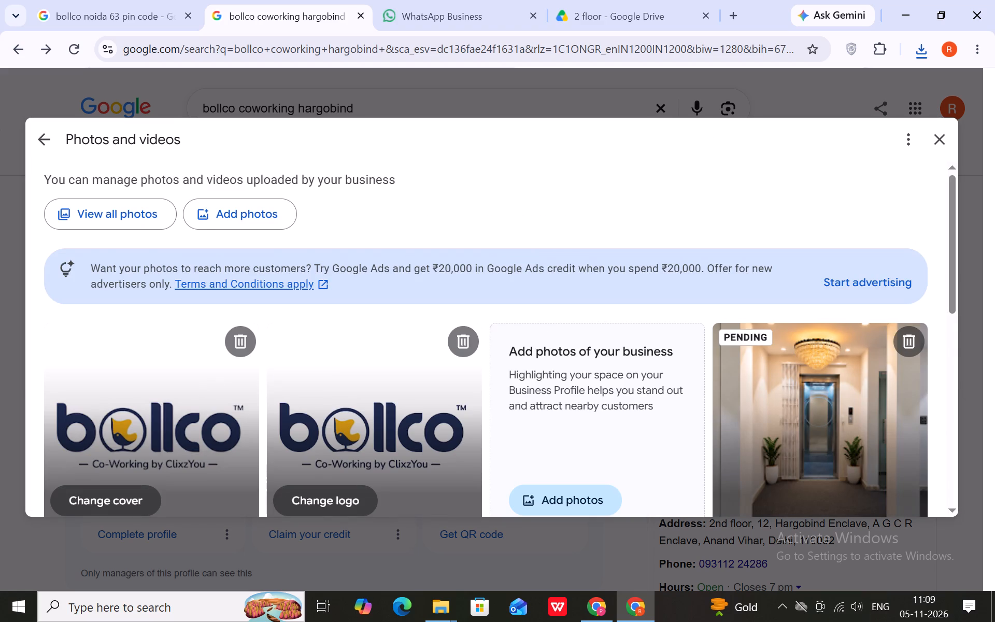
# In the Hargobind profile's photos and videos, examine the photos one by one from the elevator lobby through the last office cabin.
pyautogui.scroll(-5, 524, 384)
pyautogui.scroll(4, 612, 316)
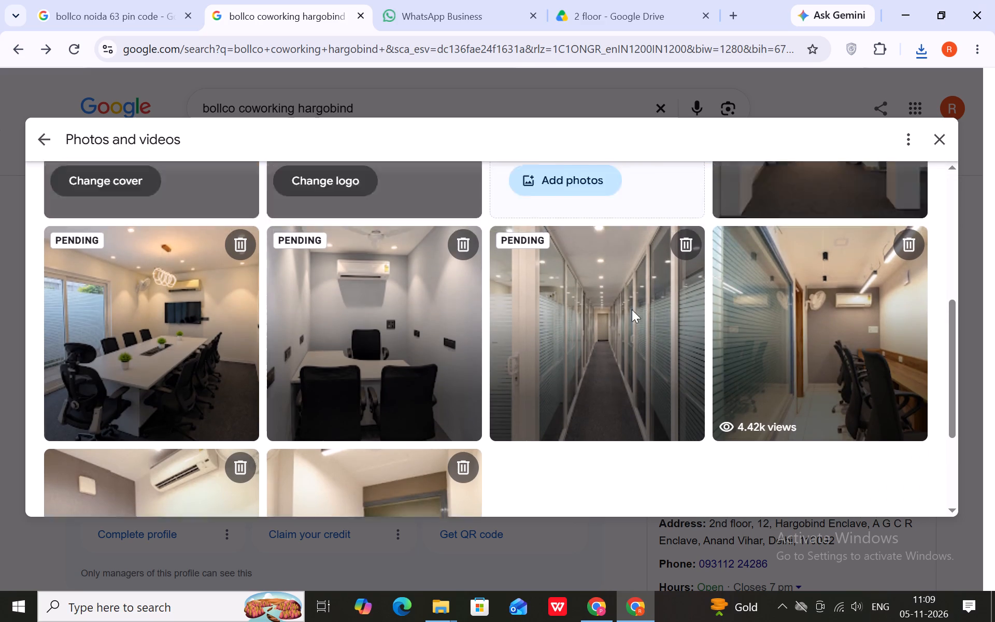
pyautogui.click(767, 292)
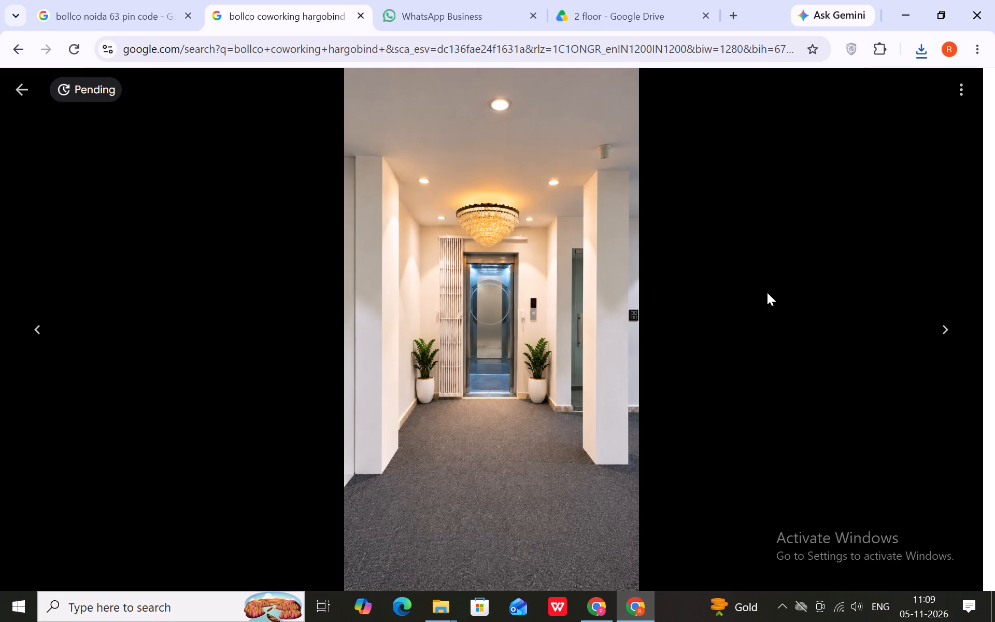
pyautogui.click(943, 328)
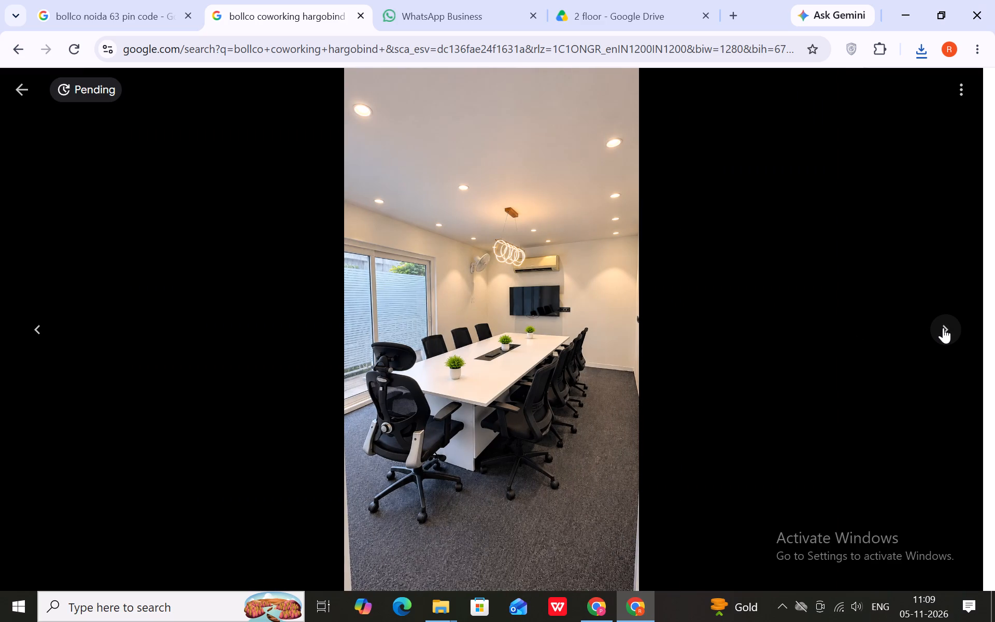
pyautogui.click(943, 328)
pyautogui.click(943, 328)
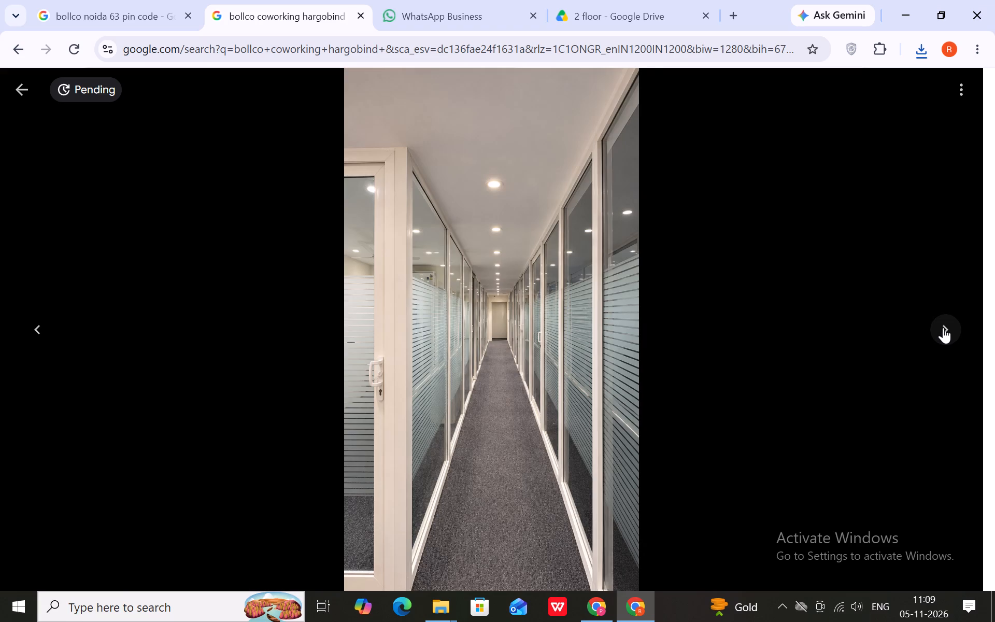
pyautogui.click(943, 328)
pyautogui.click(943, 328)
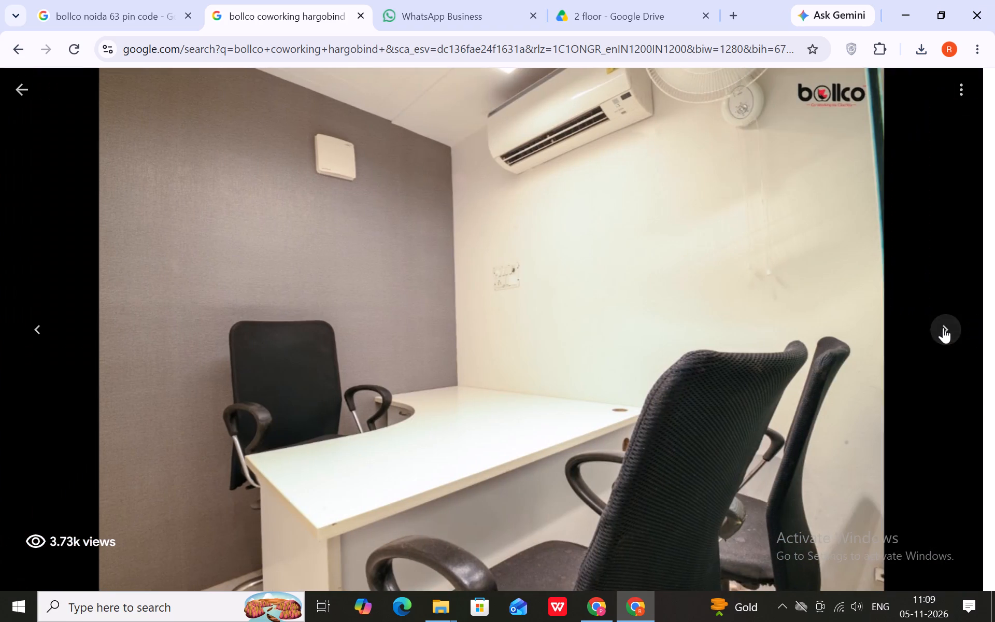
pyautogui.click(943, 328)
pyautogui.click(943, 328)
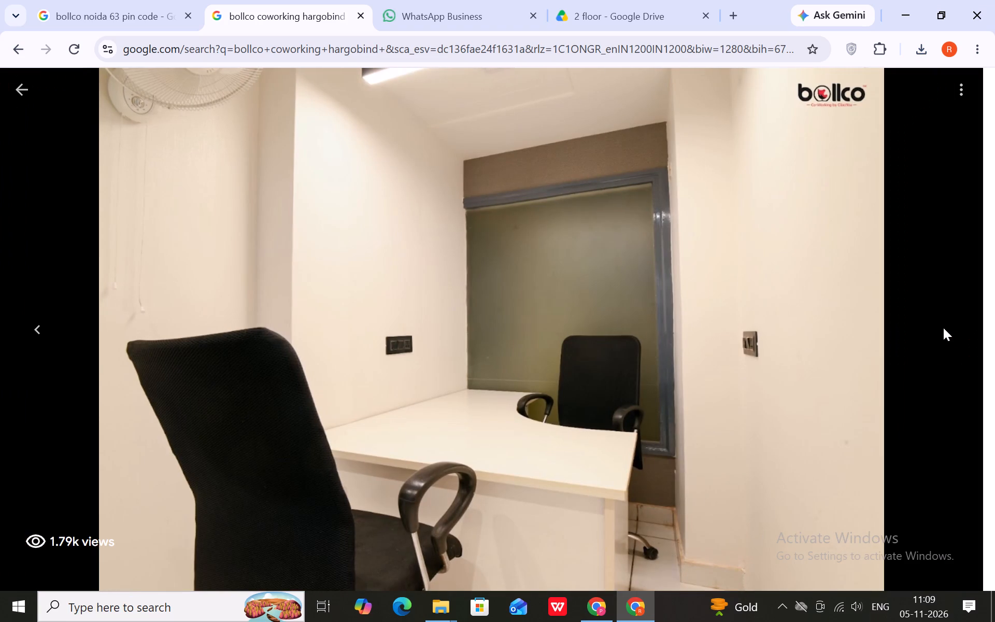
# Go back through the enlarged profile photos from the last office cabin to the cover image.
pyautogui.click(38, 341)
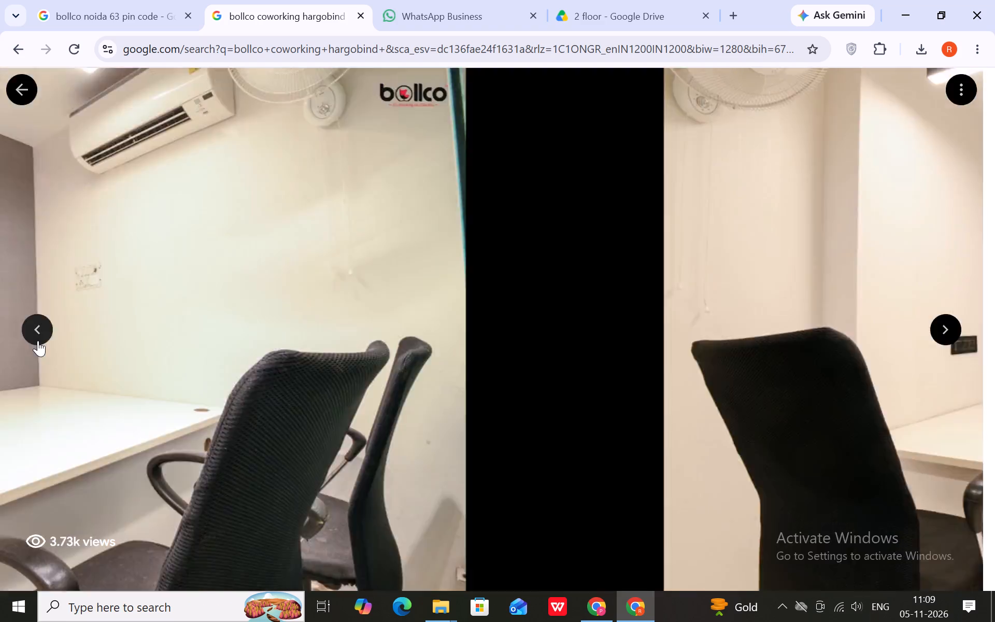
pyautogui.click(38, 341)
pyautogui.click(38, 341)
pyautogui.click(38, 341)
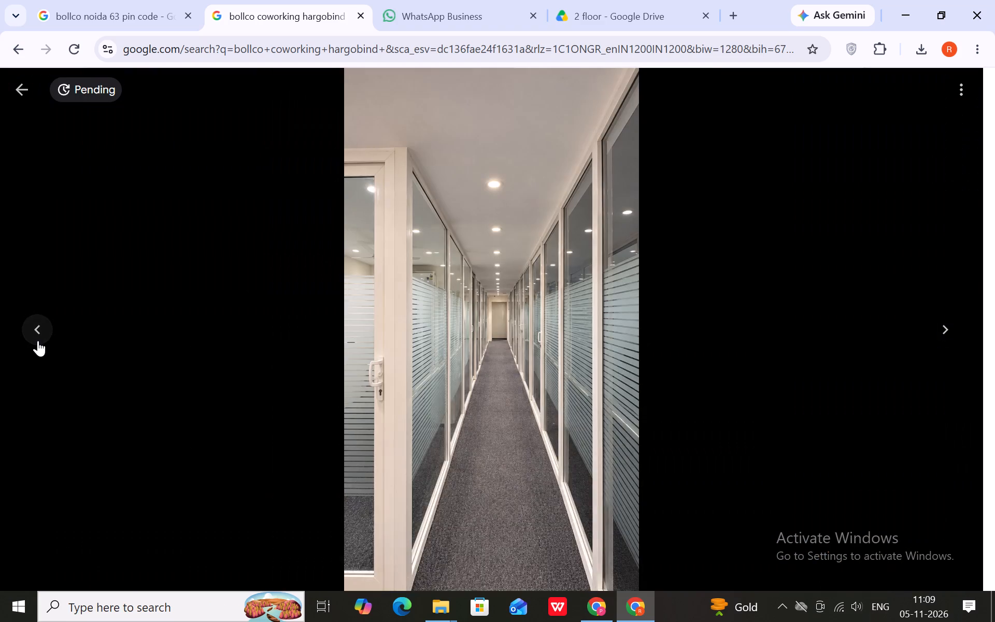
pyautogui.click(38, 341)
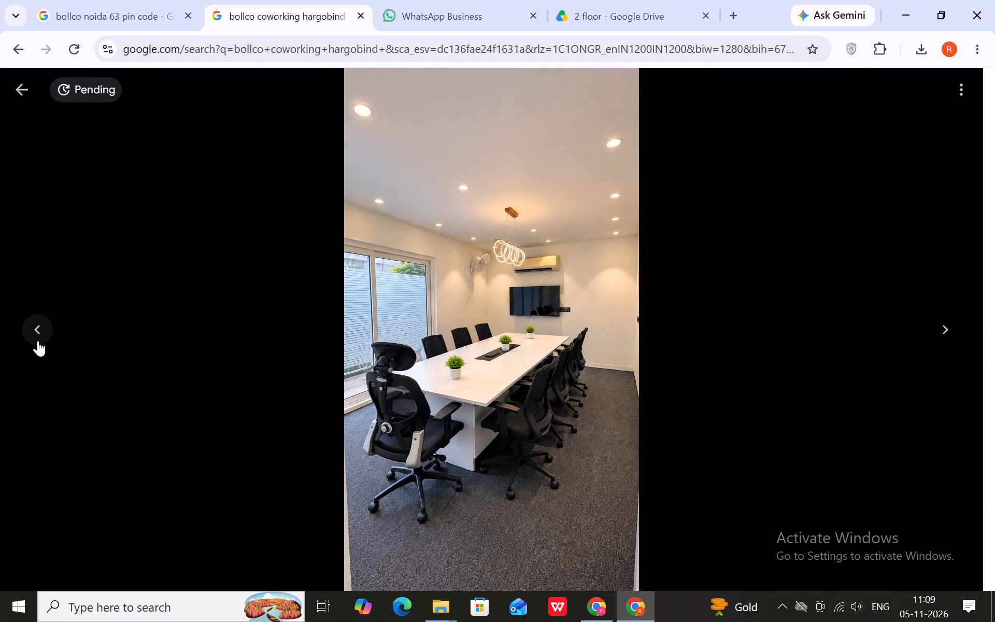
pyautogui.click(38, 341)
pyautogui.click(38, 341)
pyautogui.click(38, 341)
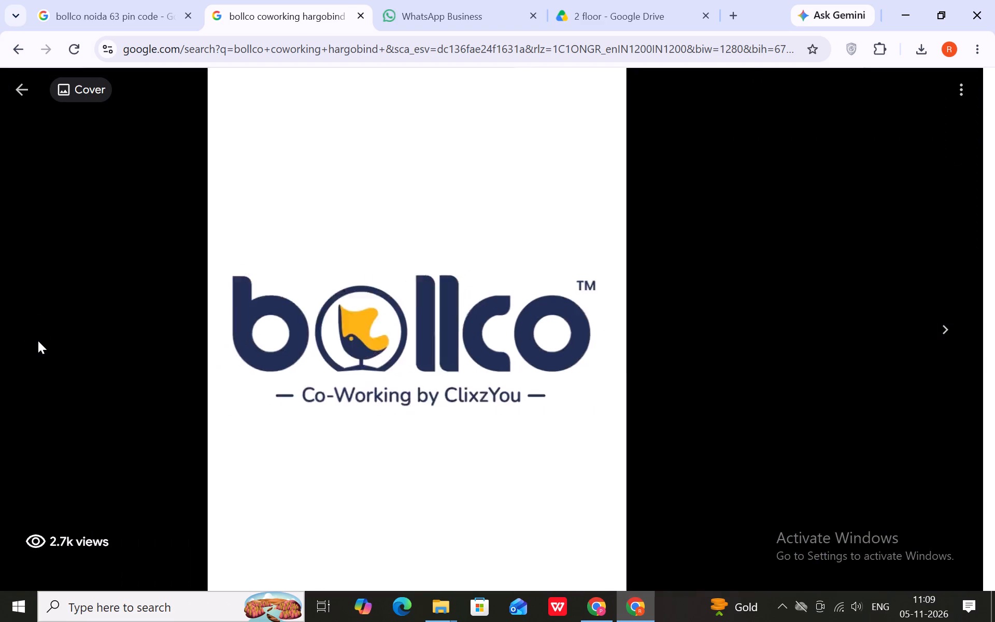
pyautogui.click(38, 341)
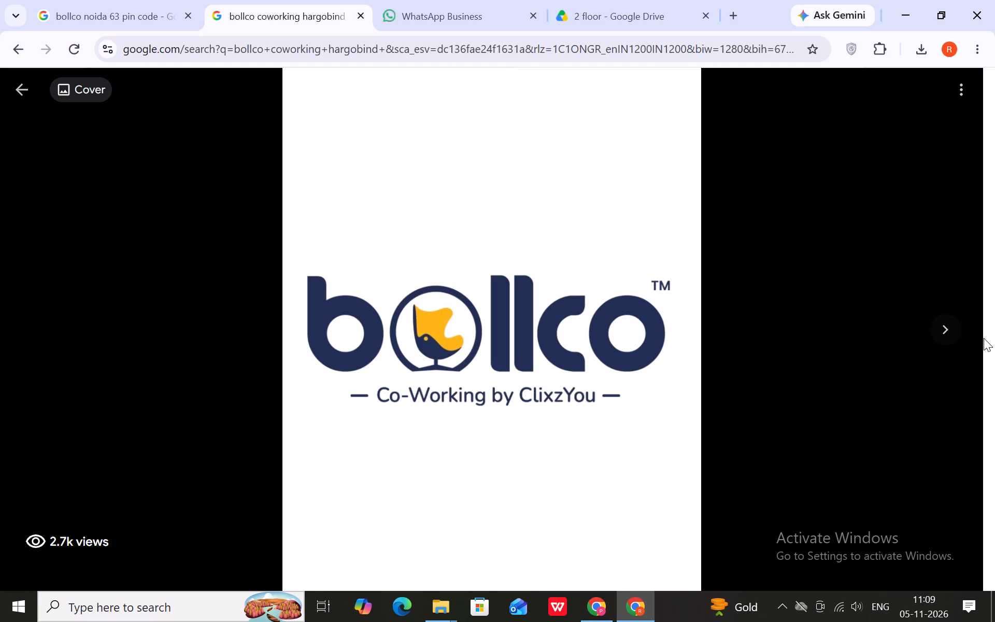
# Review the enlarged profile photos again from the logo to the last office cabin, and return to the photo overview.
pyautogui.click(953, 327)
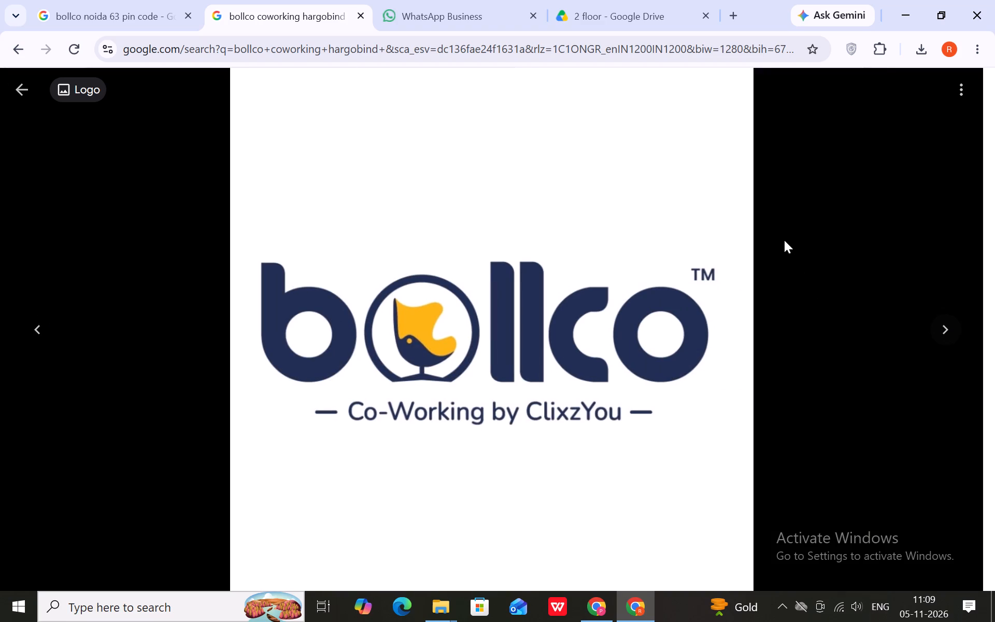
pyautogui.click(946, 324)
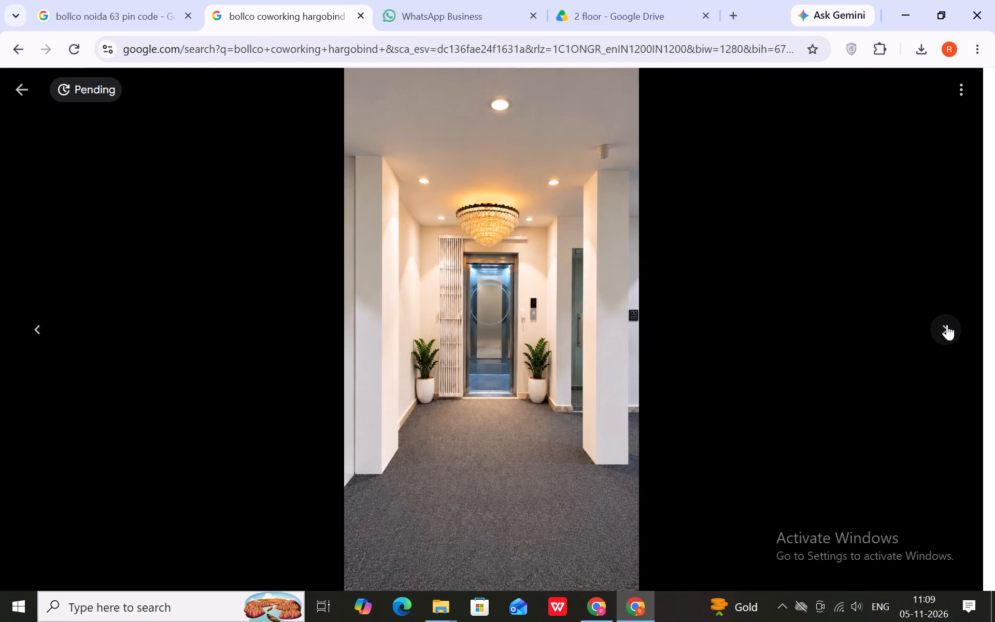
pyautogui.click(947, 324)
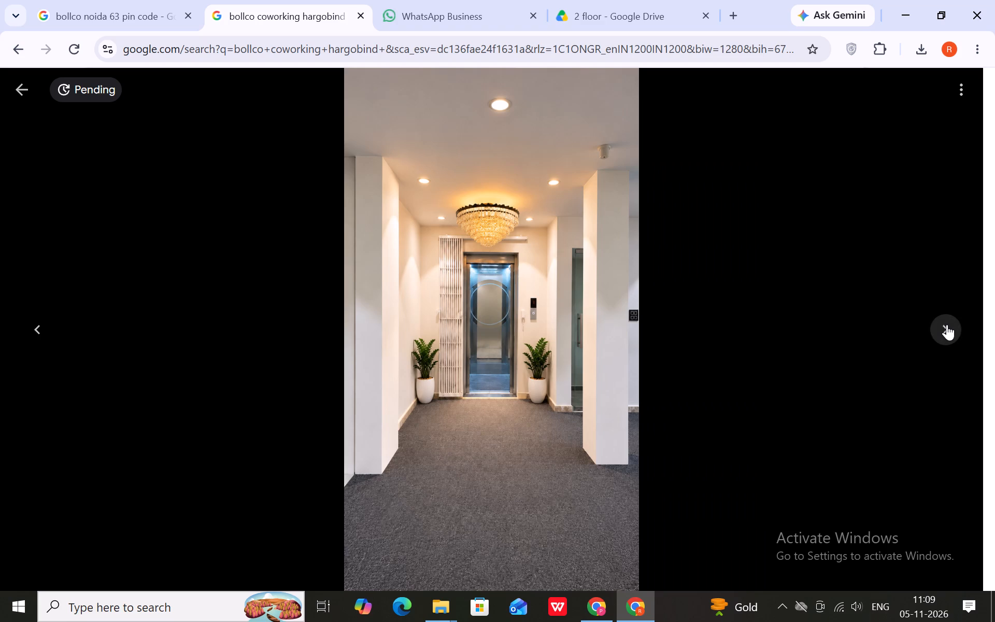
pyautogui.click(947, 324)
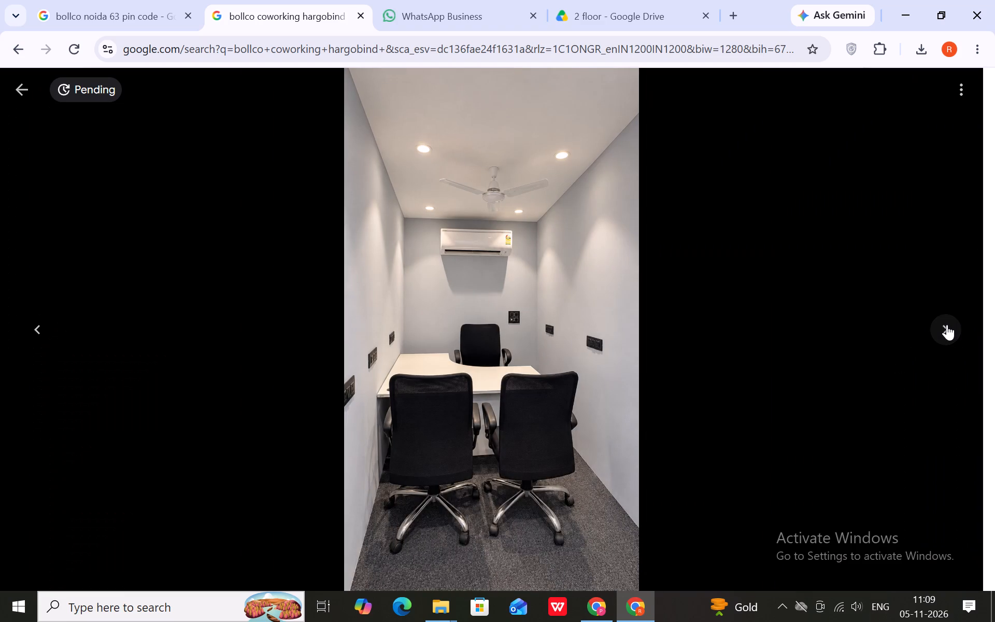
pyautogui.click(947, 324)
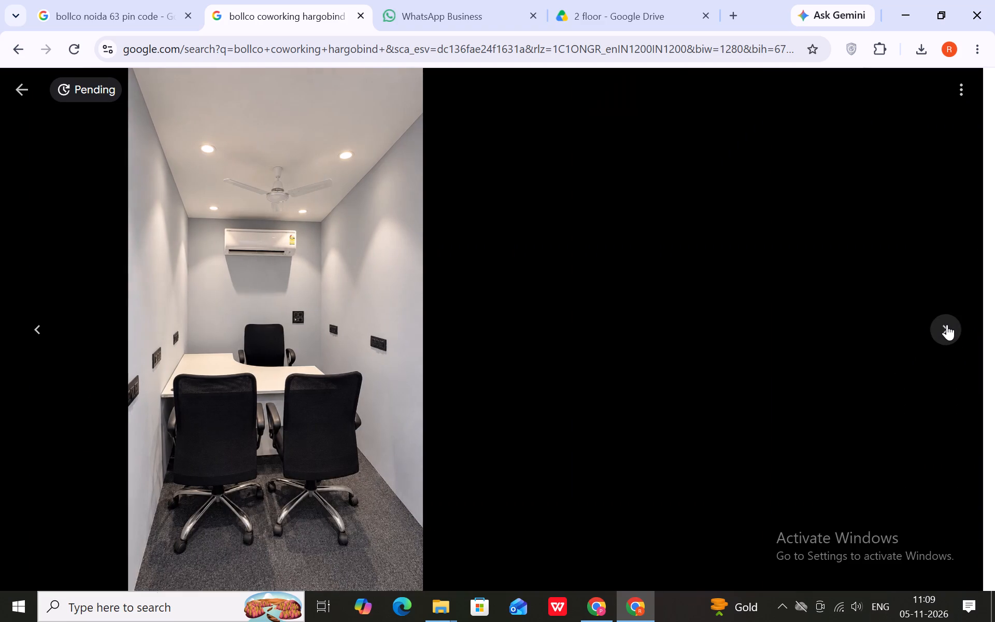
pyautogui.click(947, 324)
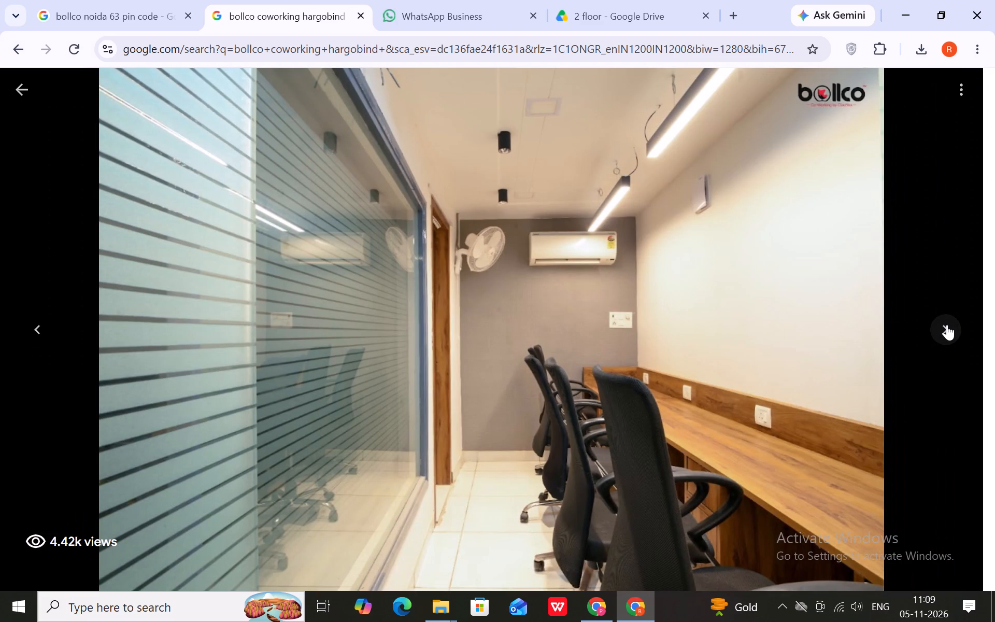
pyautogui.click(947, 324)
pyautogui.click(947, 324)
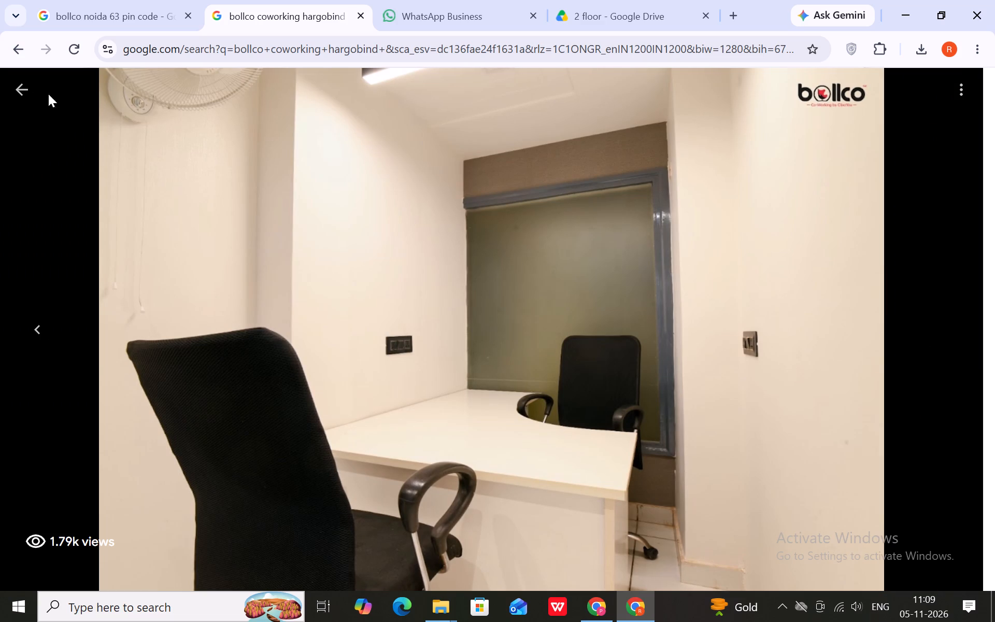
pyautogui.click(13, 52)
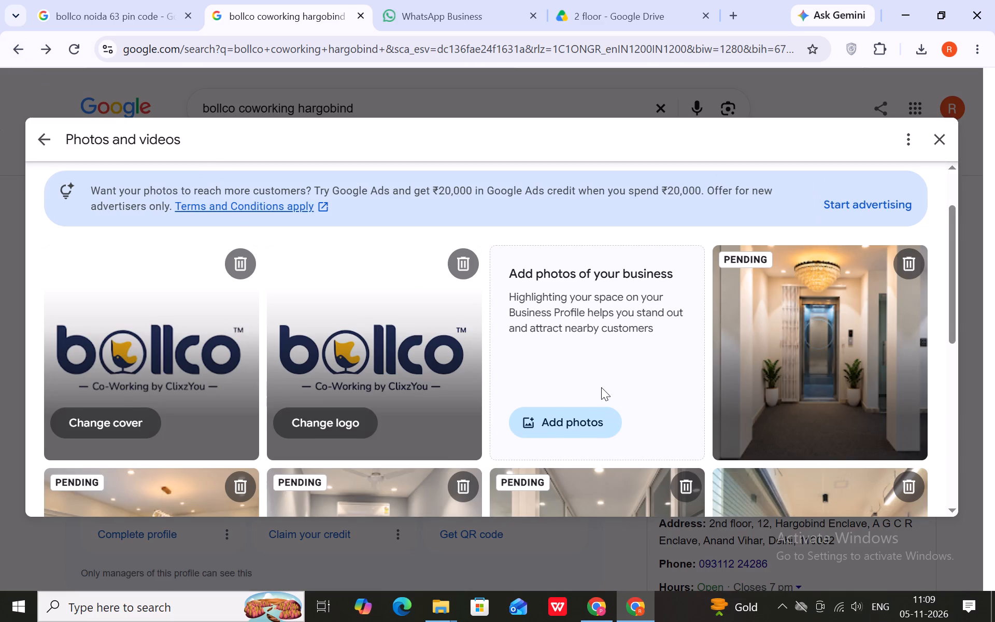
# Delete the last office cabin photo, the one with the frosted window and 1.79k views, from the Hargobind profile.
pyautogui.scroll(-6, 601, 389)
pyautogui.click(463, 299)
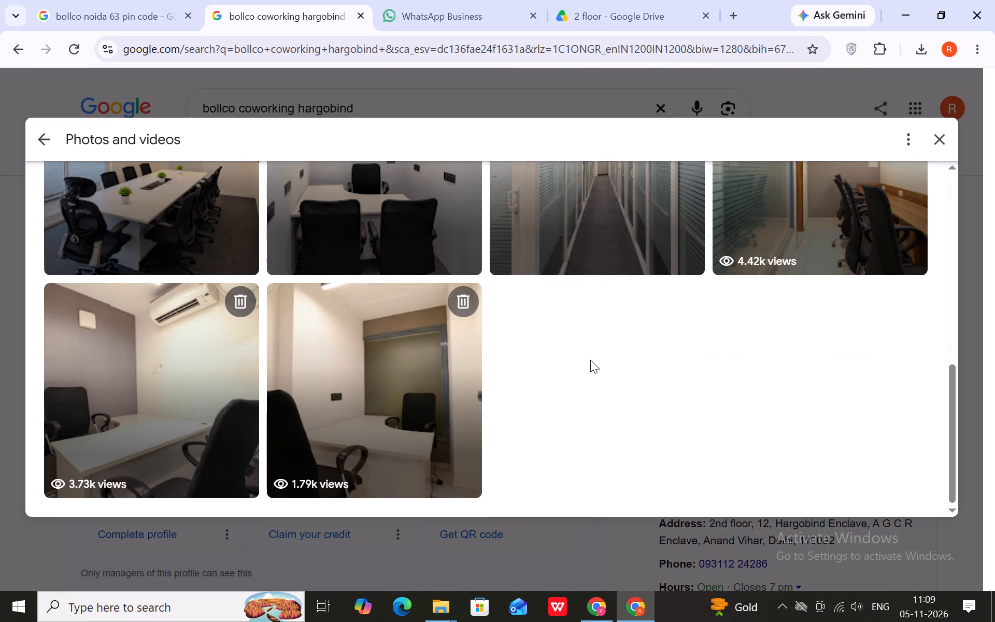
pyautogui.click(637, 375)
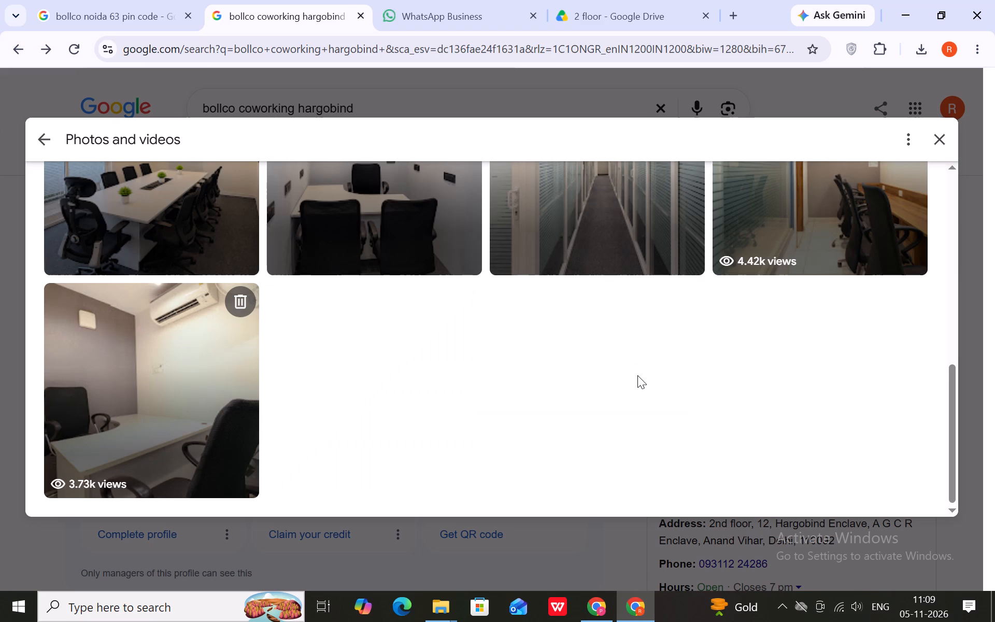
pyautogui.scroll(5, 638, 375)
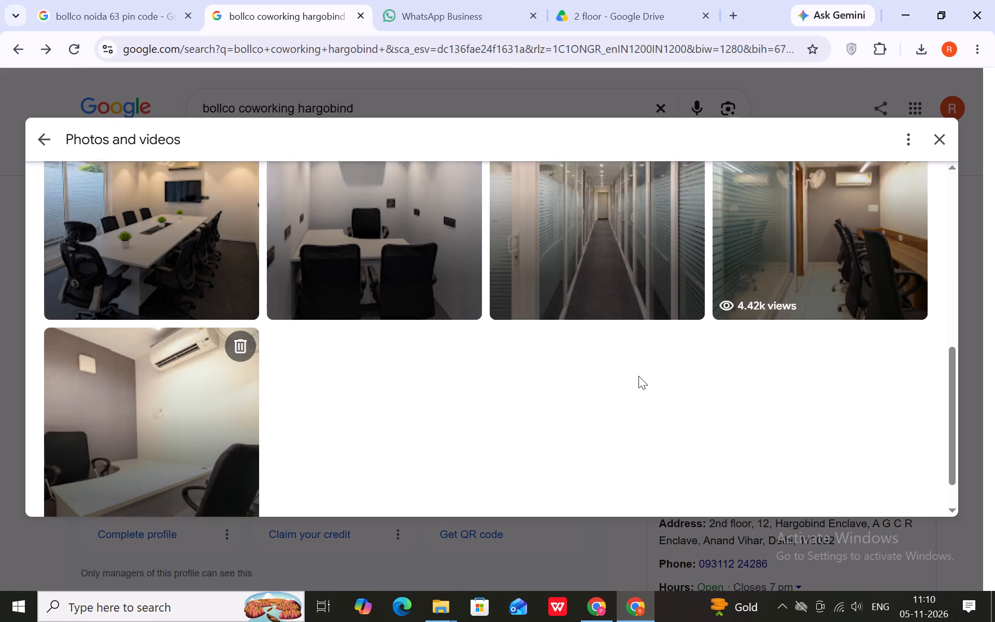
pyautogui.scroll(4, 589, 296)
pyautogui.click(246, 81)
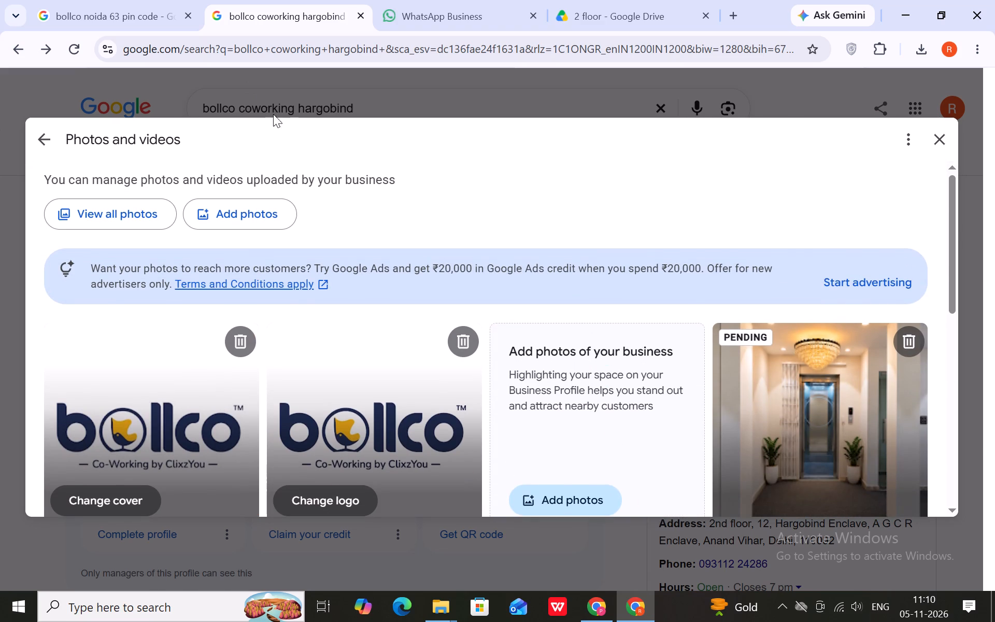
# Change the Google search to "bollco coworking surajmal vihar" and run it to bring up that branch's business profile.
pyautogui.click(393, 107)
pyautogui.press('BackSpace')
pyautogui.press('BackSpace')
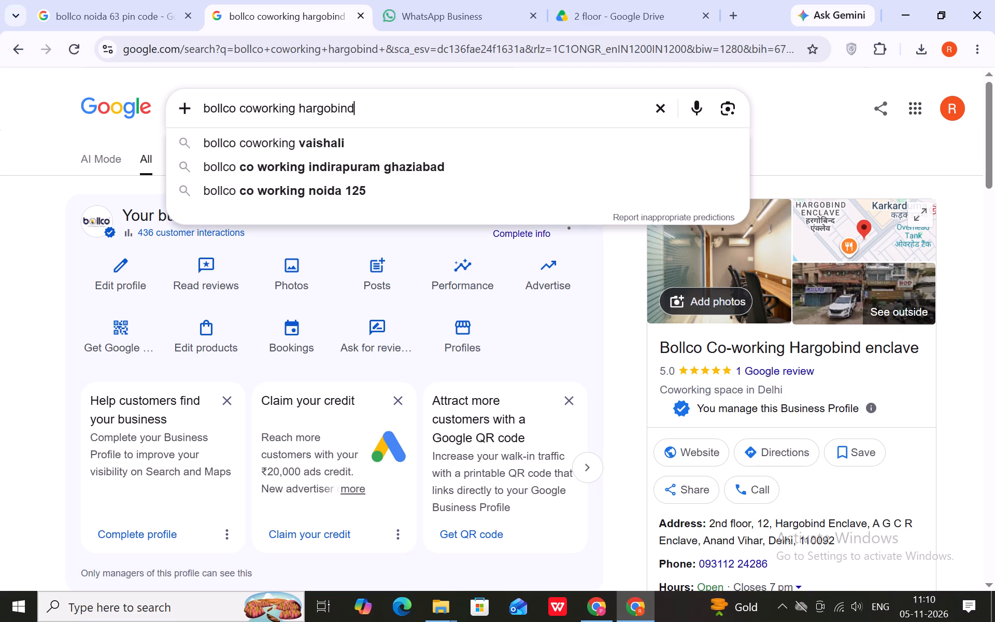
pyautogui.press('BackSpace')
pyautogui.press('BackSpace')
pyautogui.press('BackSpace')
pyautogui.press('BackSpace')
pyautogui.press('BackSpace')
pyautogui.press('BackSpace')
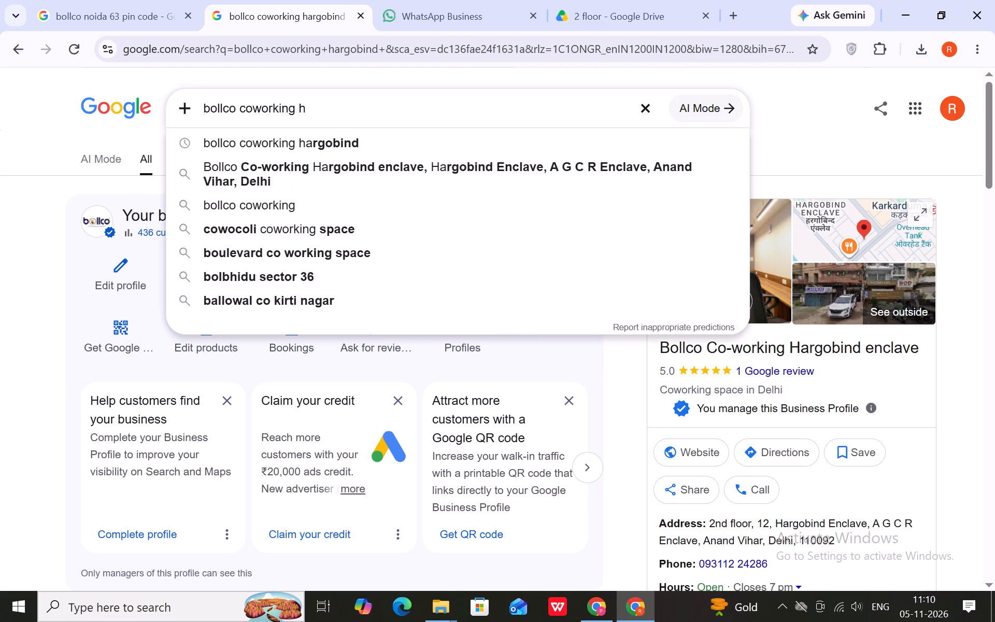
pyautogui.press('BackSpace')
pyautogui.write('surajmal')
pyautogui.press('space')
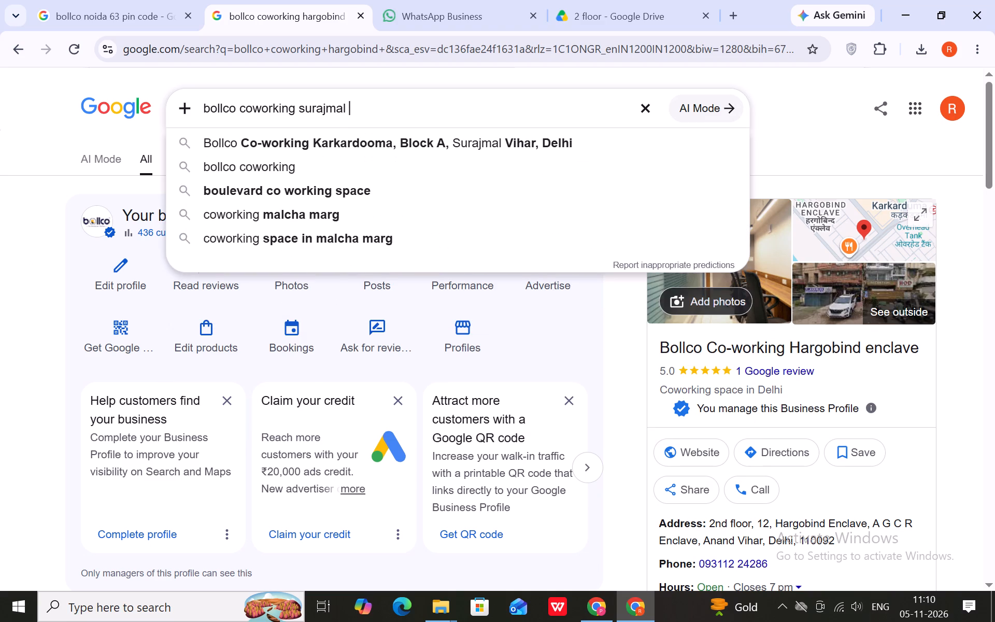
pyautogui.write('vihar')
pyautogui.press('Return')
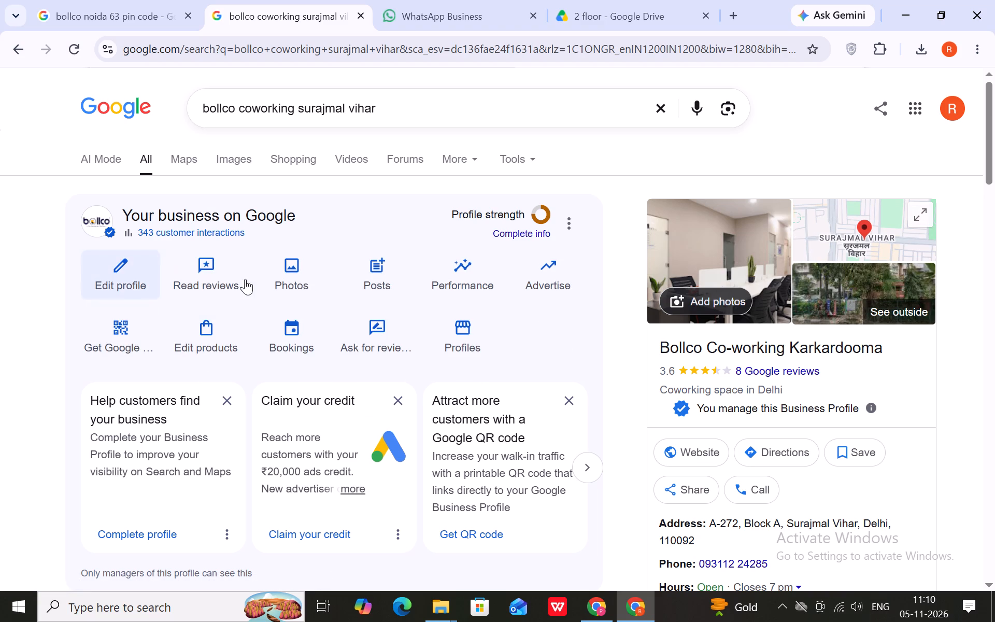
# Look through the existing photos and videos of the Surajmal Vihar branch profile, and close the photo overview.
pyautogui.click(272, 274)
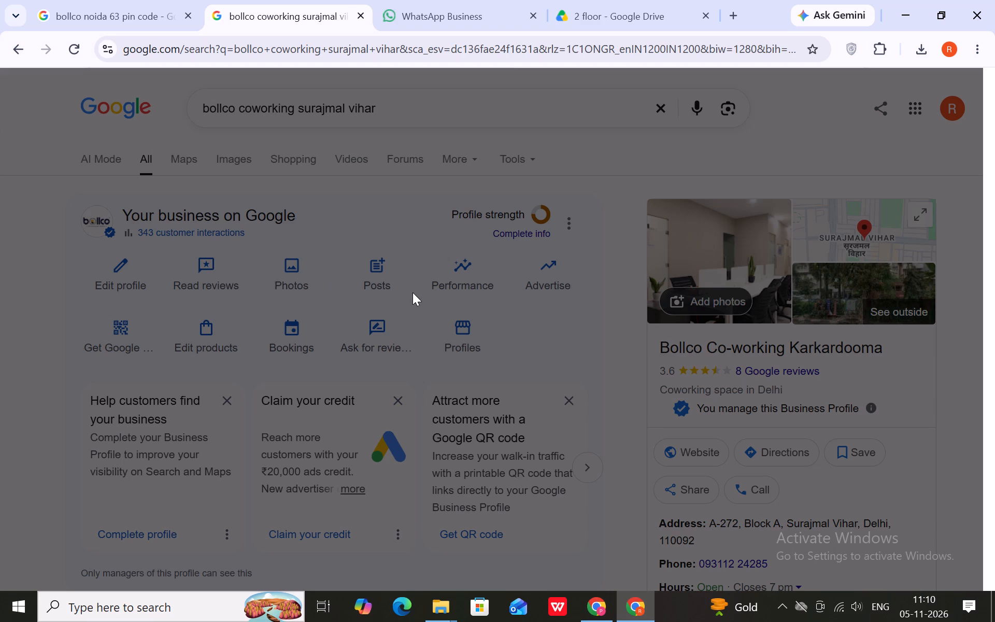
pyautogui.scroll(-4, 397, 407)
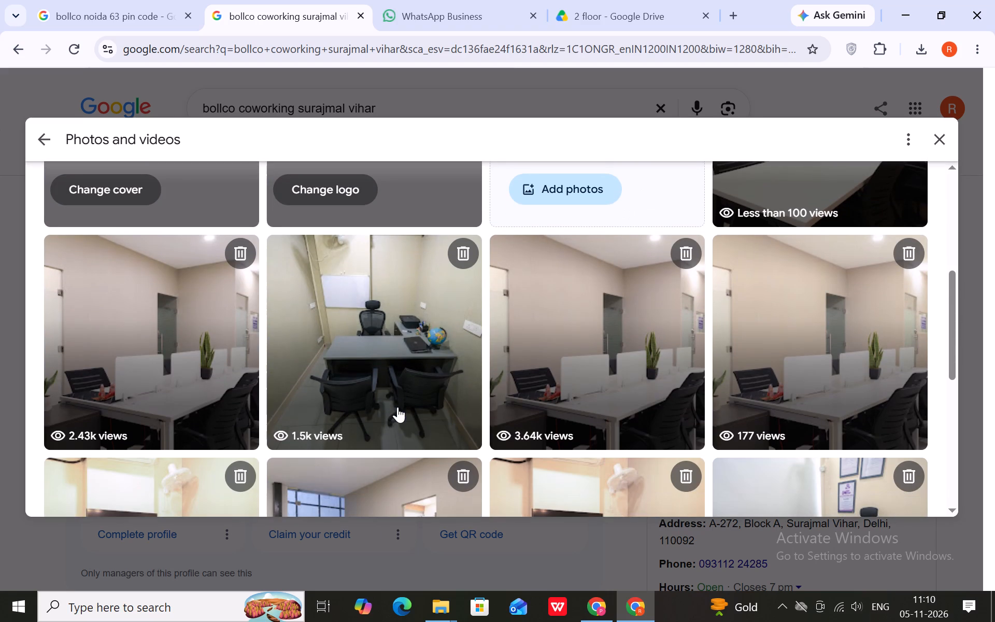
pyautogui.scroll(-7, 386, 416)
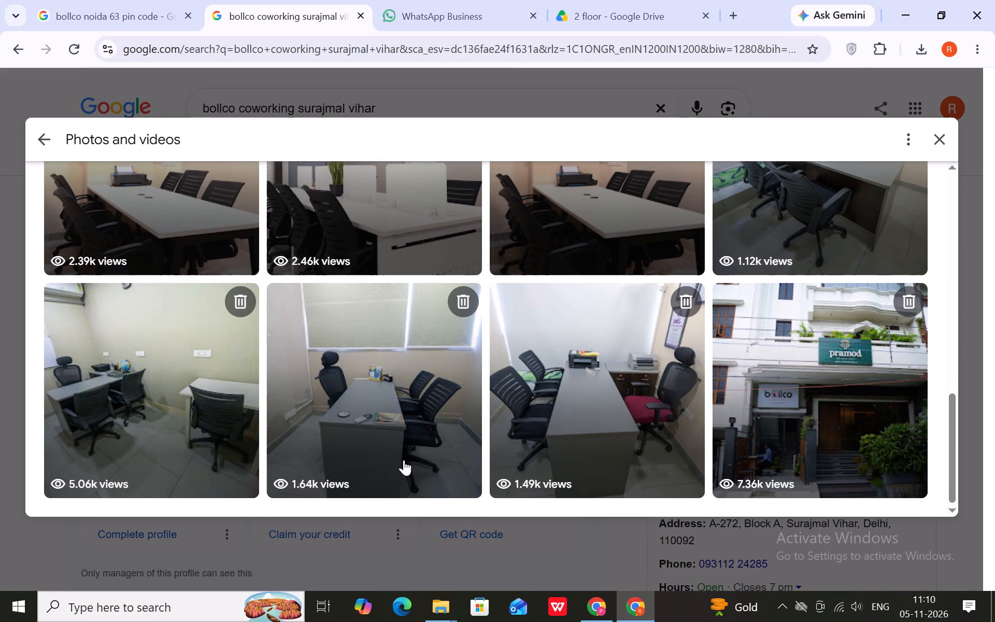
pyautogui.scroll(1, 399, 471)
pyautogui.scroll(-1, 403, 463)
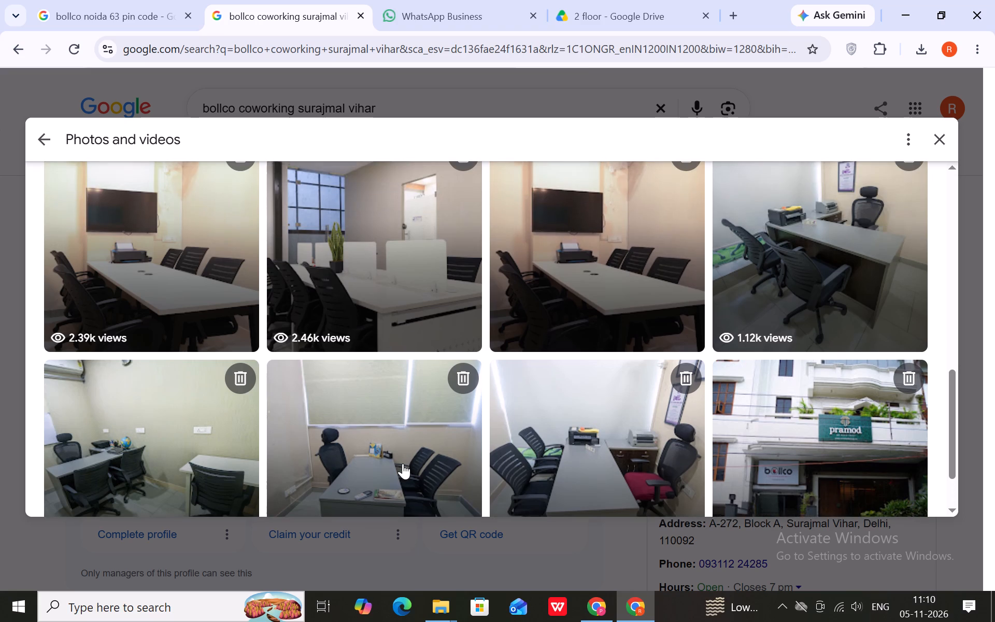
pyautogui.scroll(-2, 403, 463)
pyautogui.scroll(9, 403, 463)
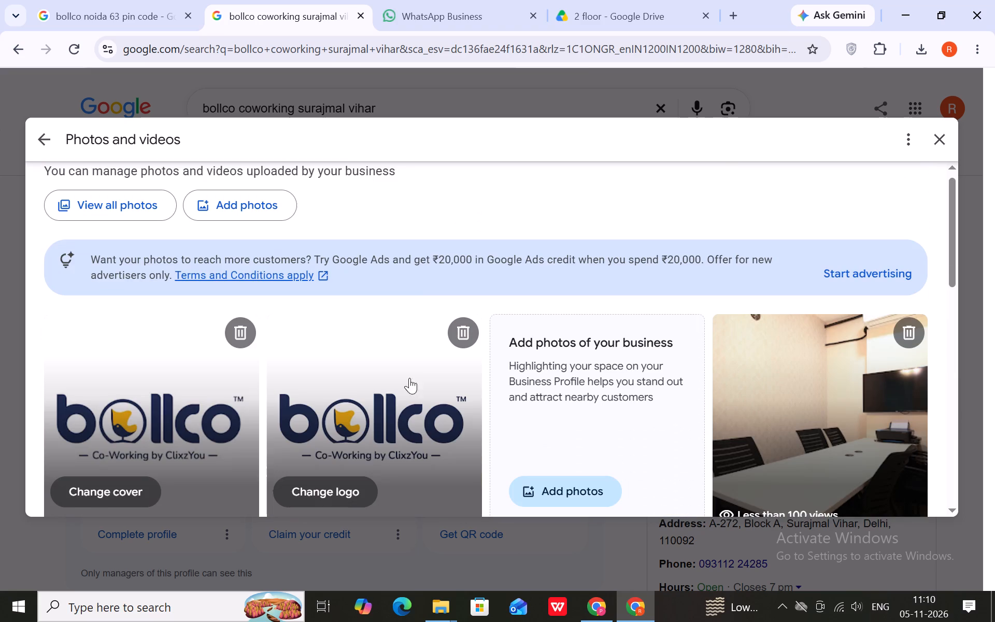
pyautogui.click(358, 103)
# Switch to Google Drive and open the Surajmal folder inside Bollco All Branch Photos.
pyautogui.click(605, 4)
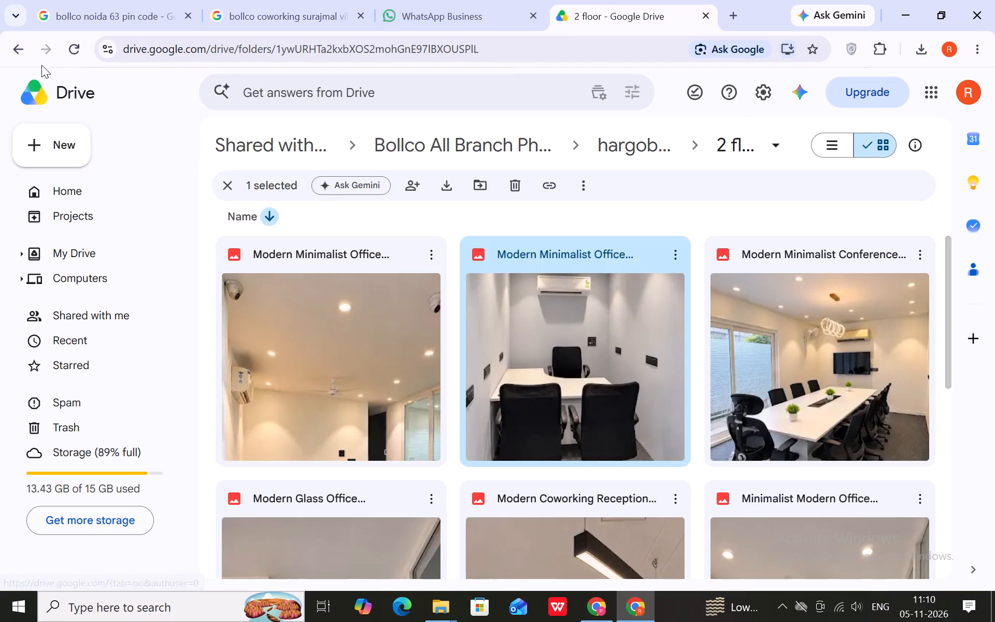
pyautogui.click(22, 50)
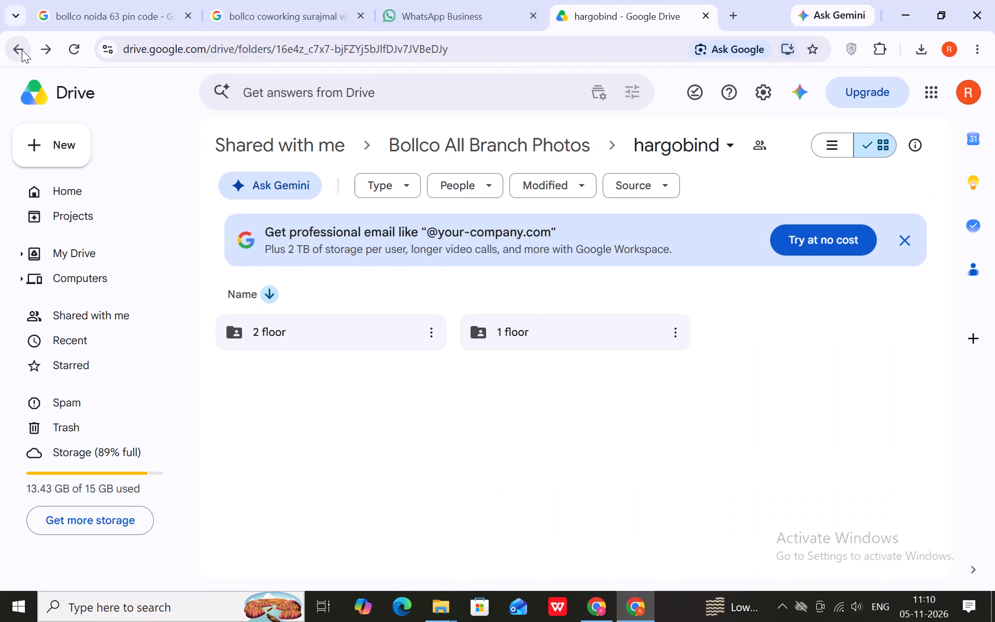
pyautogui.click(22, 50)
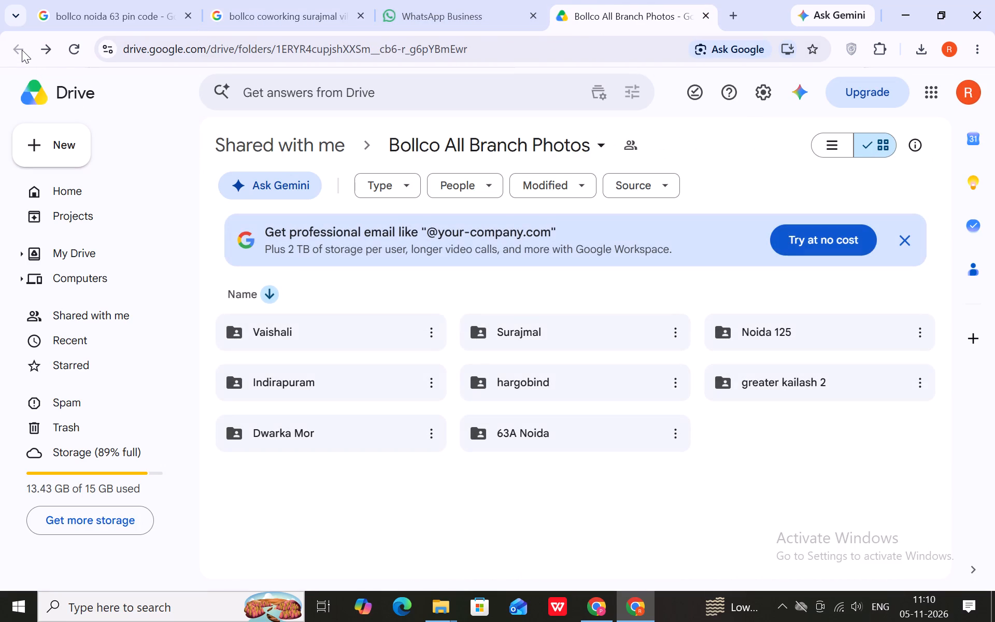
pyautogui.doubleClick(548, 348)
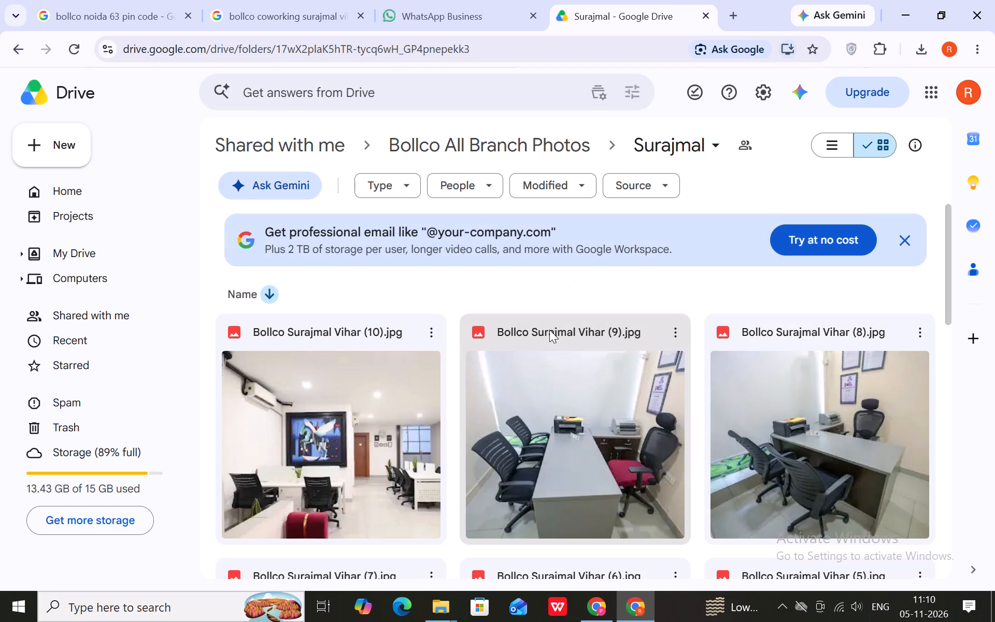
# Look through the Surajmal folder and download Bollco Surajmal Vihar (3).jpg and Bollco Surajmal Vihar (4).jpg.
pyautogui.scroll(-2, 536, 447)
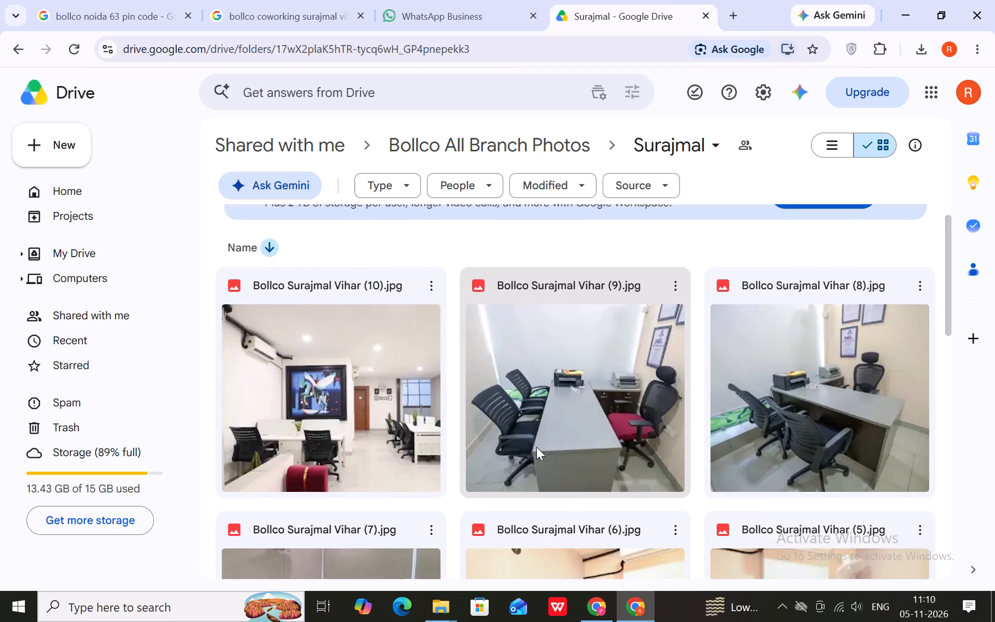
pyautogui.scroll(-5, 536, 447)
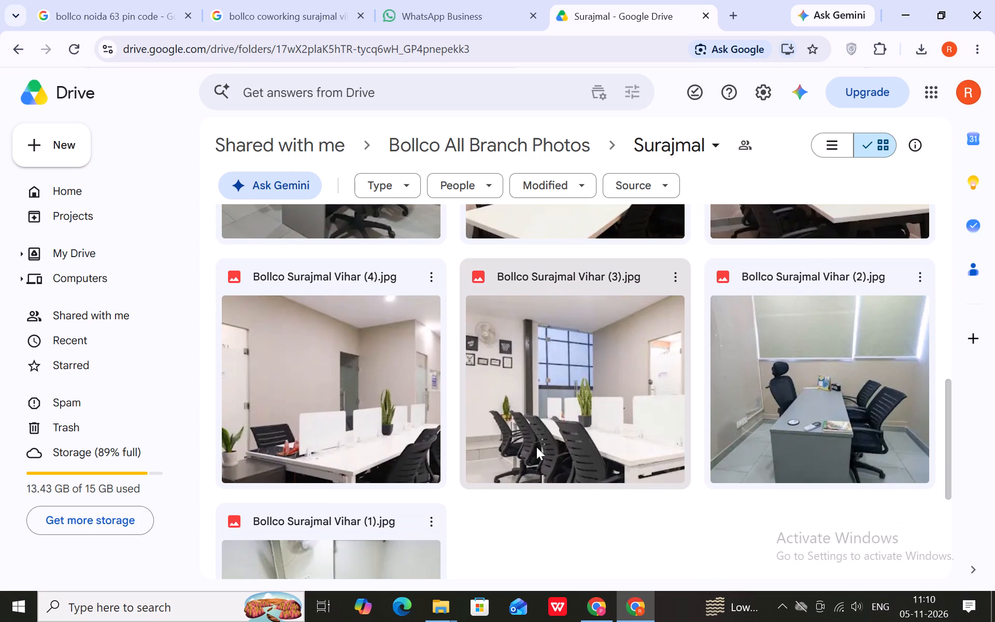
pyautogui.scroll(-2, 536, 447)
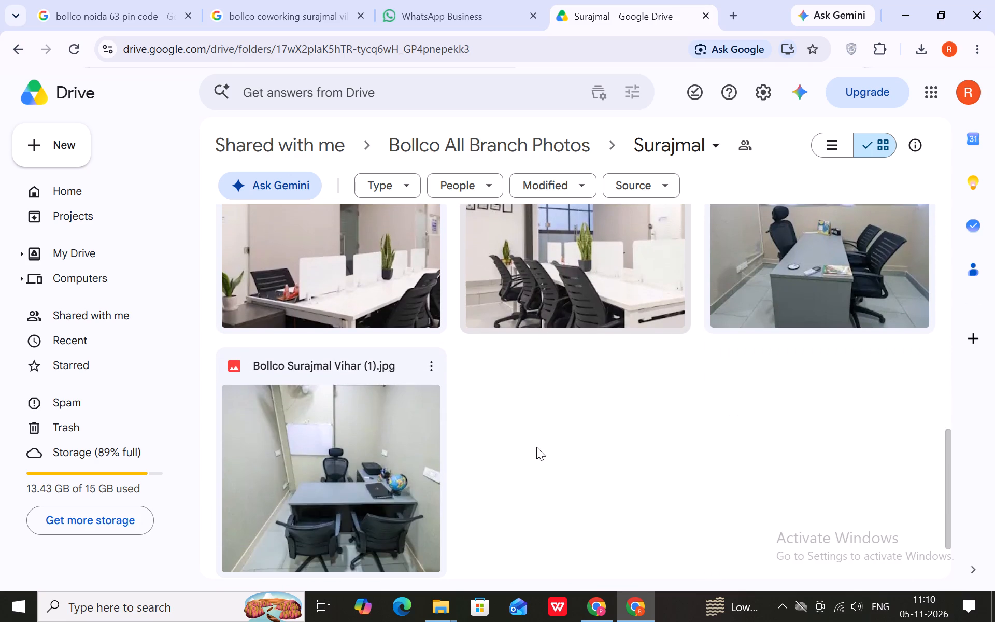
pyautogui.scroll(2, 536, 447)
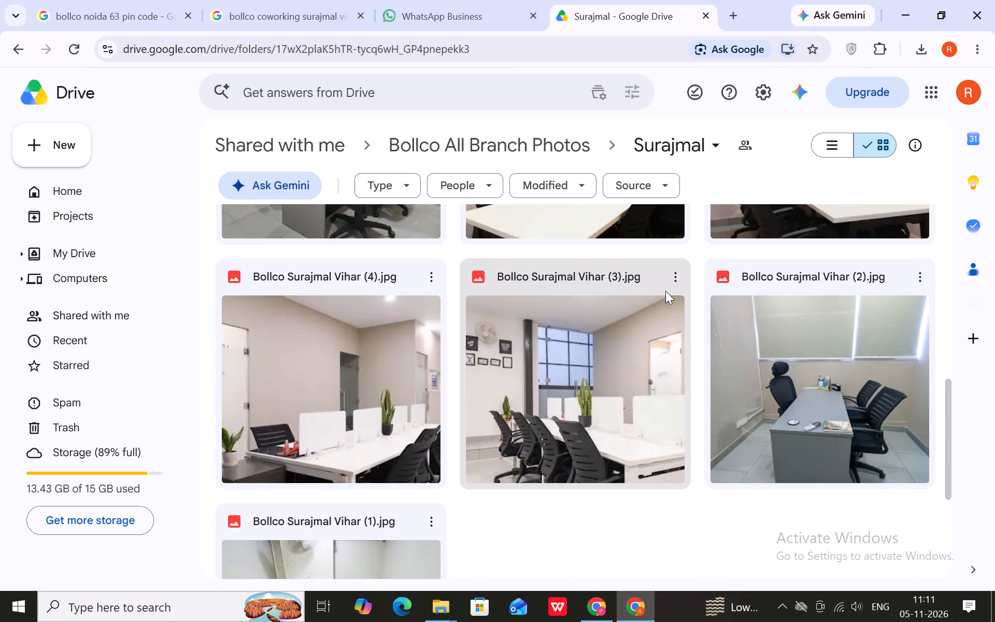
pyautogui.click(671, 271)
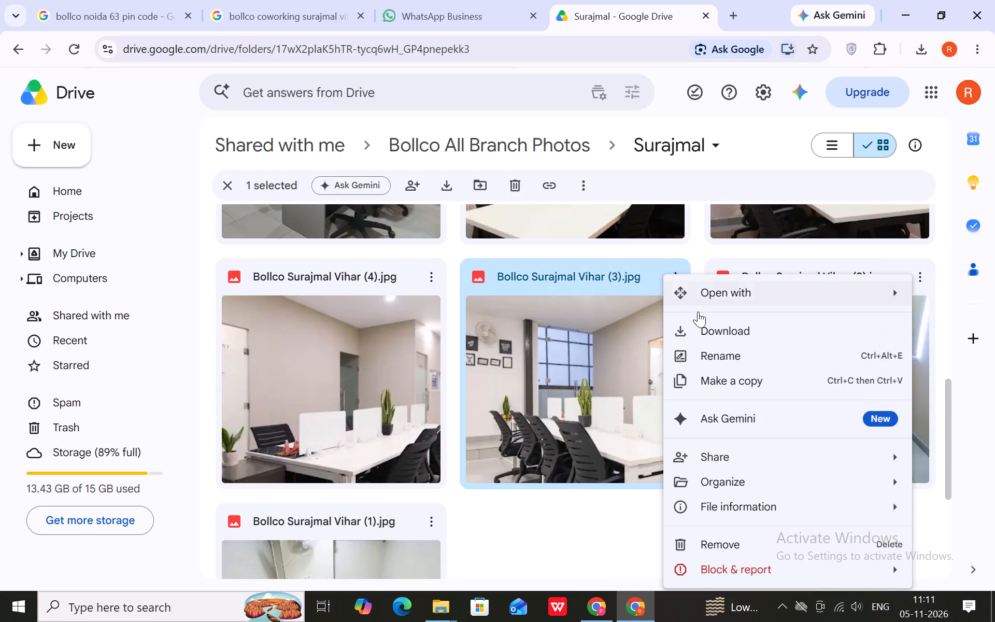
pyautogui.click(716, 330)
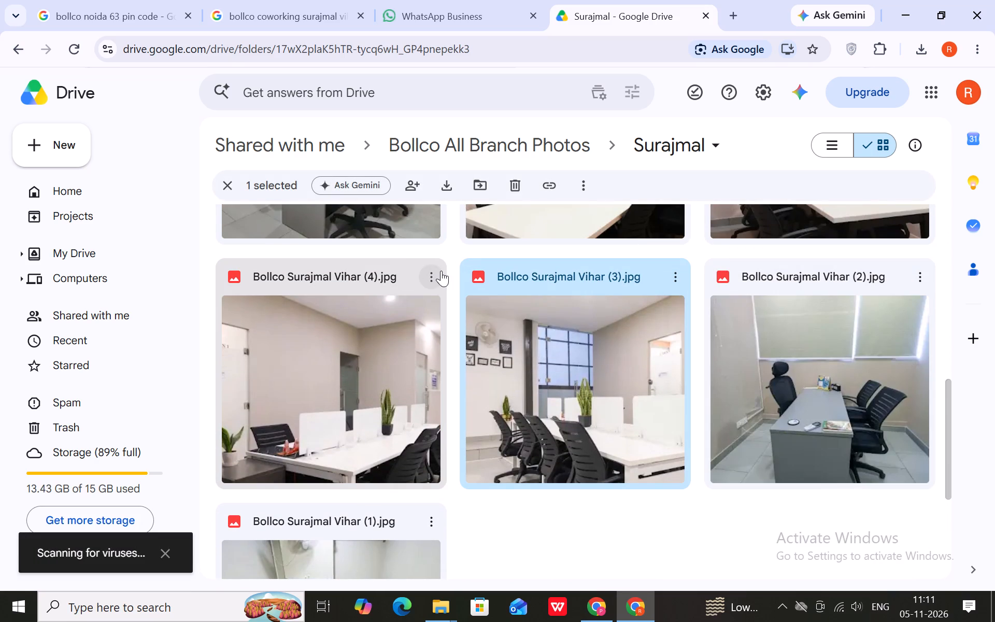
pyautogui.click(437, 272)
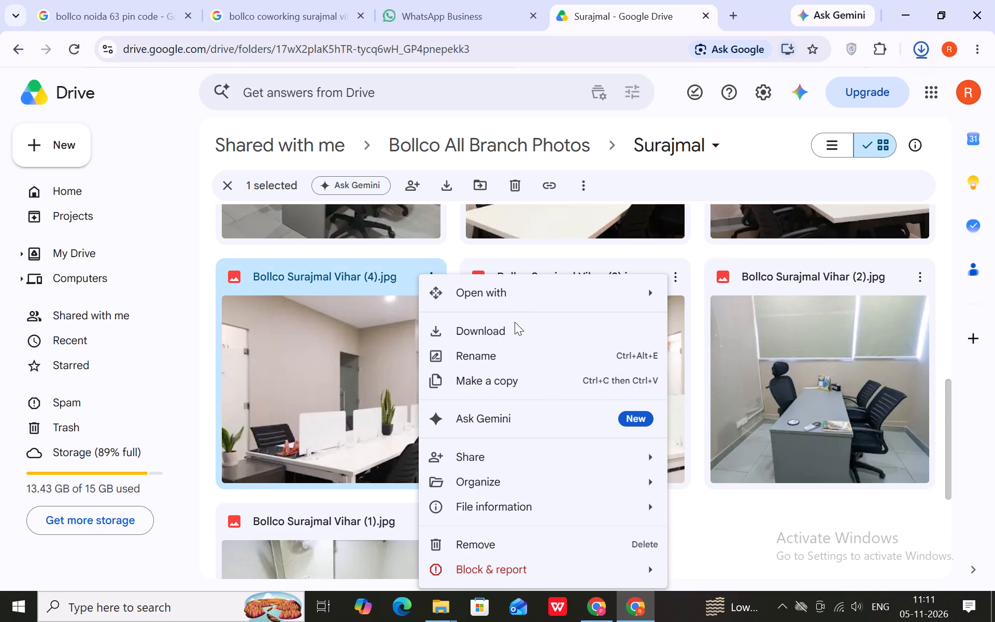
pyautogui.click(509, 328)
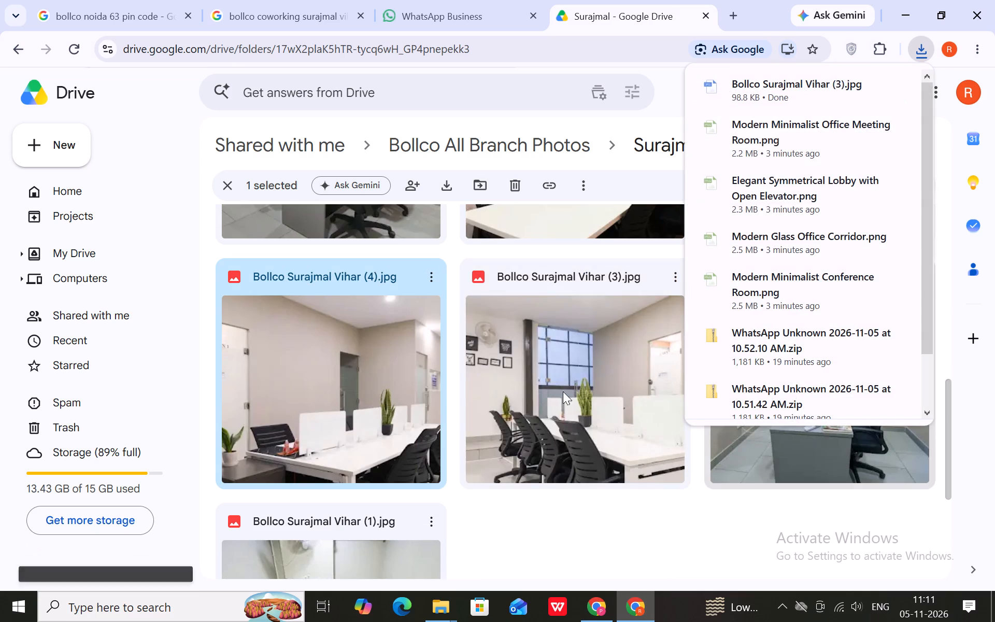
# Download Bollco Surajmal Vihar (10).jpg and Bollco Surajmal Vihar (8).jpg, and check the rest of the folder.
pyautogui.scroll(3, 503, 375)
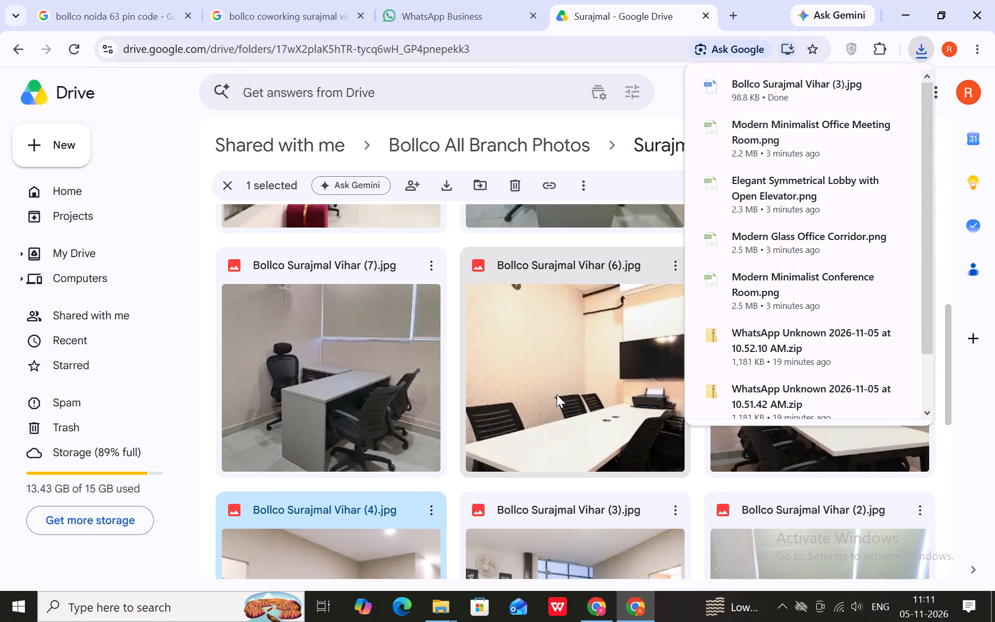
pyautogui.scroll(4, 489, 369)
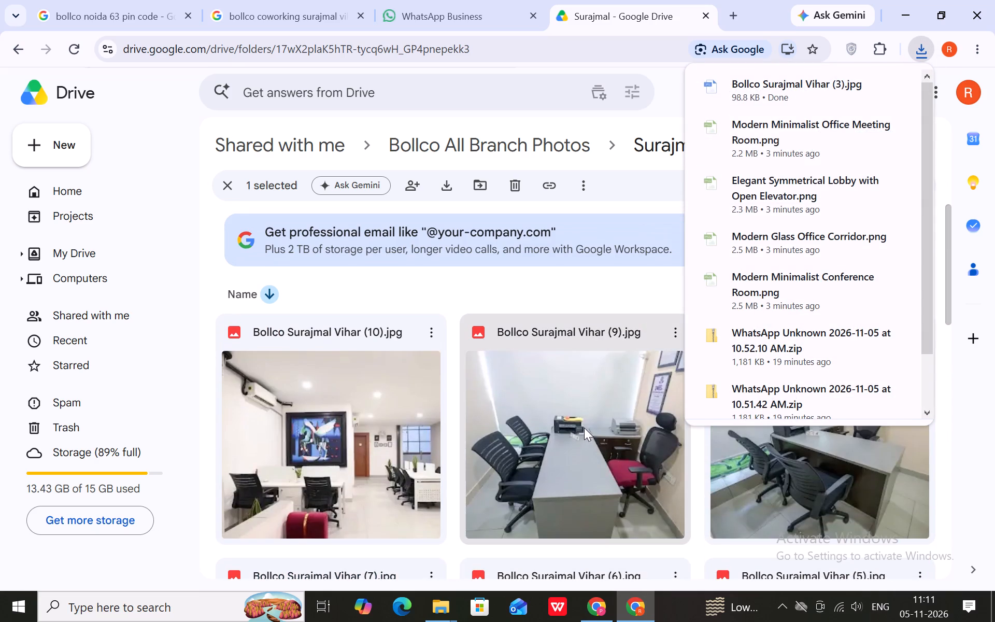
pyautogui.click(431, 324)
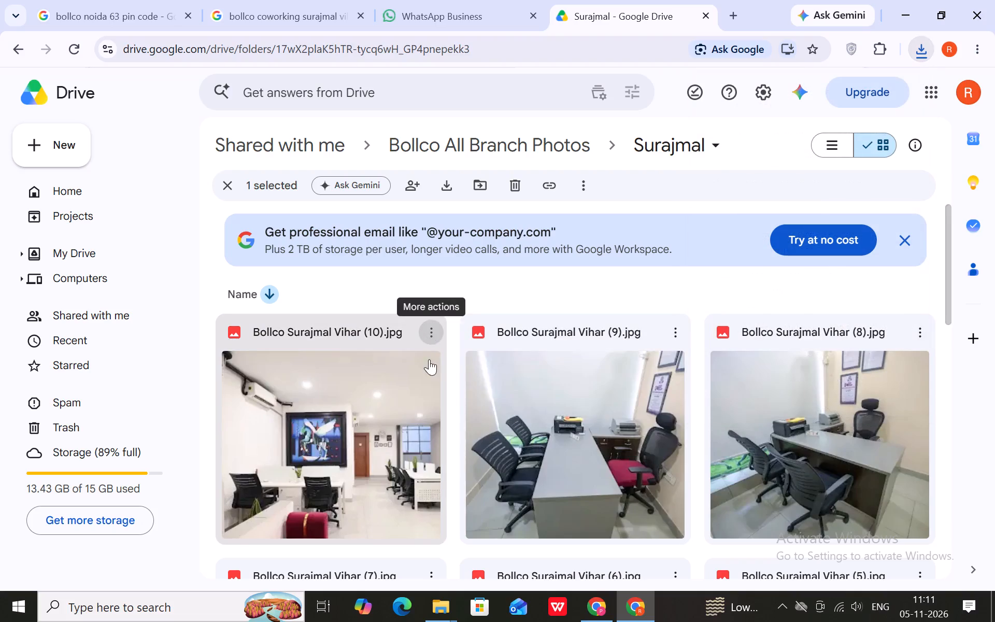
pyautogui.click(477, 123)
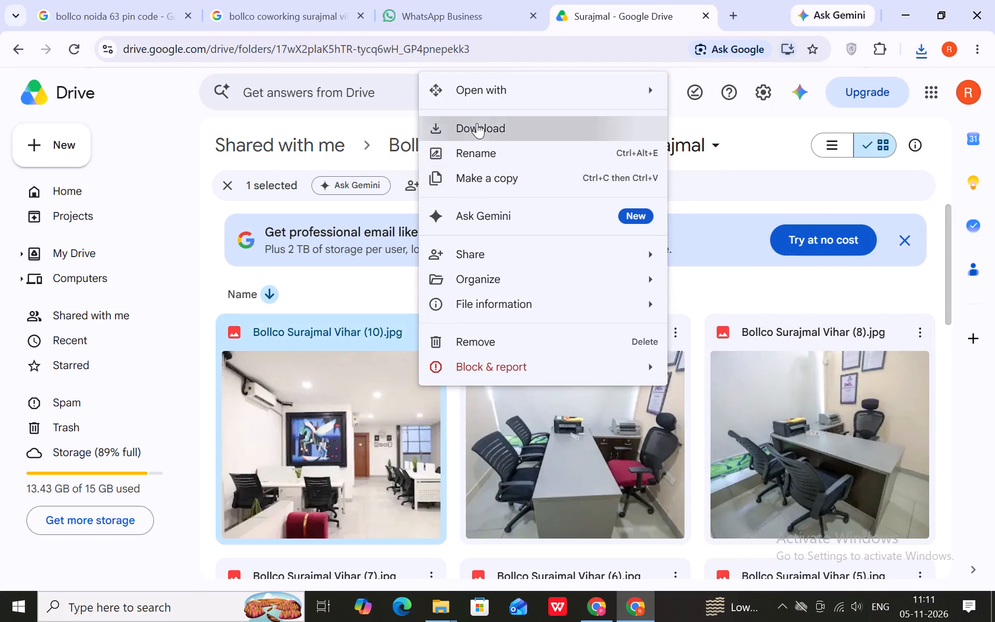
pyautogui.click(924, 338)
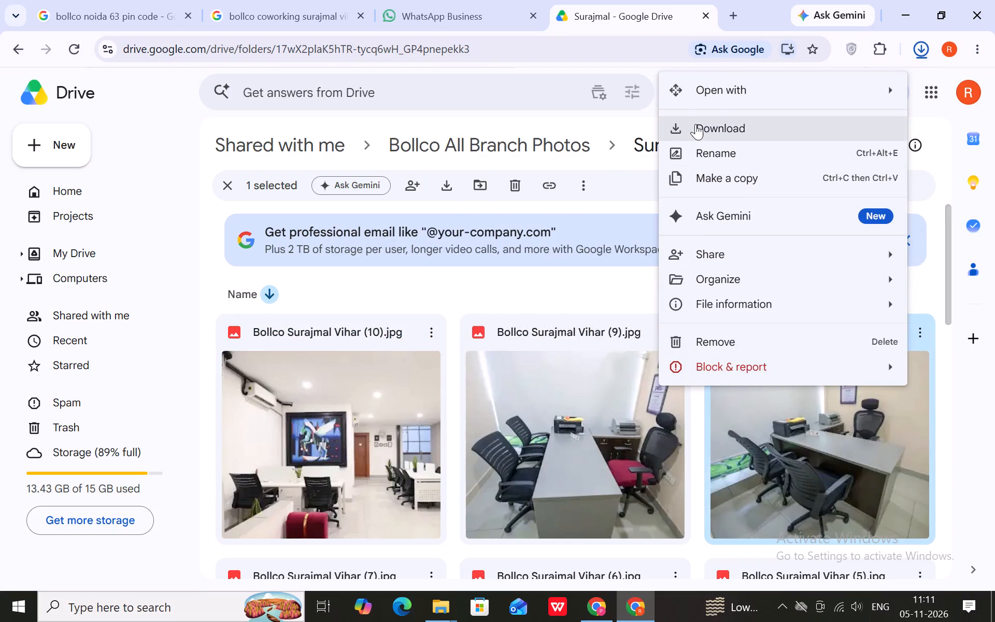
pyautogui.click(695, 124)
pyautogui.scroll(-6, 474, 455)
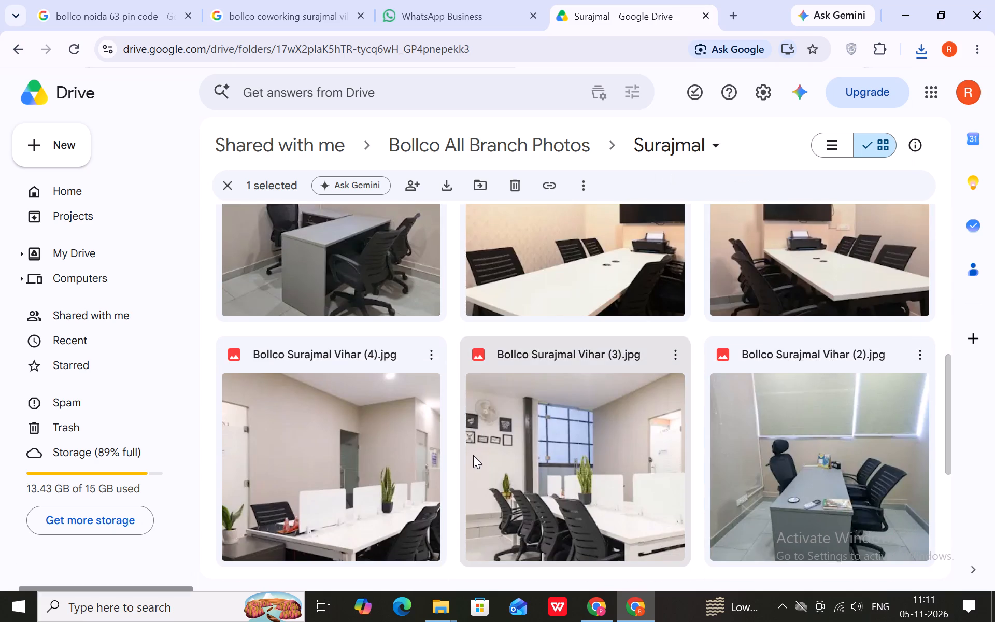
pyautogui.scroll(-3, 493, 474)
pyautogui.scroll(1, 496, 476)
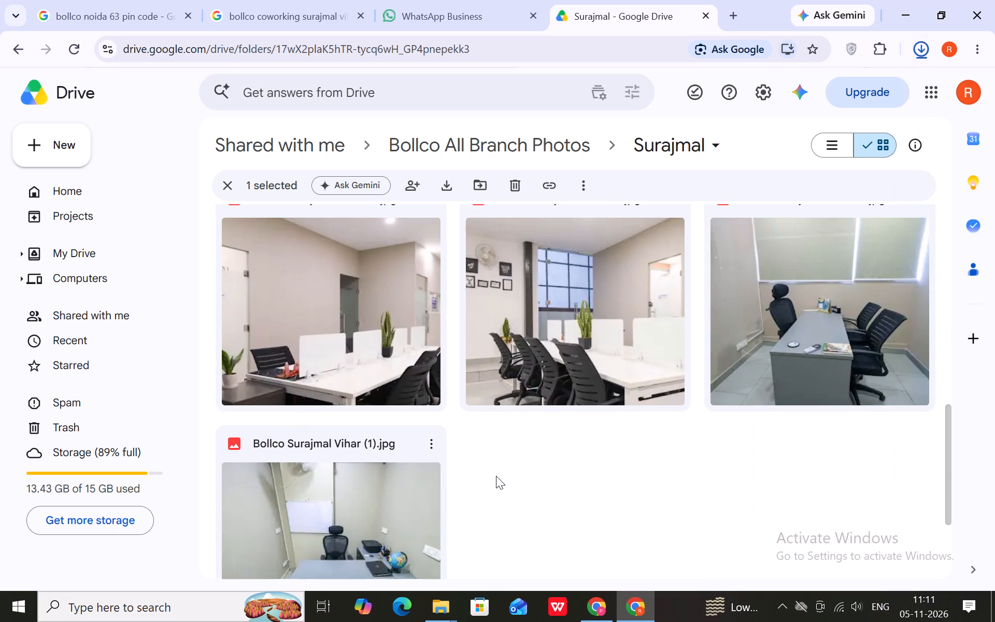
pyautogui.scroll(-3, 496, 476)
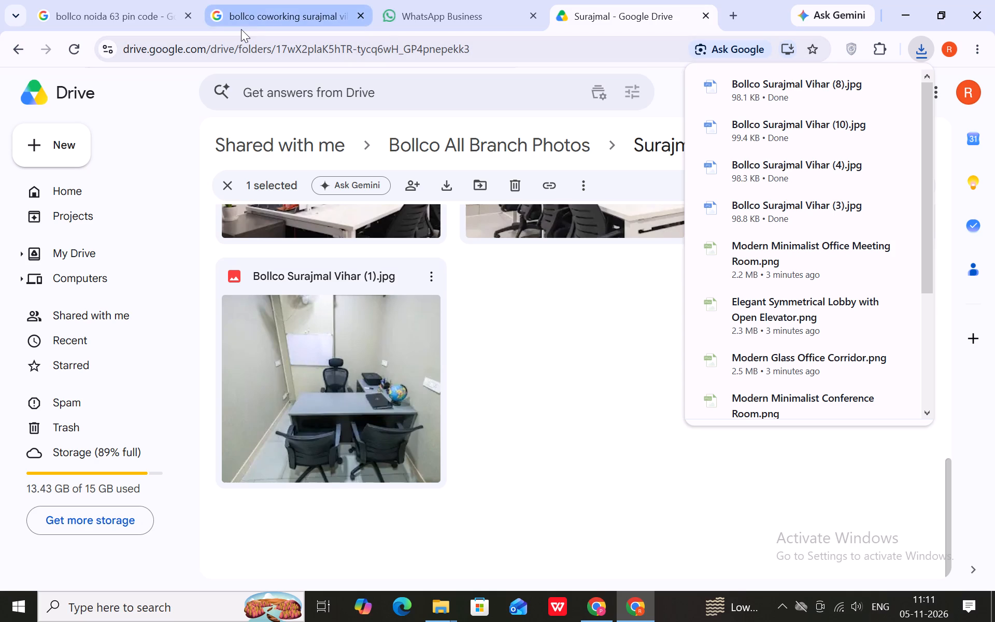
# Return to the Surajmal Vihar profile's photos and examine them enlarged, from the meeting room to the cabin with the whiteboard.
pyautogui.click(272, 2)
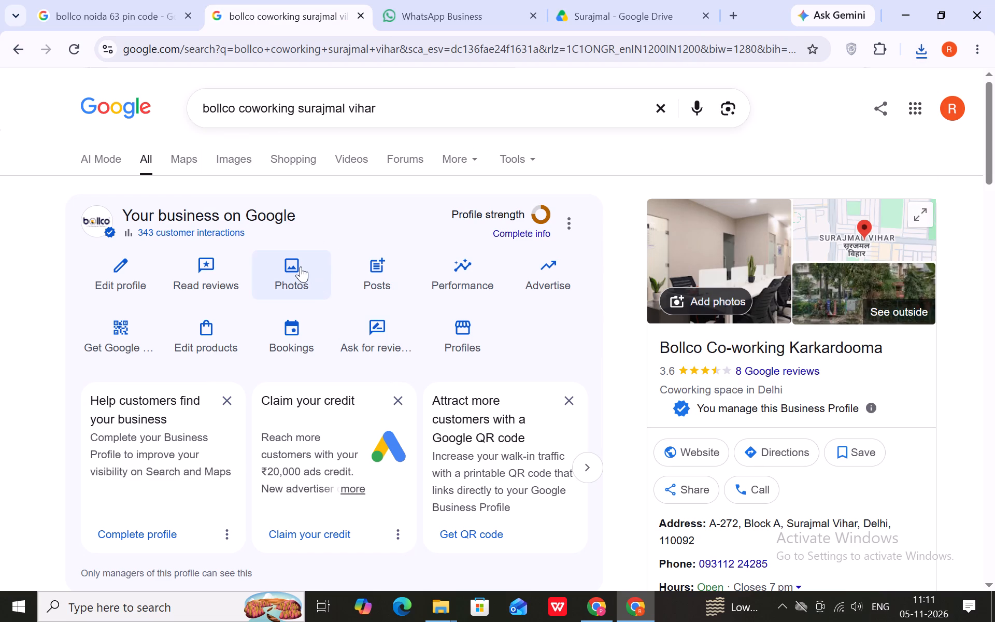
pyautogui.click(301, 266)
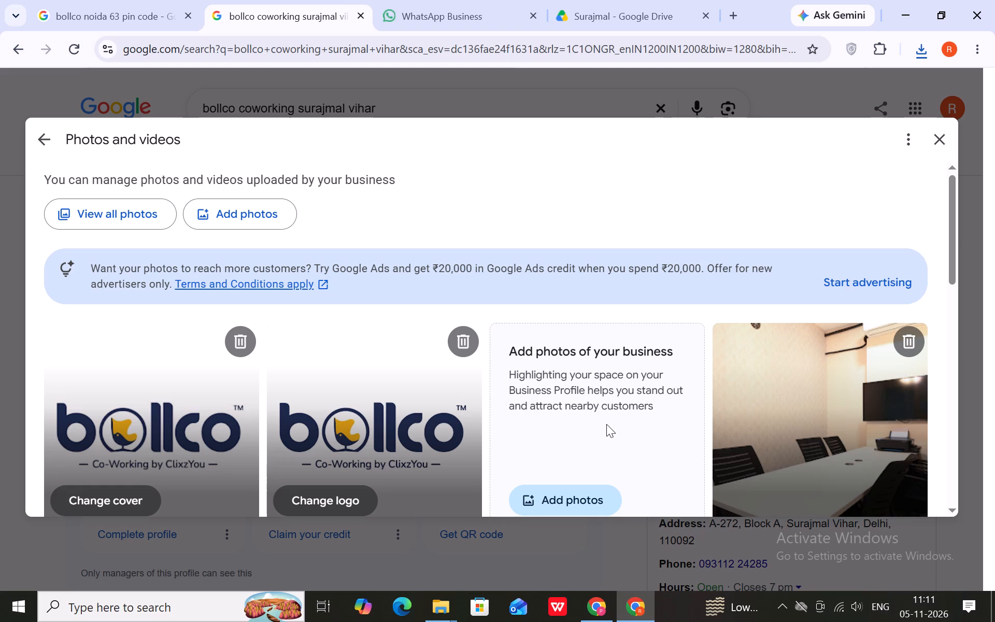
pyautogui.scroll(-6, 606, 424)
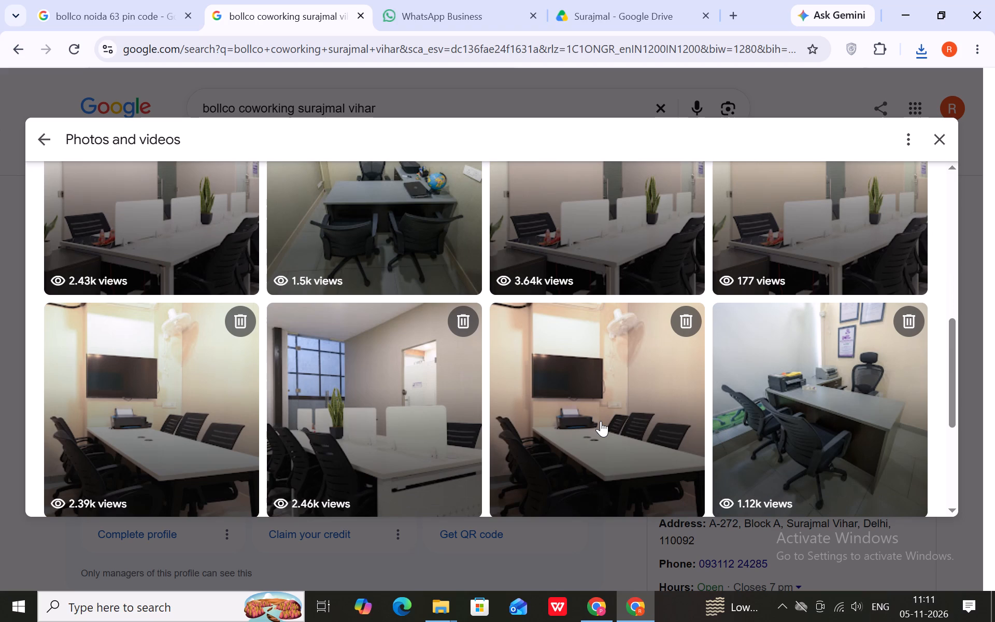
pyautogui.scroll(-1, 595, 420)
pyautogui.scroll(4, 595, 420)
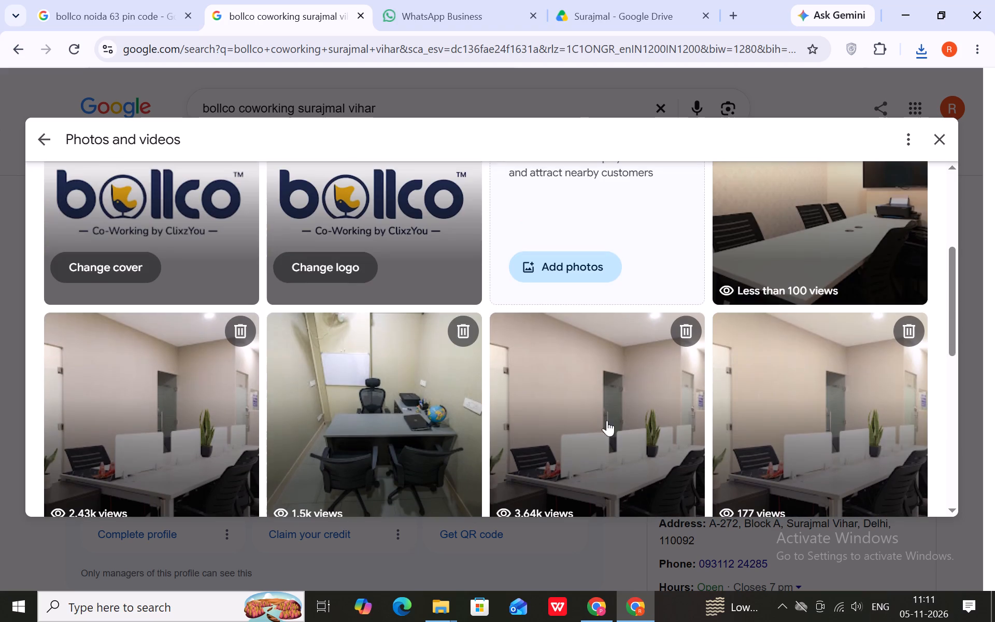
pyautogui.click(781, 223)
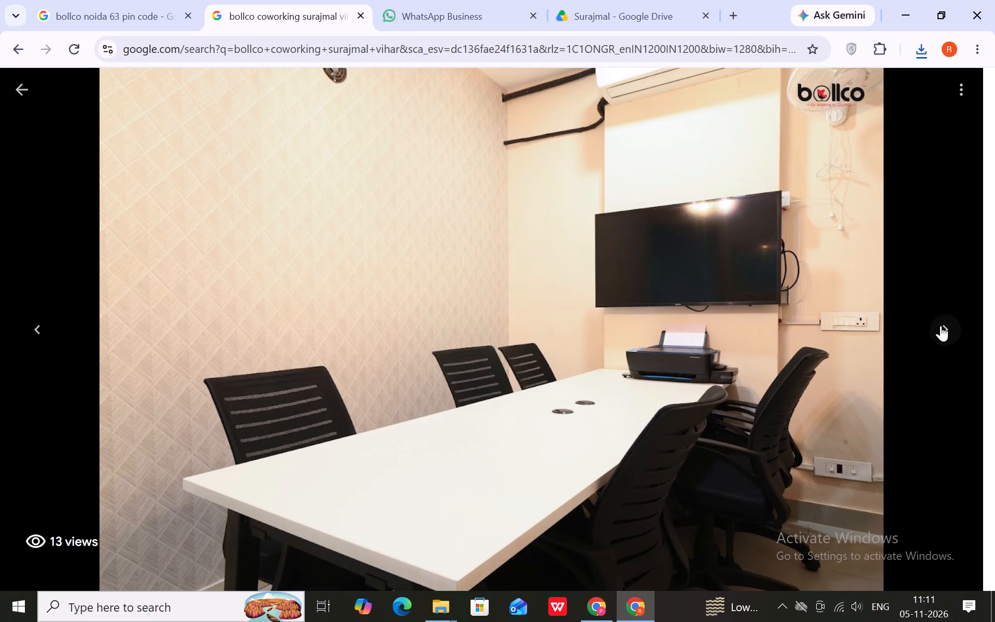
pyautogui.click(942, 324)
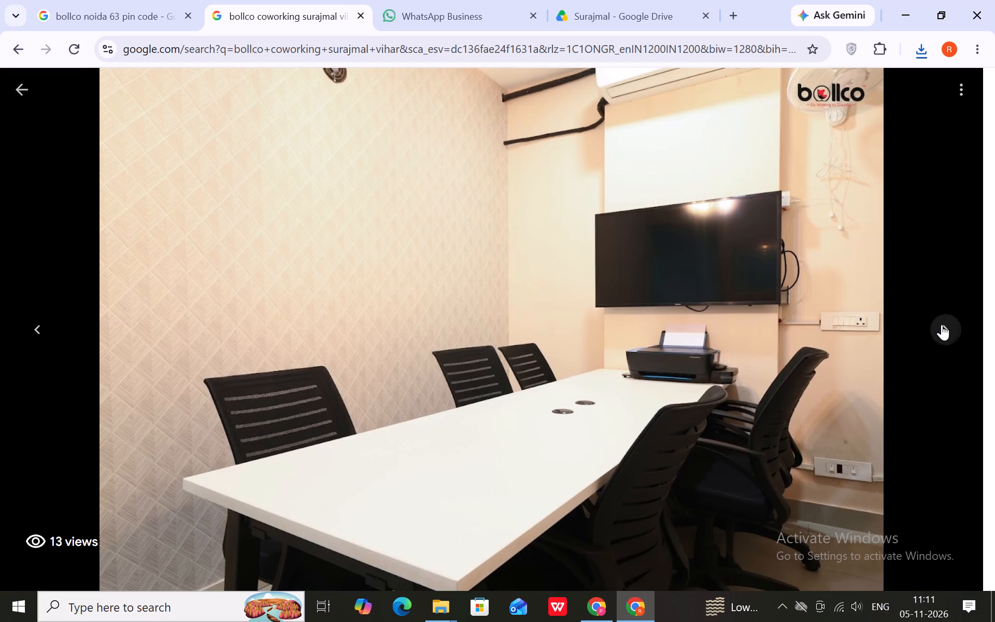
pyautogui.click(942, 324)
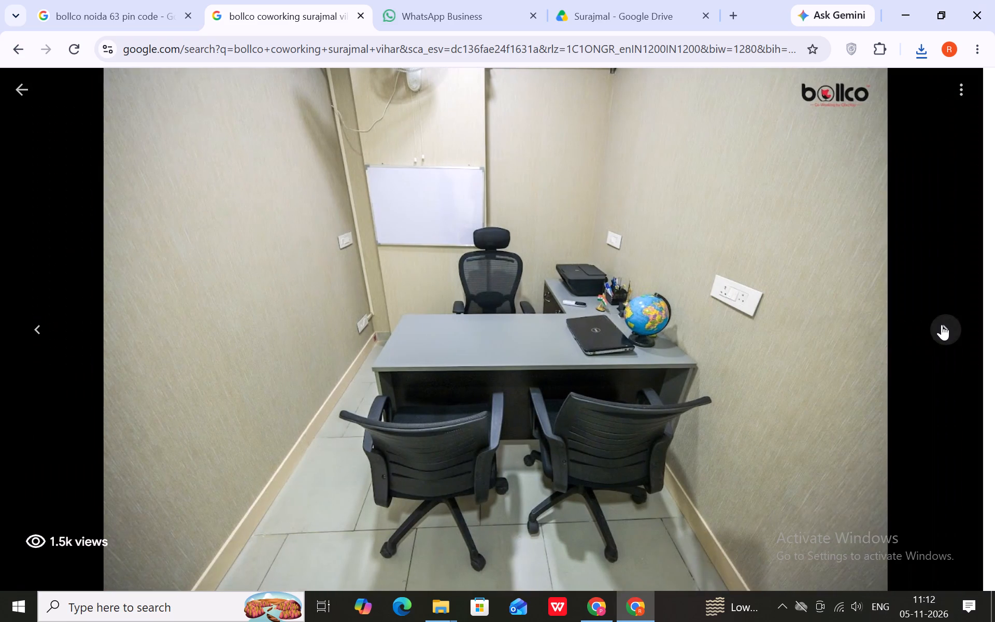
# Go back to the Surajmal folder in Google Drive and compare its photos with those already on the profile.
pyautogui.click(585, 0)
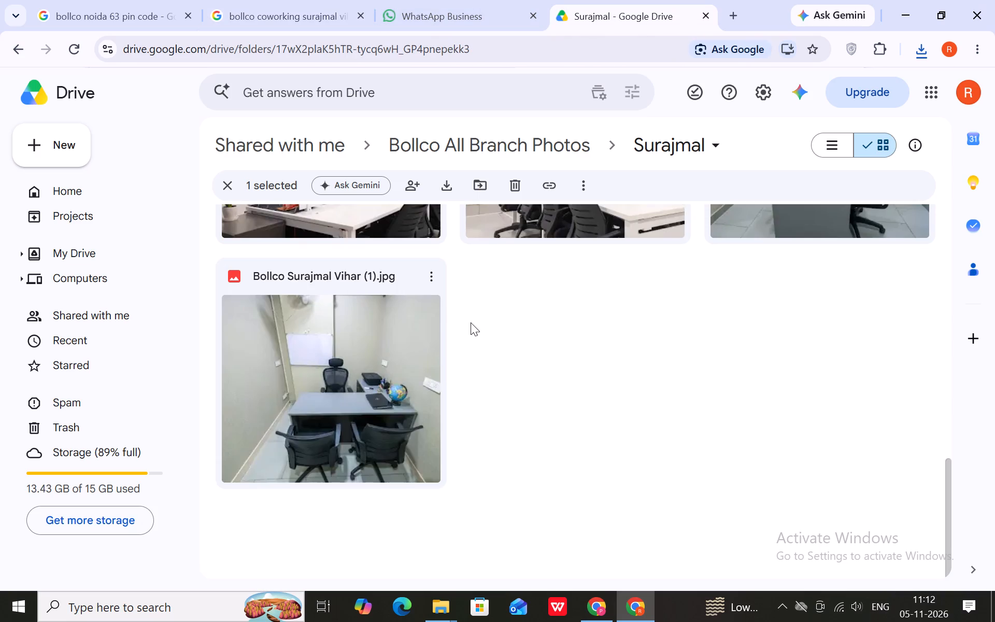
pyautogui.scroll(4, 414, 383)
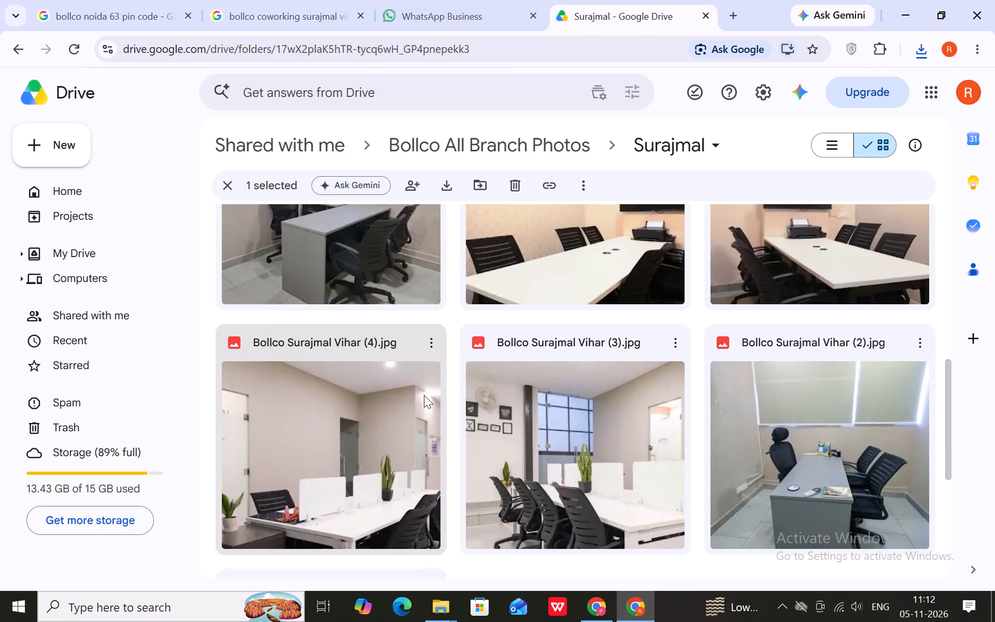
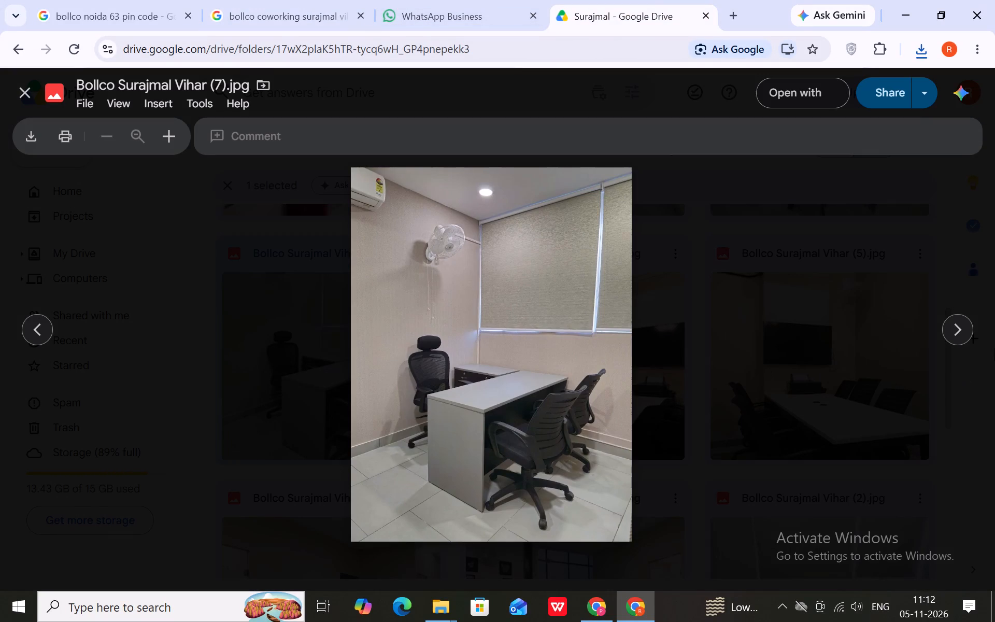
# View the Surajmal folder photos that follow Bollco Surajmal Vihar (7).jpg enlarged.
pyautogui.click(956, 336)
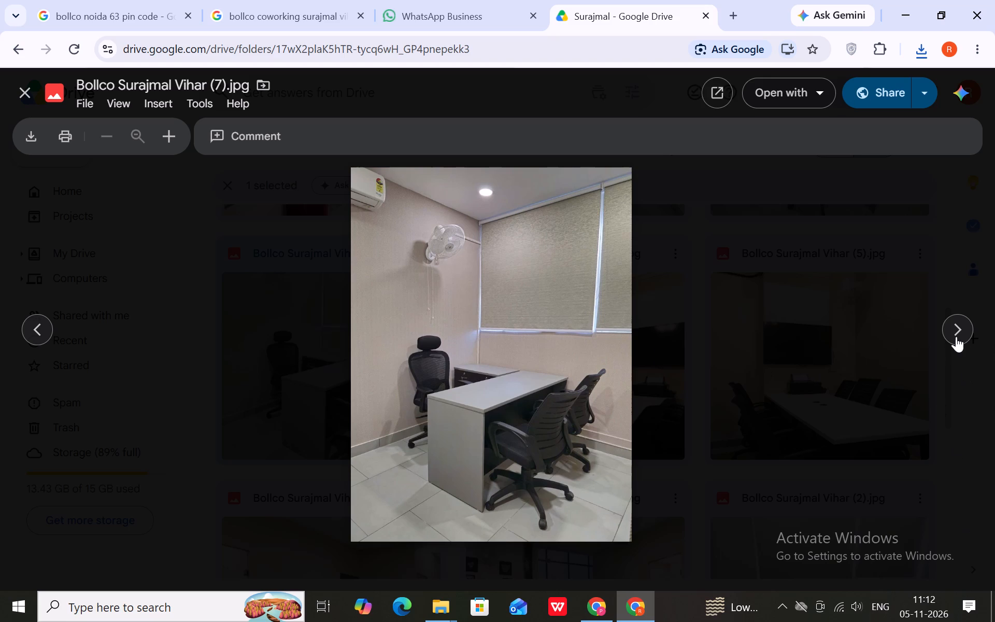
pyautogui.click(956, 336)
pyautogui.click(956, 336)
# Leave the Surajmal Vihar profile's photos and search Google for "bollco coworking dwarka".
pyautogui.click(288, 0)
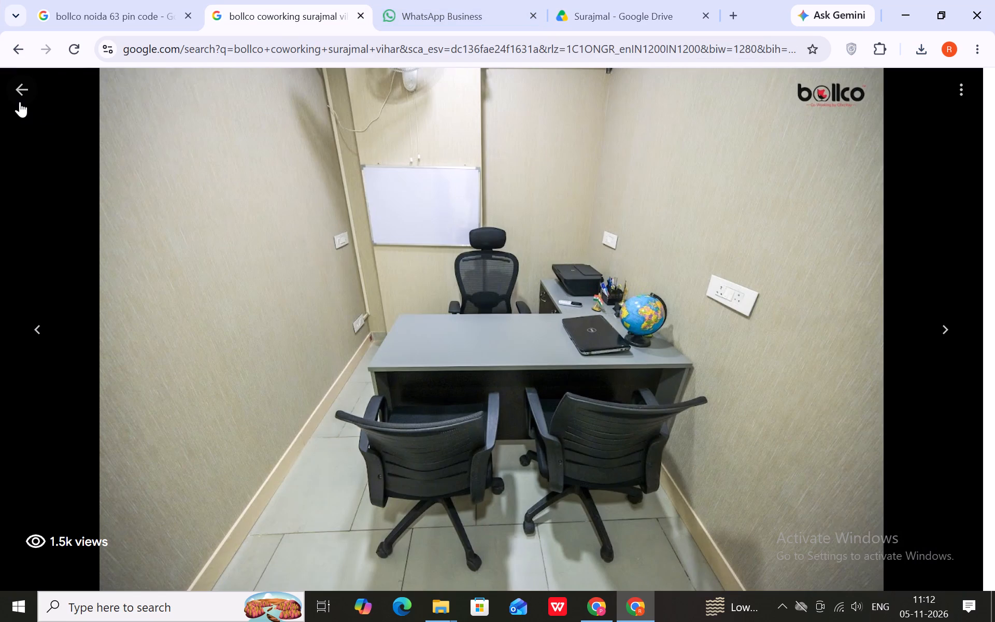
pyautogui.click(19, 43)
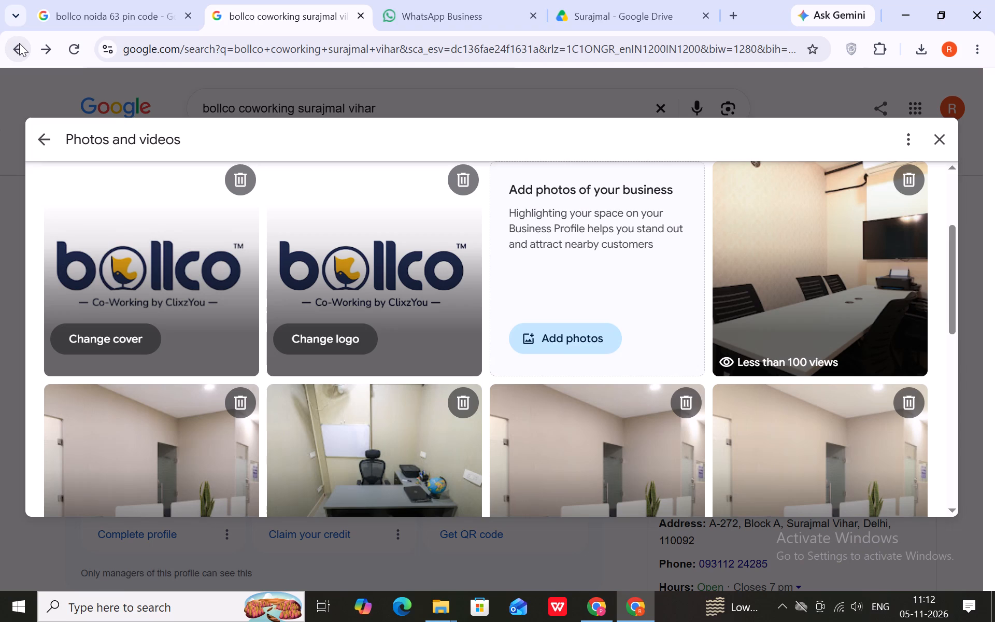
pyautogui.click(19, 43)
pyautogui.click(398, 114)
pyautogui.press('BackSpace')
pyautogui.press('BackSpace')
pyautogui.press('BackSpace')
pyautogui.press('BackSpace')
pyautogui.press('BackSpace')
pyautogui.press('BackSpace')
pyautogui.press('BackSpace')
pyautogui.press('BackSpace')
pyautogui.press('BackSpace')
pyautogui.press('BackSpace')
pyautogui.press('BackSpace')
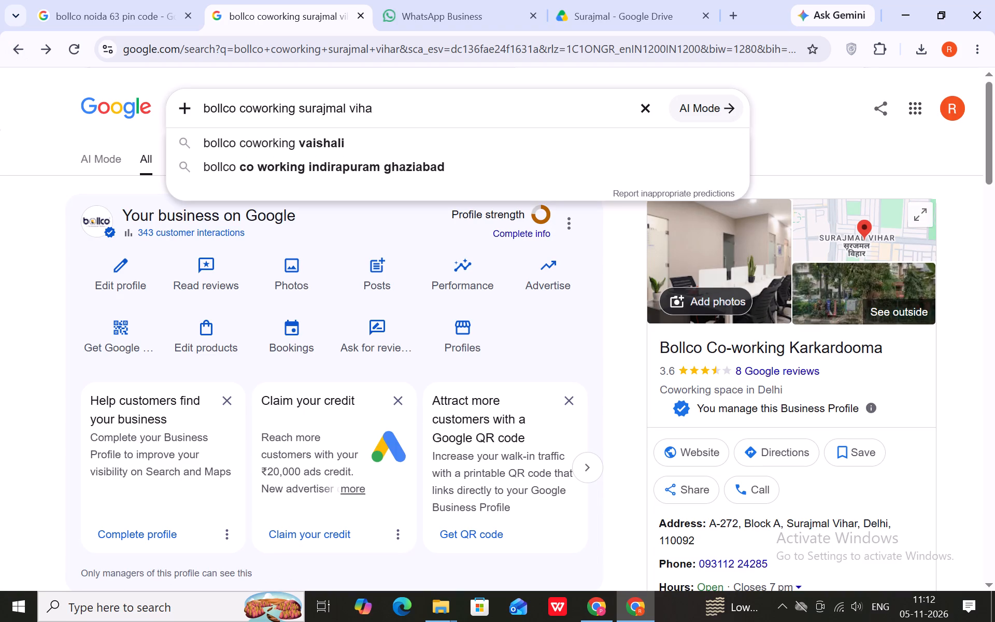
pyautogui.press('BackSpace')
pyautogui.press('BackSpace')
pyautogui.press('BackSpace')
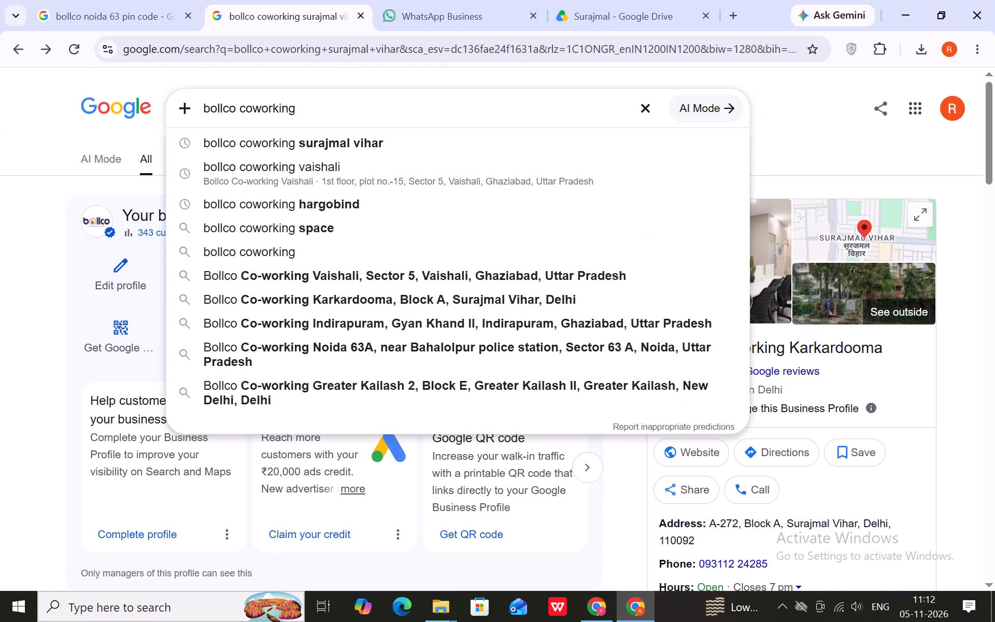
pyautogui.write('dwarka')
pyautogui.press('space')
pyautogui.press('Return')
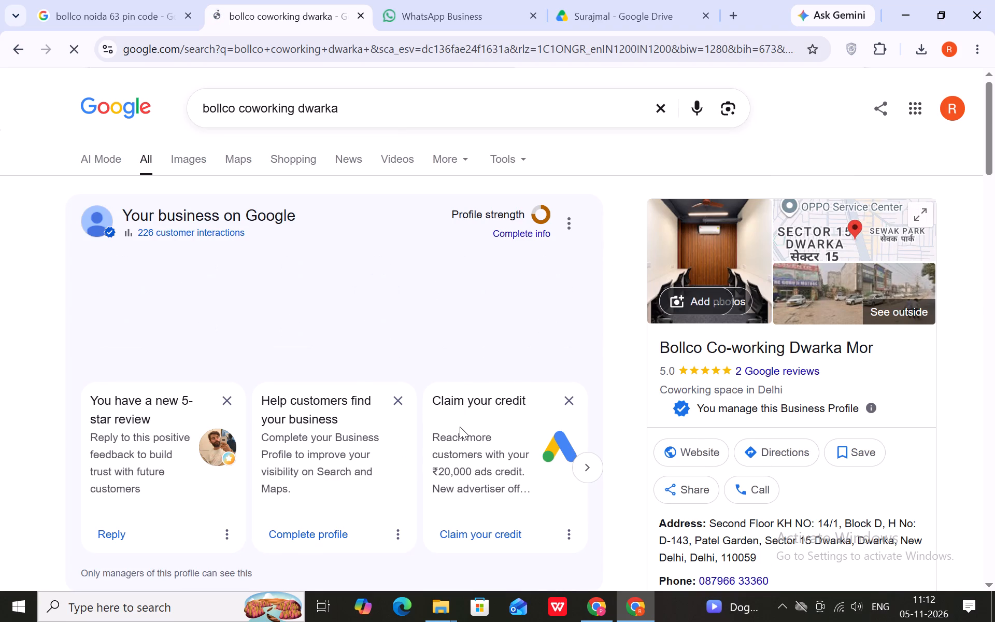
# Open the photos of the Bollco Co-working Dwarka Mor profile and look over the existing ones.
pyautogui.click(296, 268)
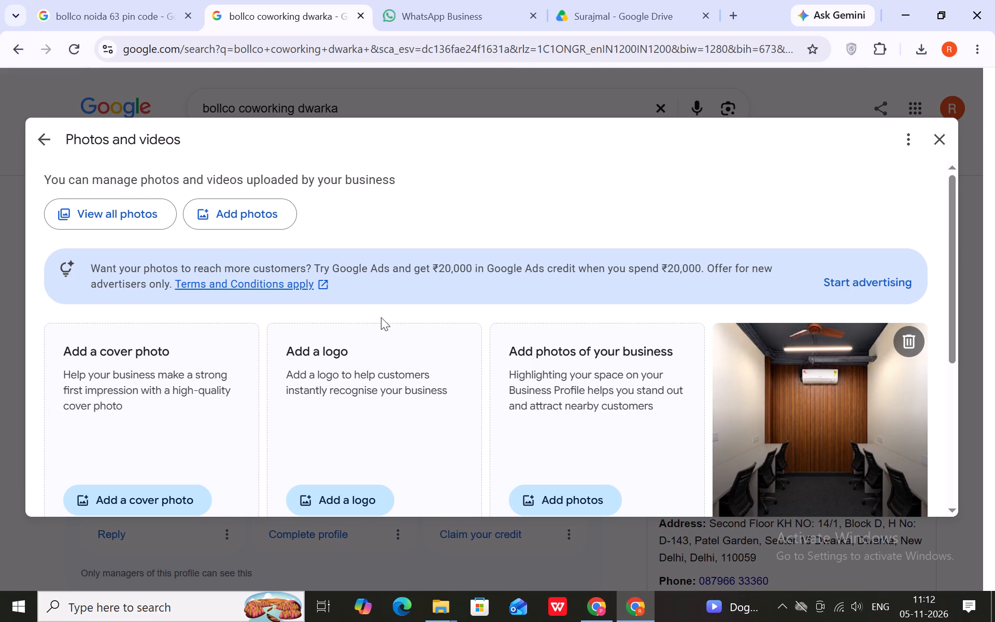
pyautogui.scroll(-5, 456, 408)
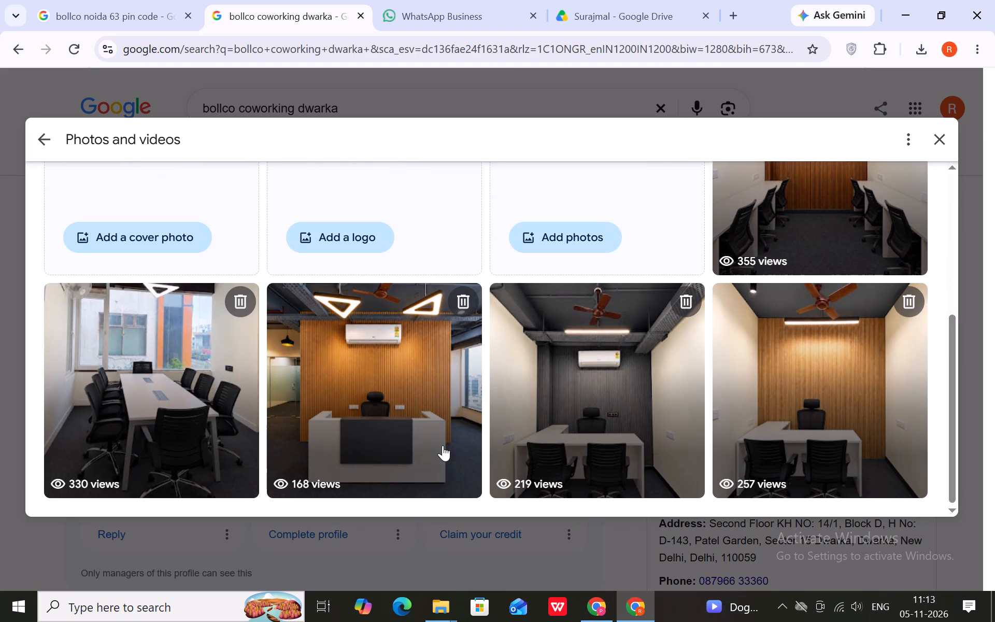
pyautogui.scroll(-3, 443, 445)
pyautogui.scroll(4, 443, 445)
# Switch to Google Drive and open the Dwarka Mor folder inside Bollco All Branch Photos.
pyautogui.click(575, 0)
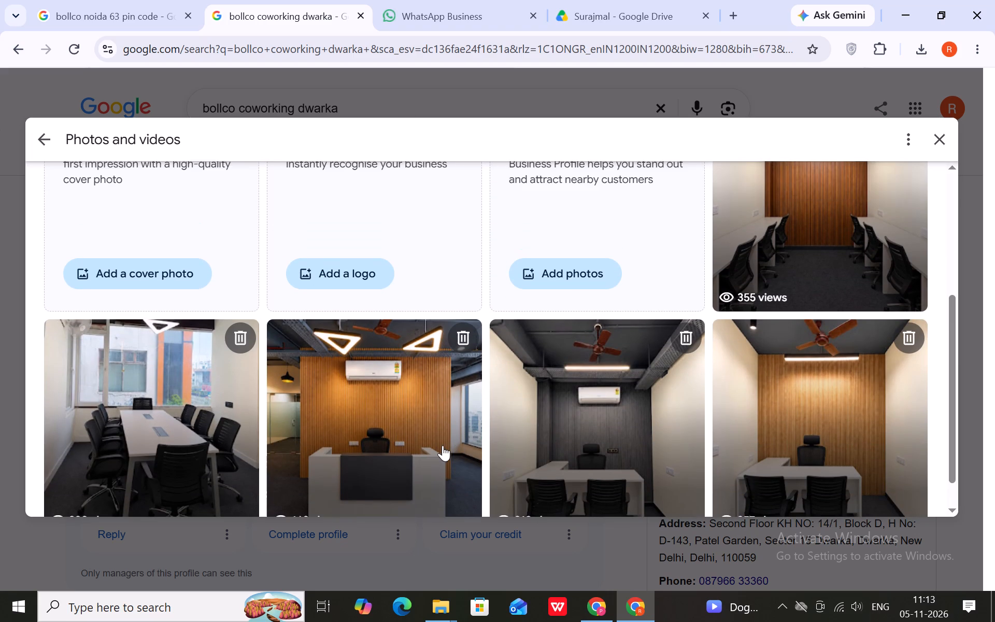
pyautogui.click(37, 98)
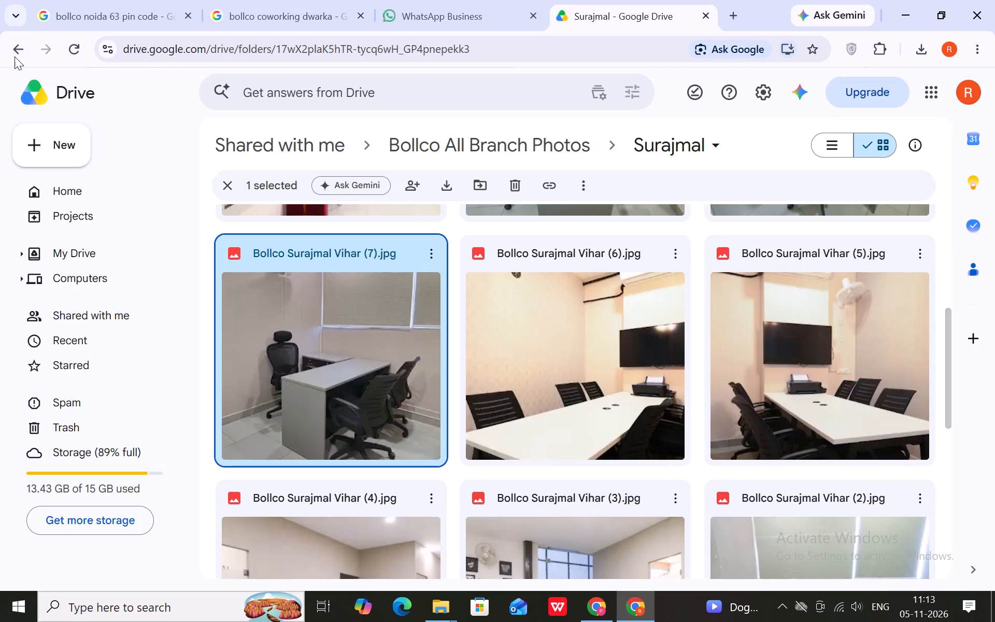
pyautogui.click(13, 53)
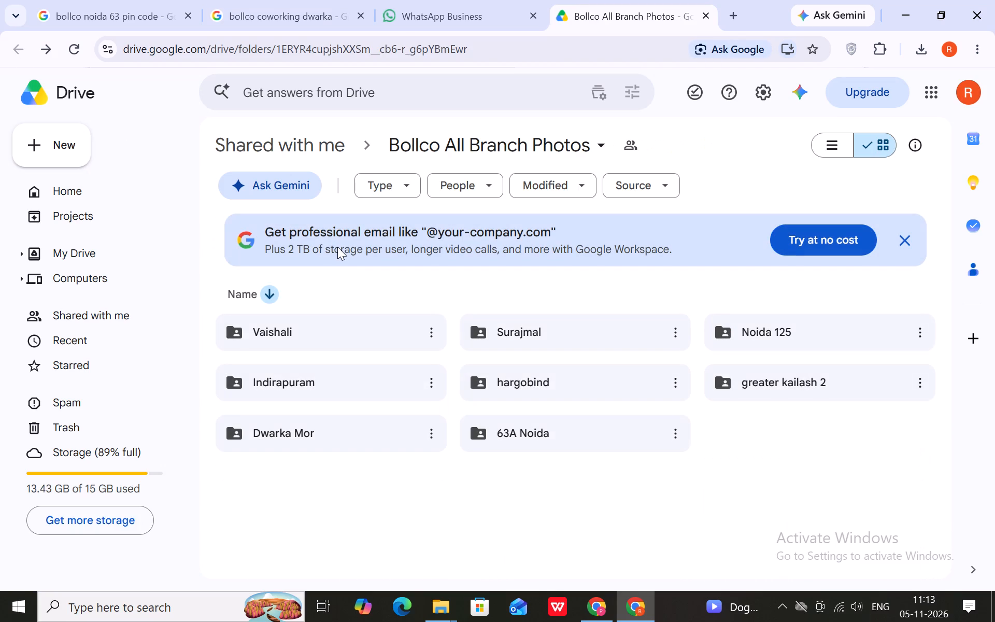
pyautogui.doubleClick(317, 425)
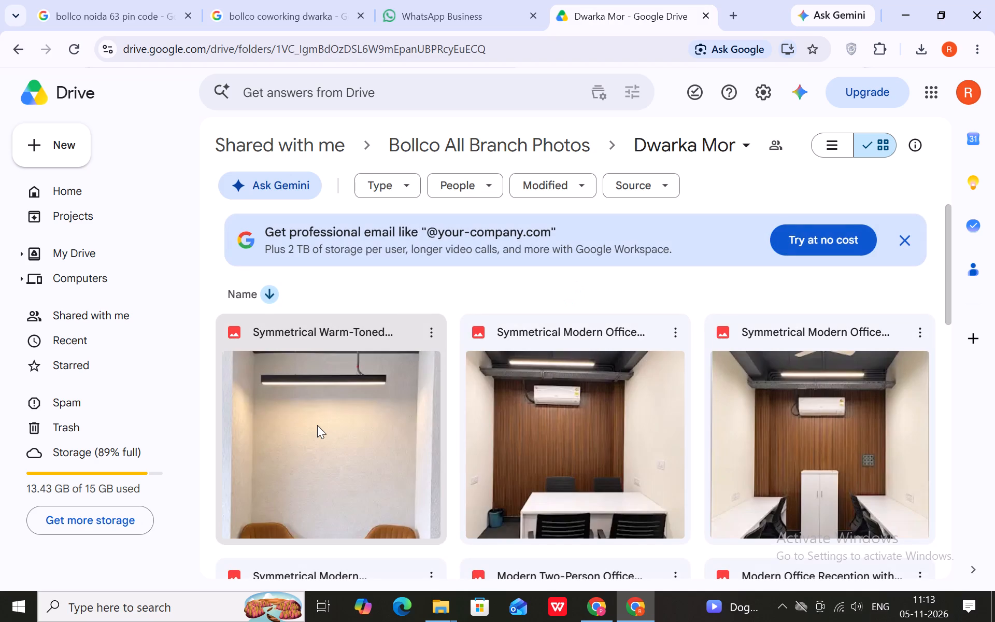
# Look through all the photo thumbnails in the Dwarka Mor folder.
pyautogui.scroll(-7, 317, 425)
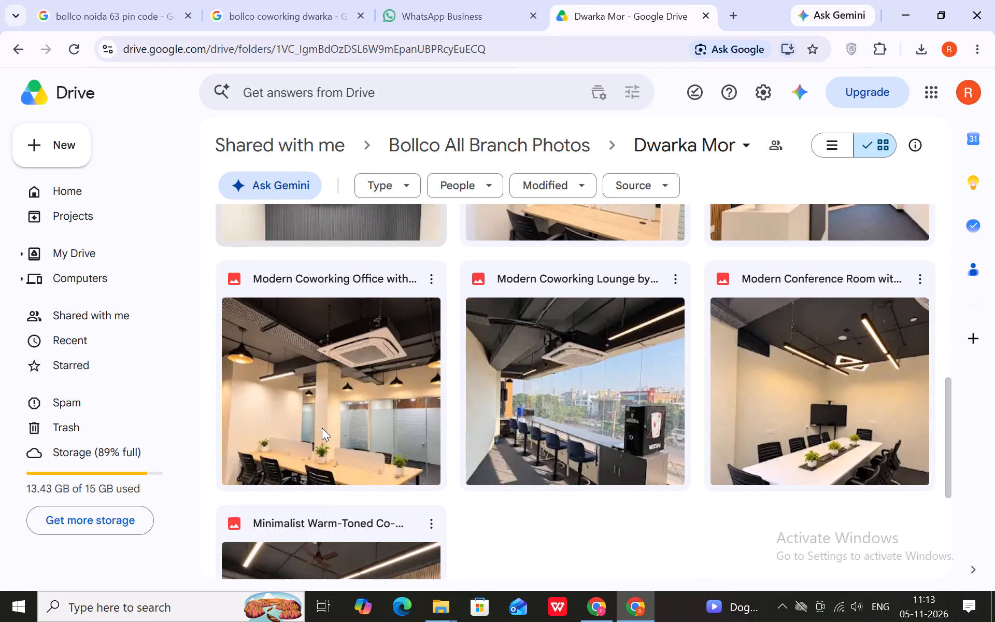
pyautogui.scroll(-2, 322, 428)
pyautogui.scroll(6, 322, 428)
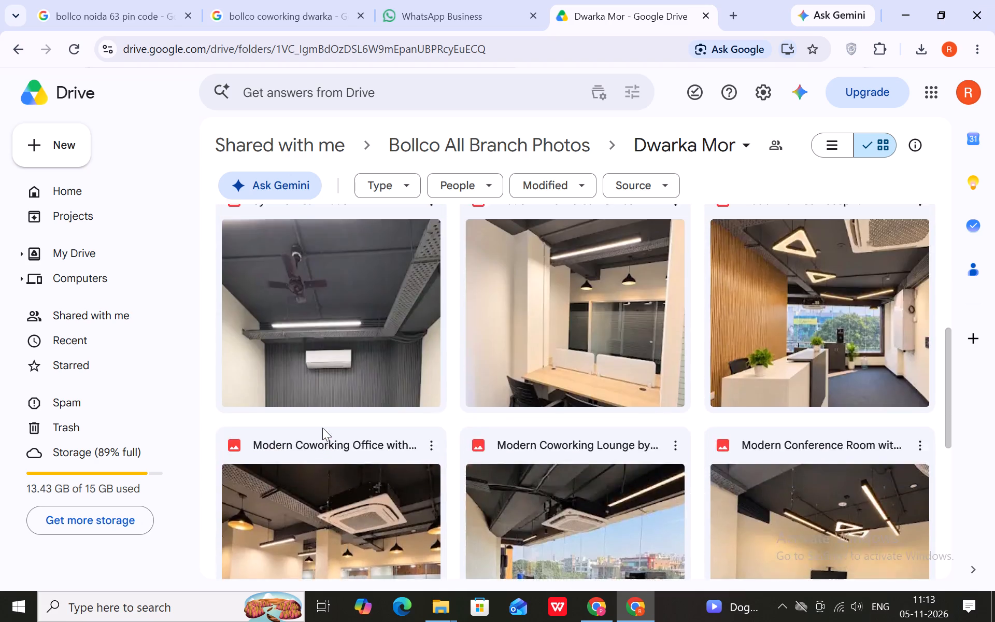
pyautogui.scroll(1, 322, 428)
pyautogui.scroll(-3, 406, 328)
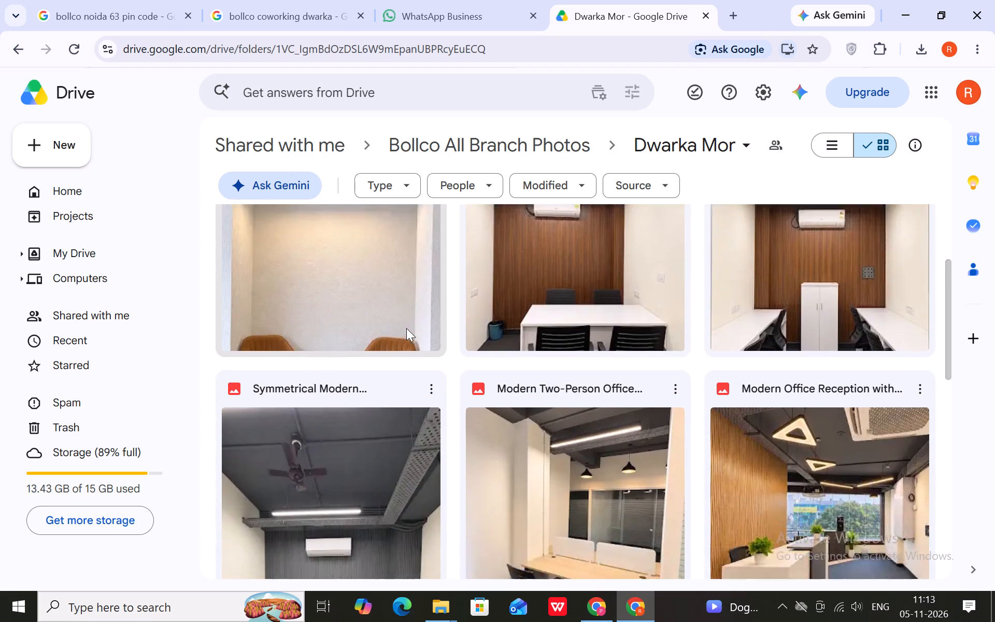
pyautogui.scroll(-4, 406, 328)
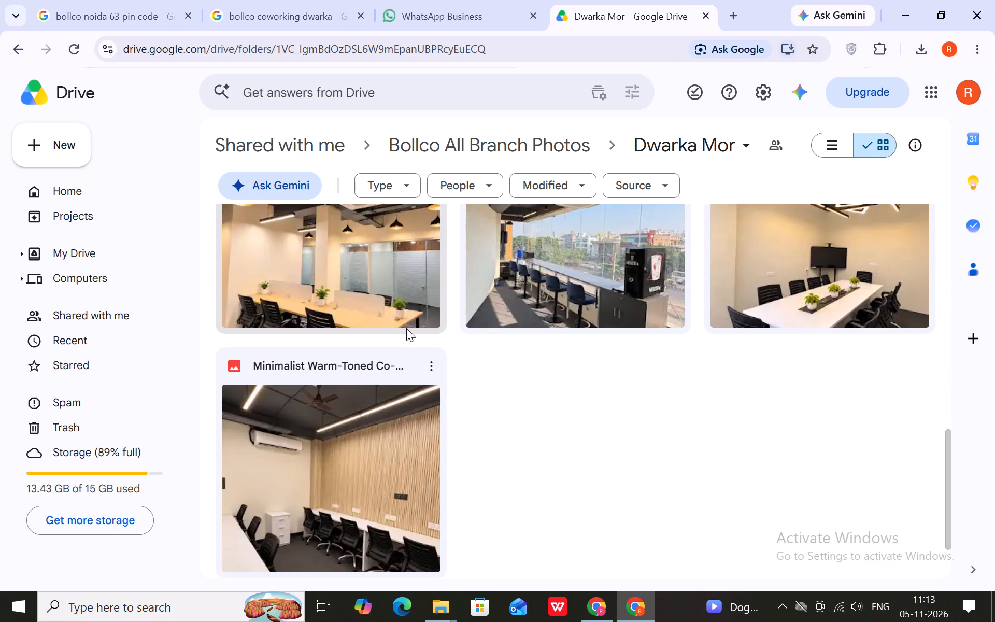
pyautogui.scroll(4, 406, 328)
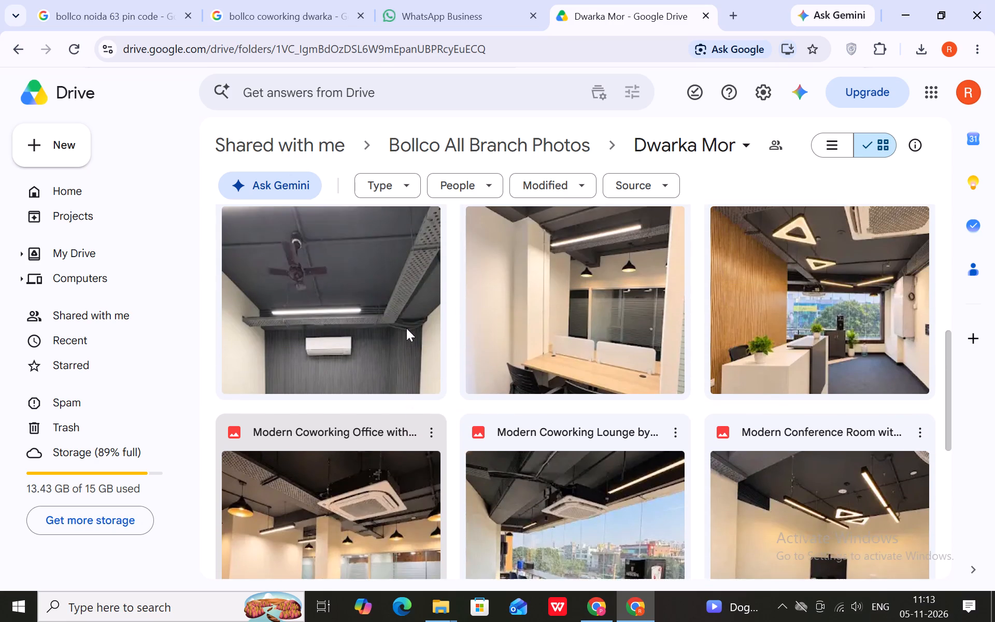
pyautogui.scroll(1, 406, 328)
# Examine the Dwarka Mor photos enlarged, from Symmetrical Modern Conference Room (1).png to Minimalist Warm-Toned Co-Working Office.png.
pyautogui.doubleClick(357, 352)
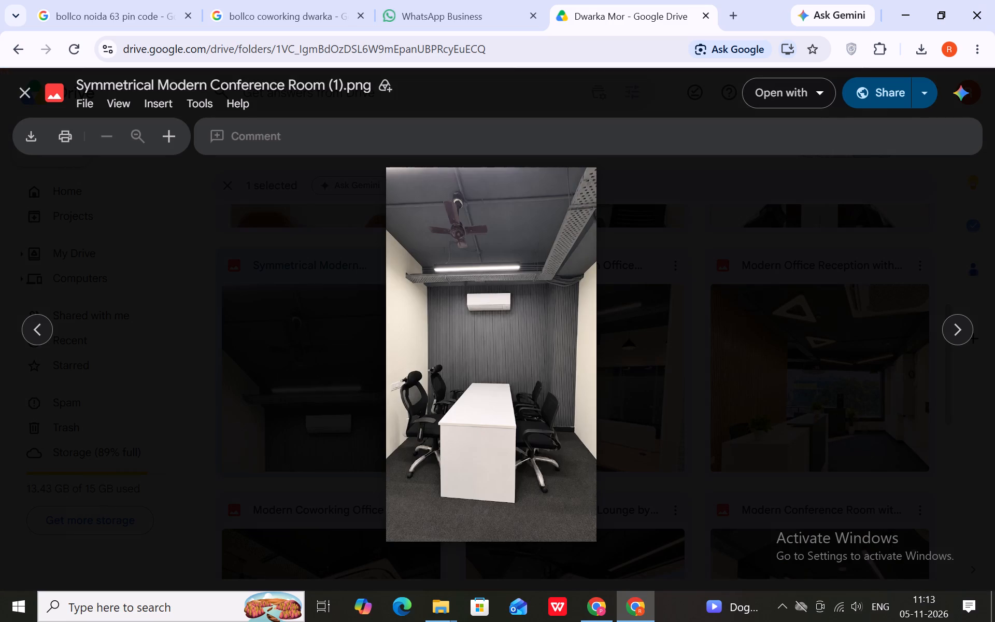
pyautogui.click(951, 337)
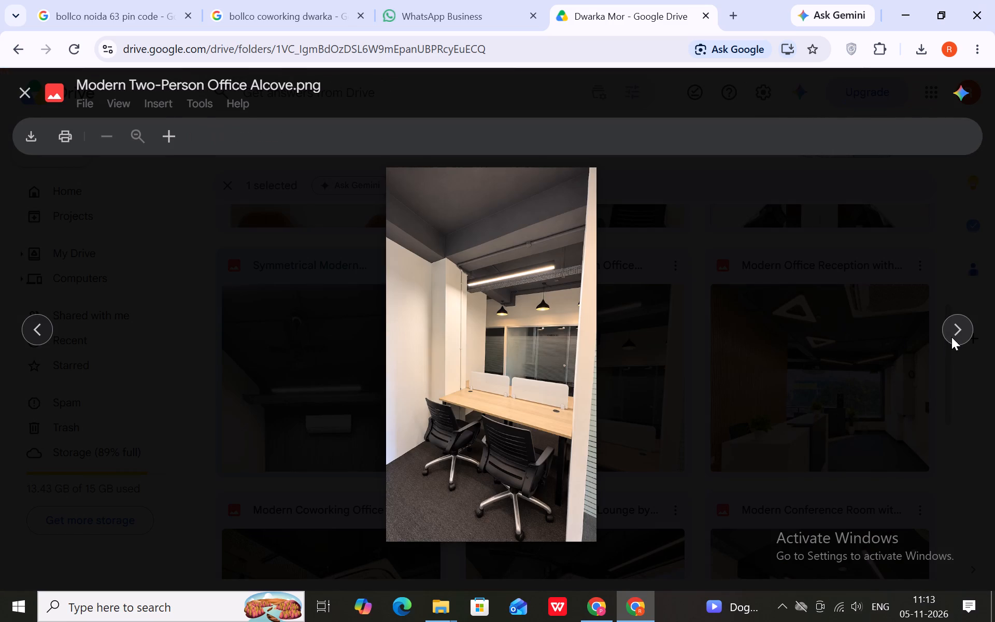
pyautogui.click(951, 337)
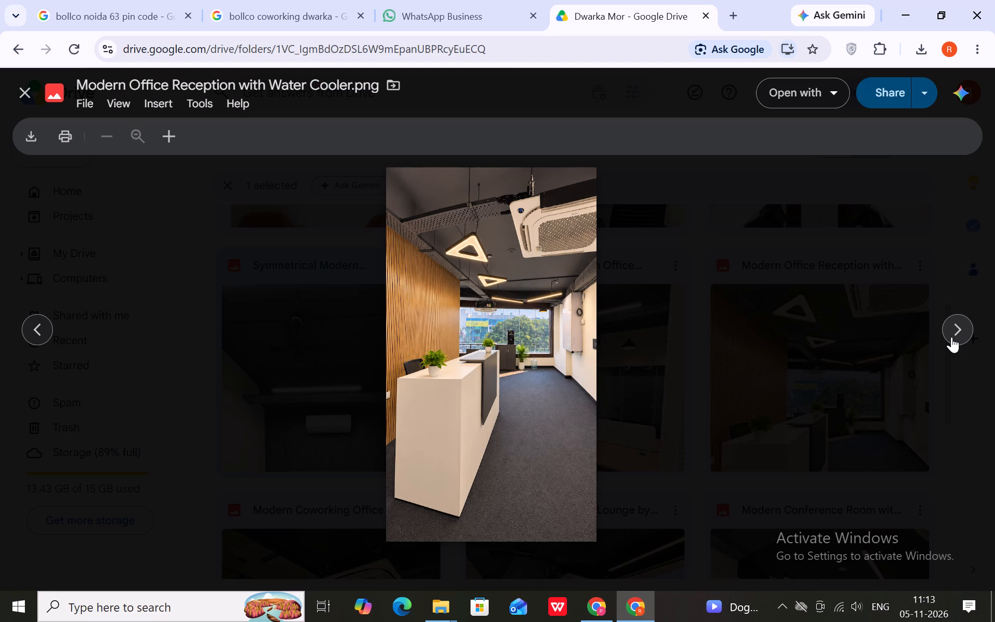
pyautogui.click(951, 337)
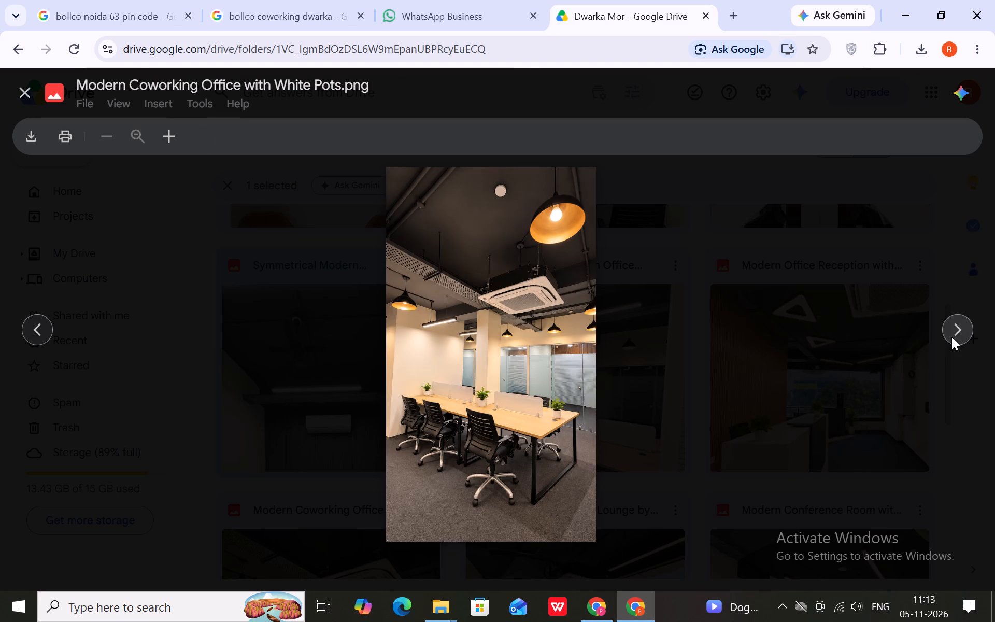
pyautogui.click(951, 337)
pyautogui.click(951, 337)
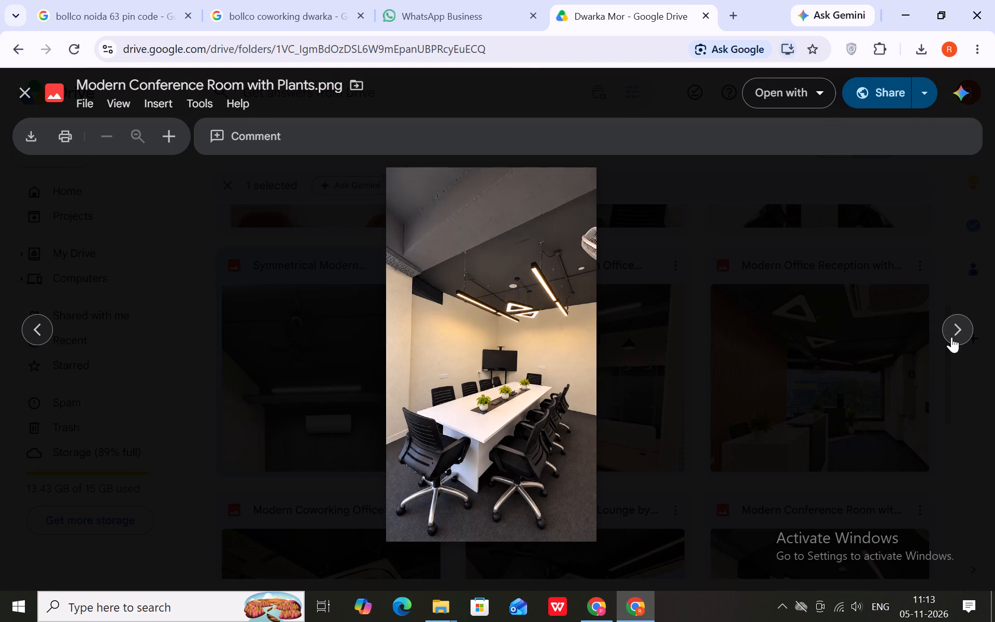
pyautogui.click(951, 337)
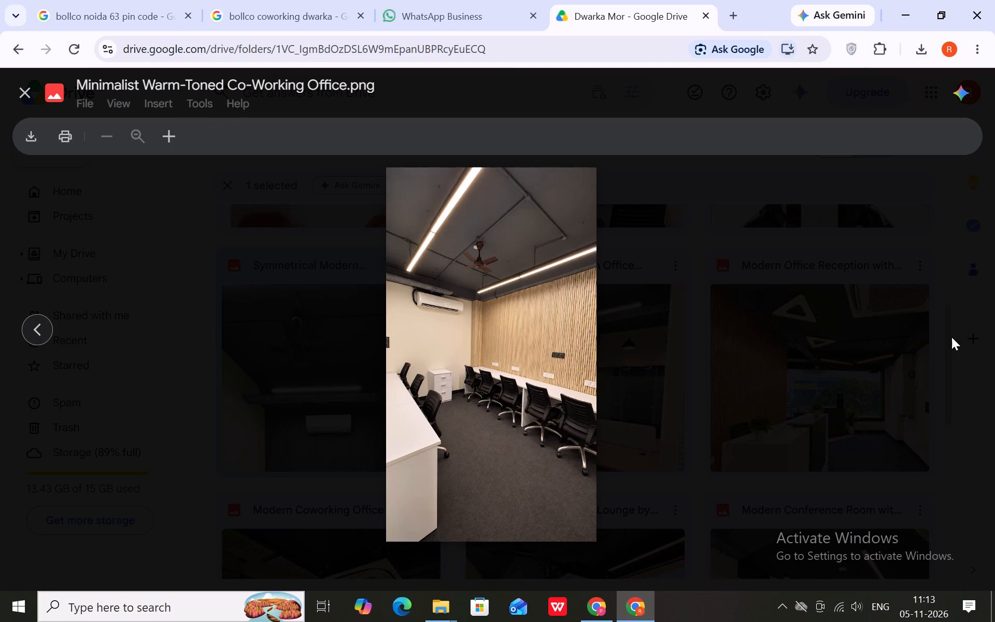
pyautogui.click(951, 337)
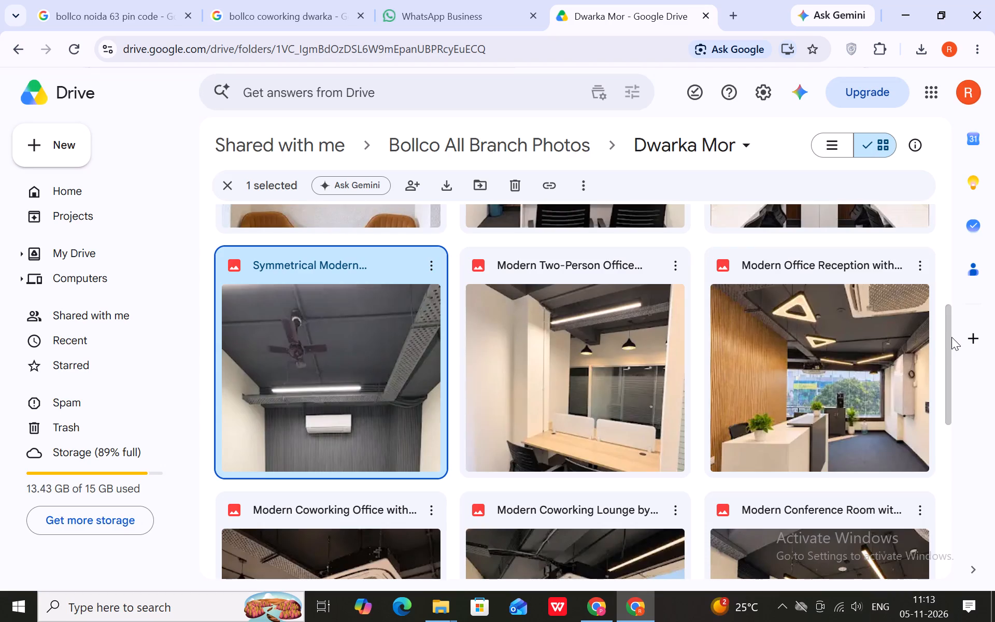
# Examine the folder's first photos enlarged, starting with Symmetrical Warm-Toned Lounge Nook.png.
pyautogui.scroll(5, 620, 365)
pyautogui.click(196, 466)
pyautogui.doubleClick(231, 453)
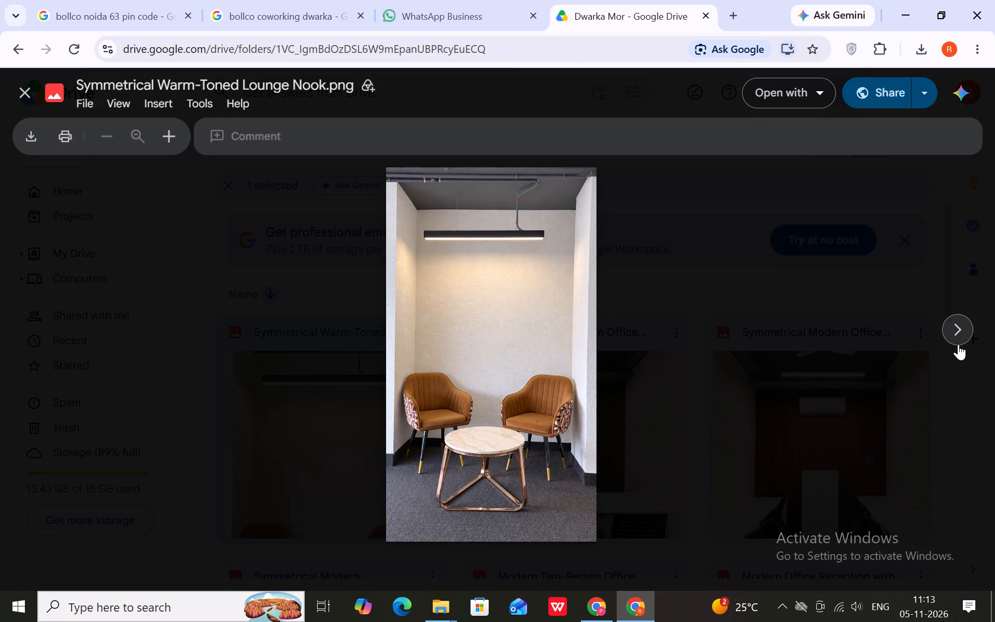
pyautogui.click(959, 338)
pyautogui.doubleClick(959, 338)
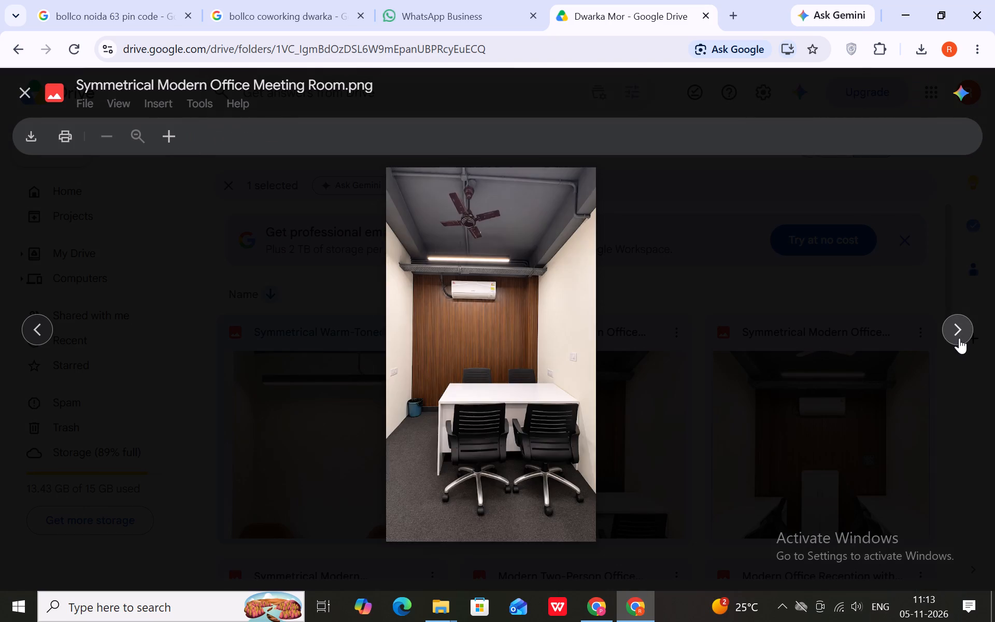
# Return to the Dwarka Mor profile's photos and review which of the existing ones to remove.
pyautogui.click(279, 7)
pyautogui.scroll(-2, 563, 374)
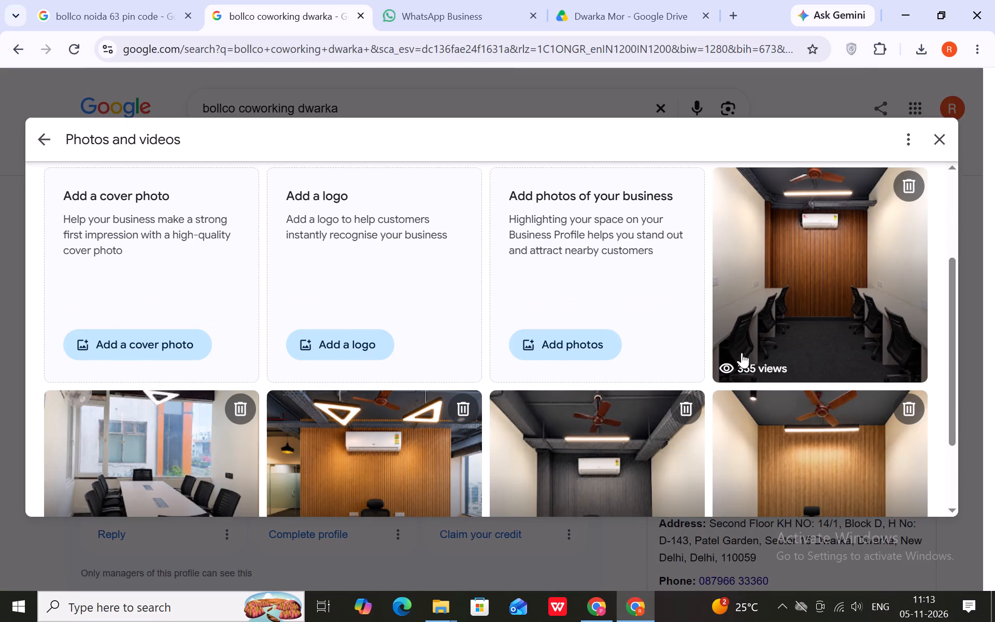
pyautogui.scroll(-3, 746, 432)
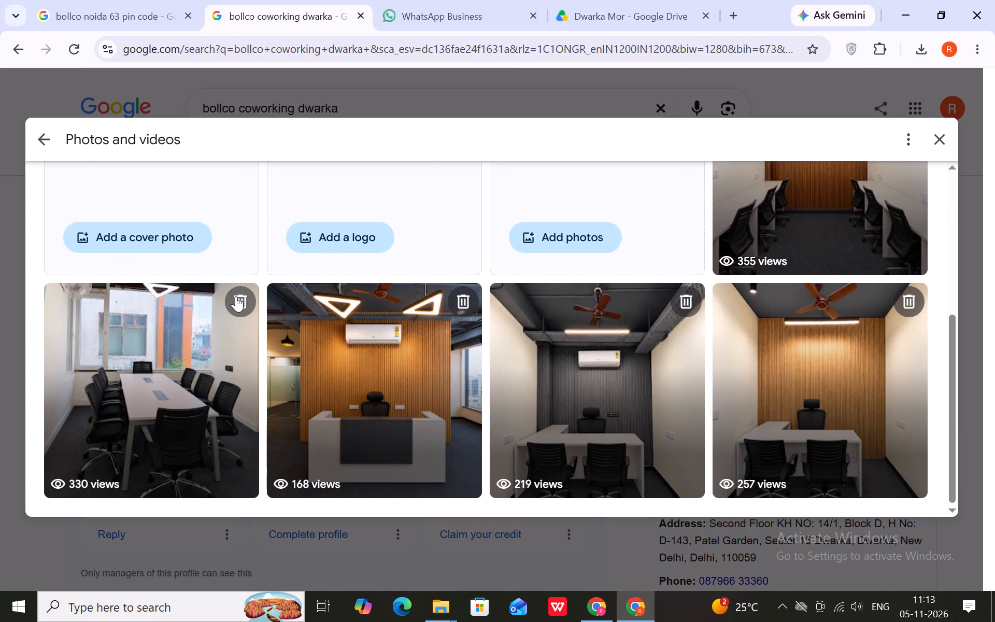
pyautogui.scroll(3, 602, 351)
pyautogui.click(913, 300)
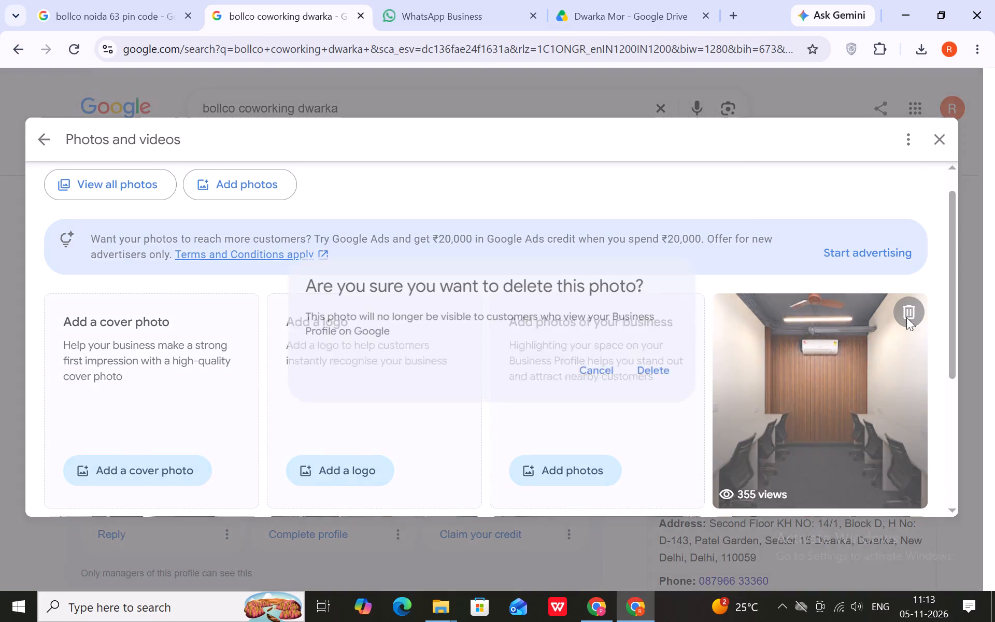
pyautogui.click(612, 371)
# Delete the five remaining photos from the Dwarka Mor profile: three offices, the reception desk and the conference table.
pyautogui.scroll(-5, 619, 386)
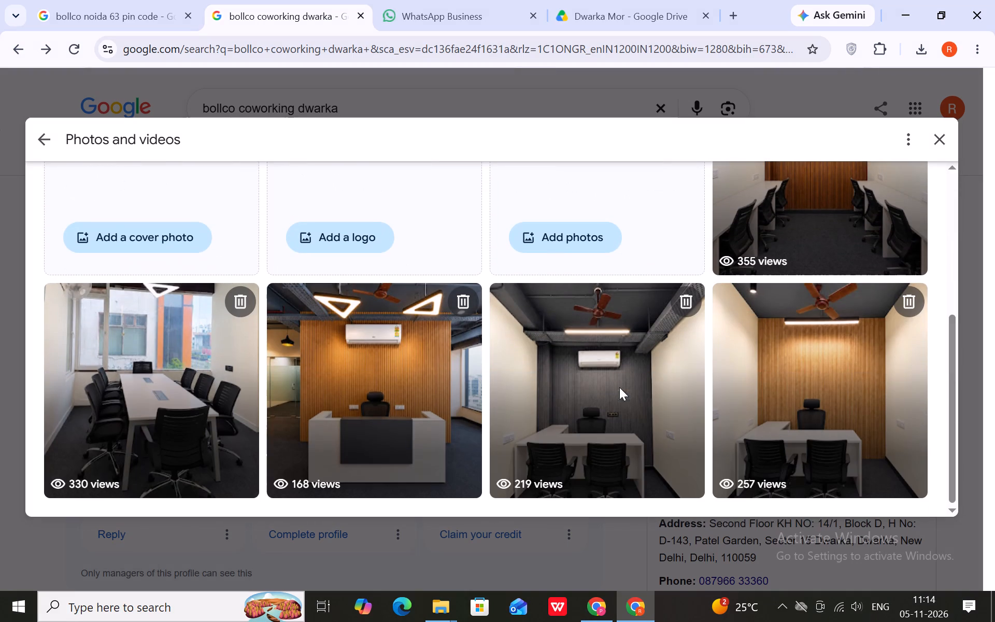
pyautogui.click(904, 298)
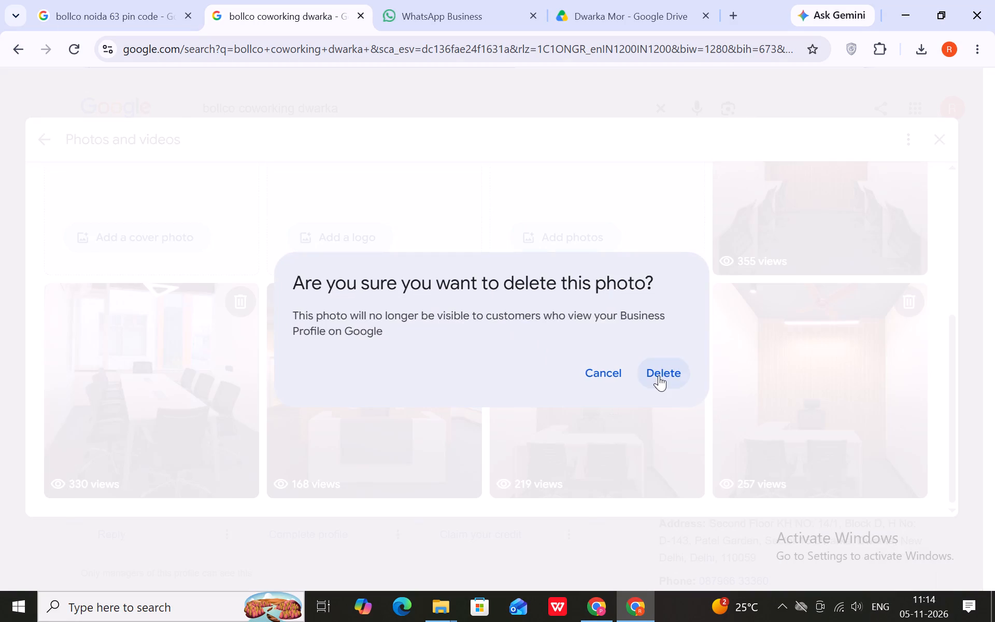
pyautogui.click(660, 379)
pyautogui.click(685, 308)
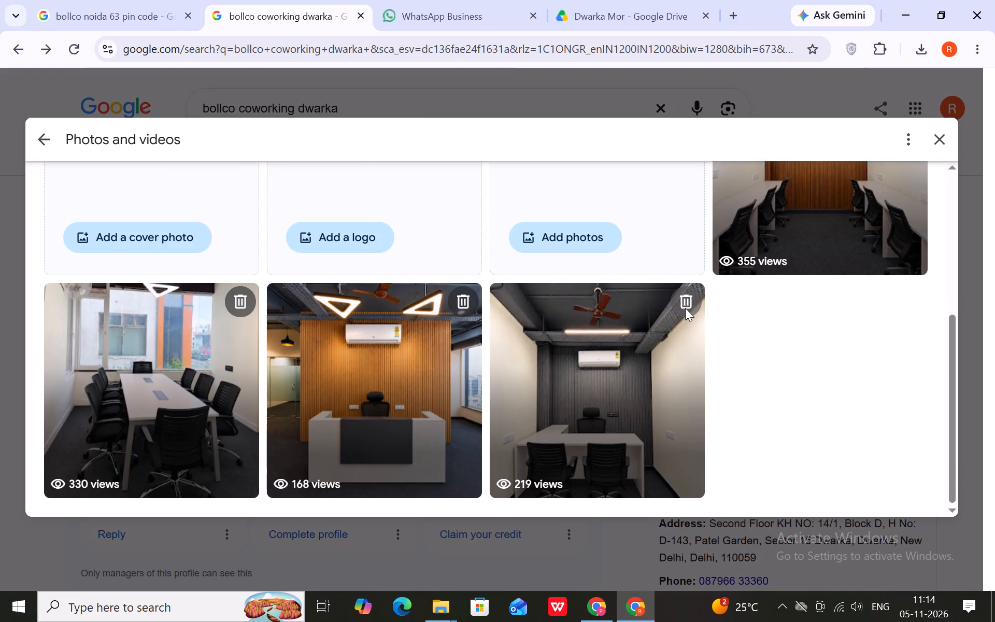
pyautogui.click(648, 387)
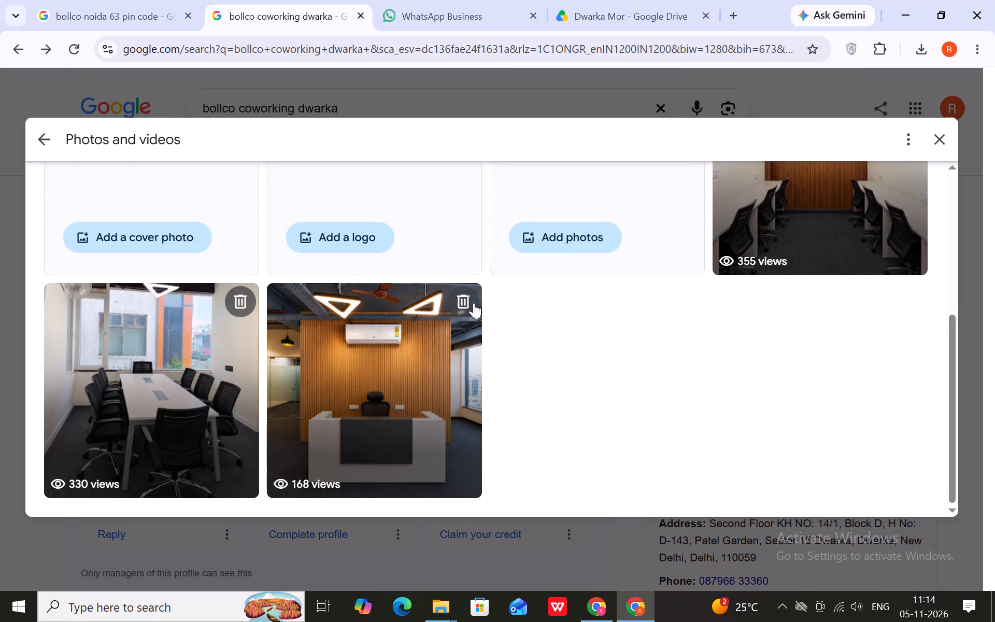
pyautogui.click(472, 293)
pyautogui.click(638, 366)
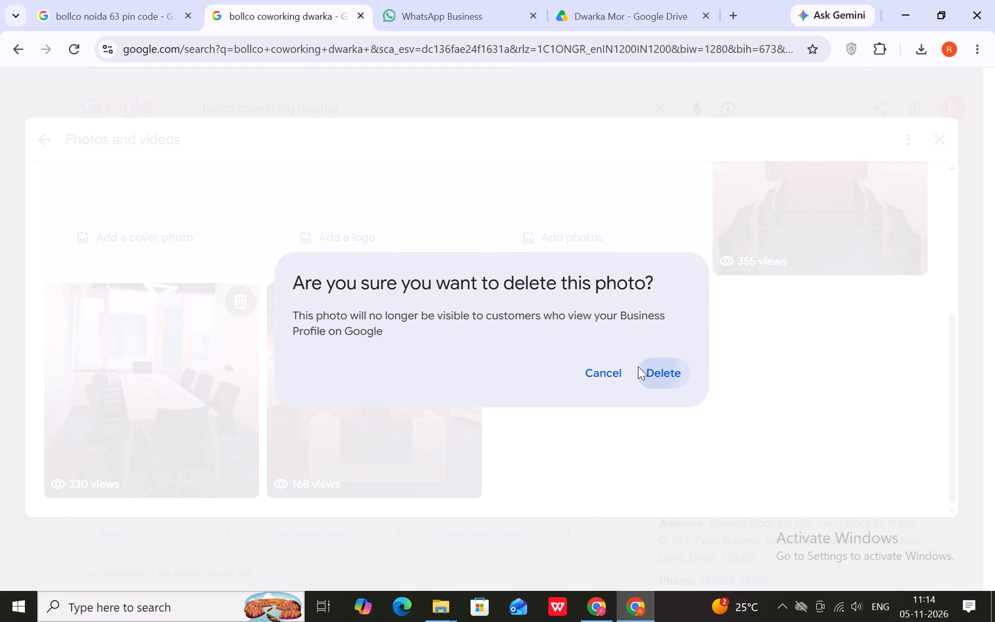
pyautogui.click(246, 304)
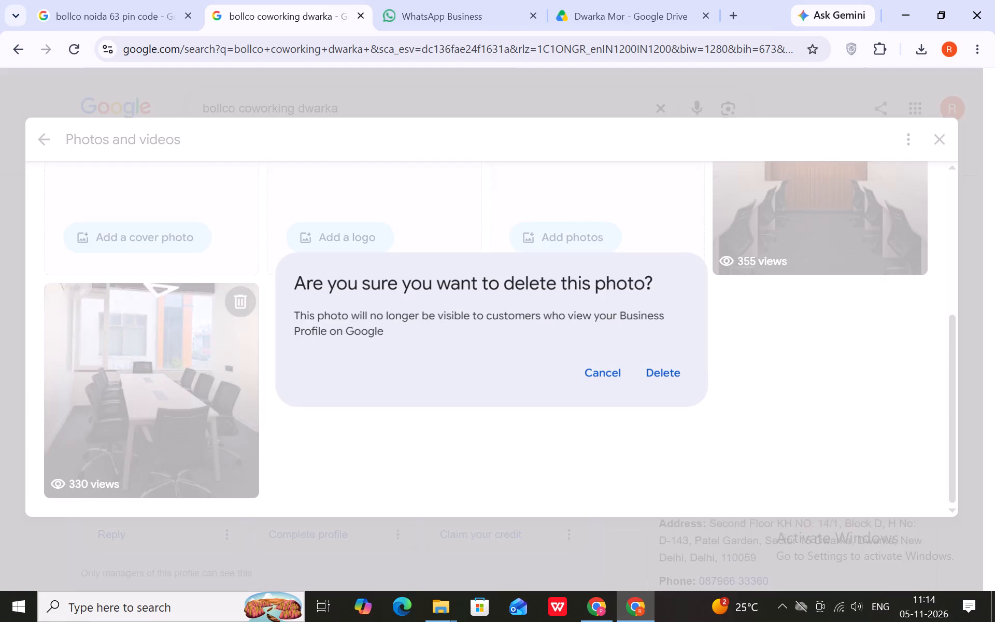
pyautogui.click(666, 367)
pyautogui.scroll(2, 830, 255)
pyautogui.scroll(1, 900, 271)
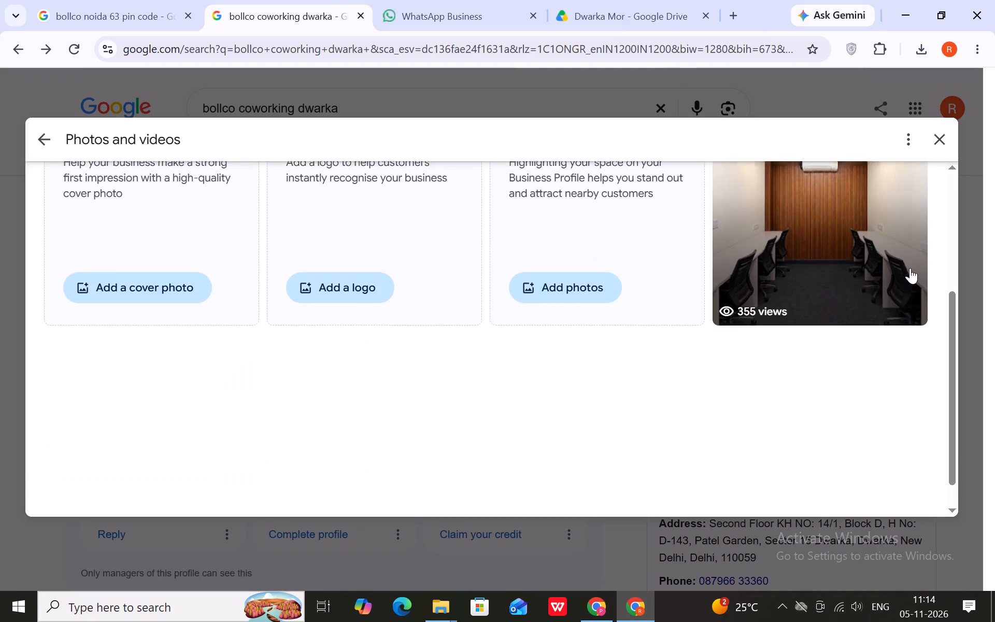
pyautogui.click(920, 177)
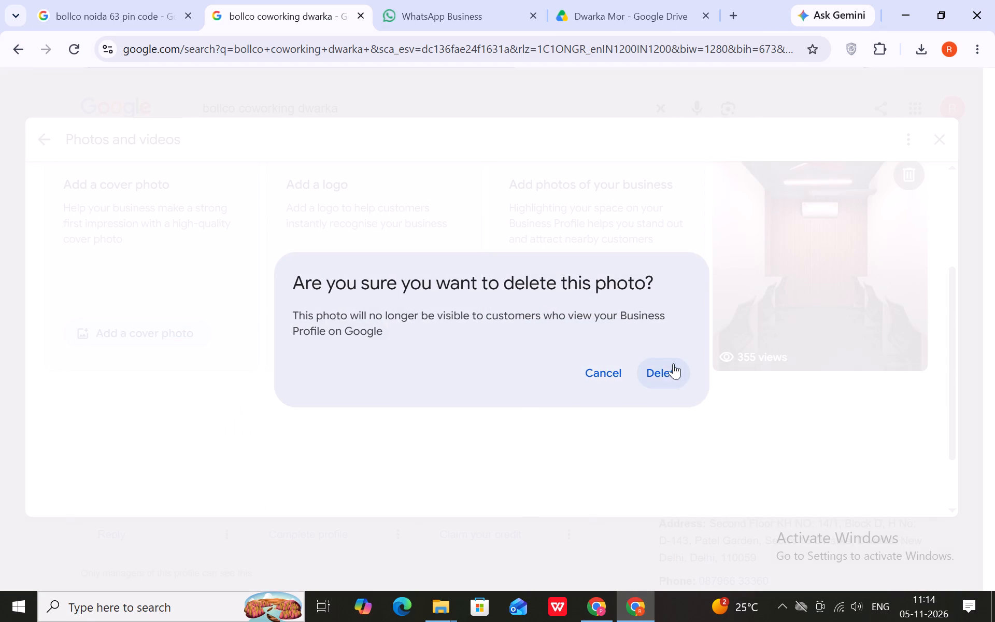
pyautogui.click(661, 368)
# Open adding business photos for the profile, and return to the Dwarka Mor Drive folder, closing the enlarged photo.
pyautogui.click(548, 336)
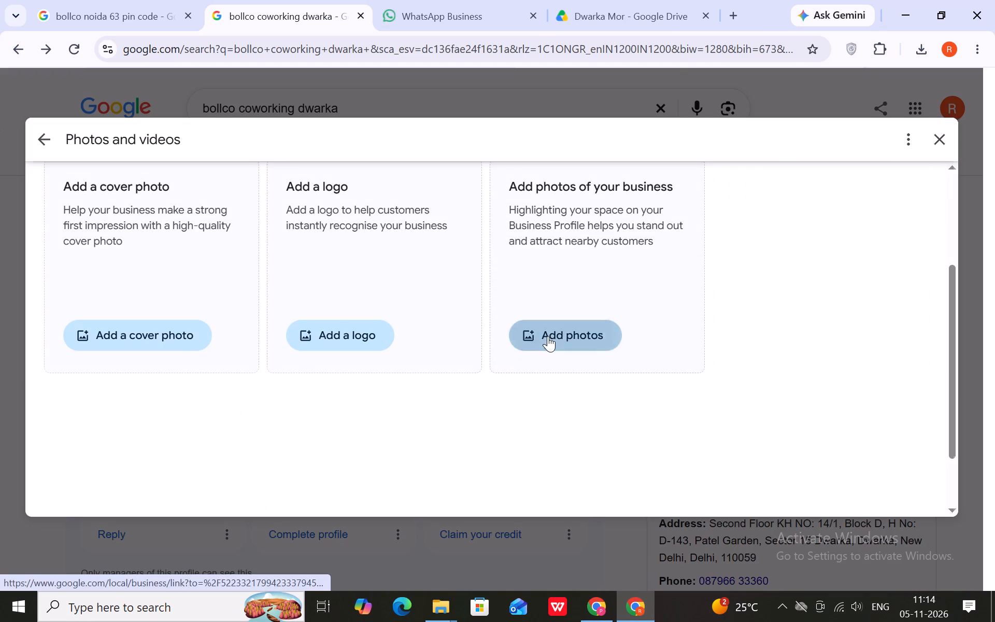
pyautogui.click(574, 9)
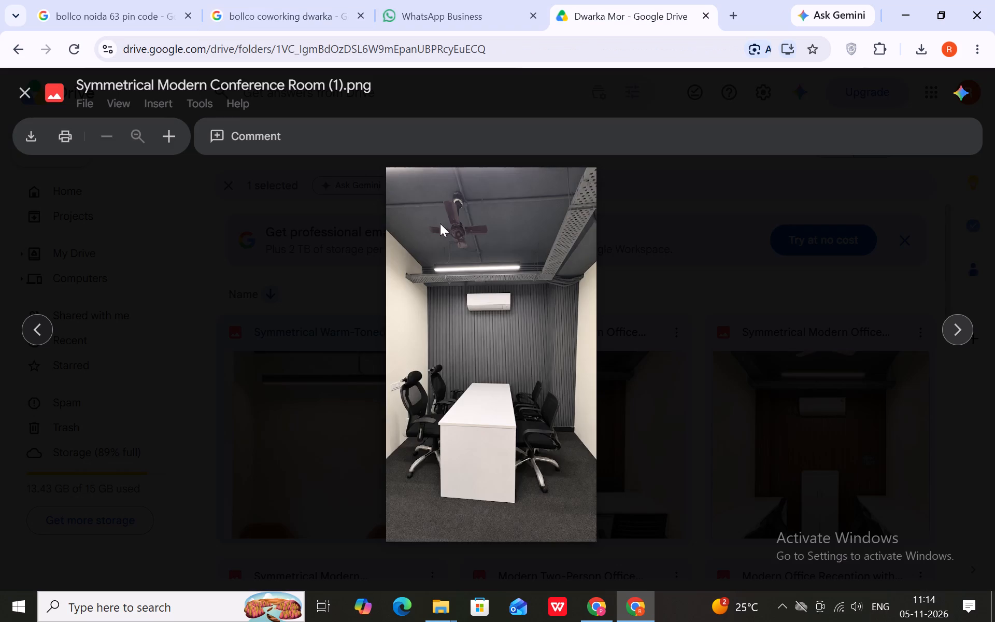
pyautogui.click(22, 87)
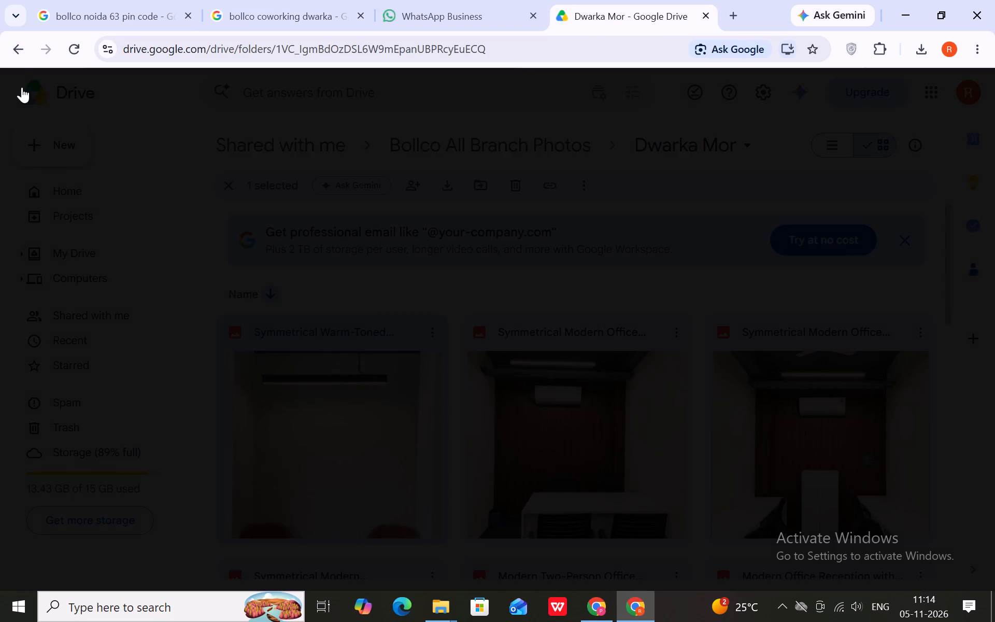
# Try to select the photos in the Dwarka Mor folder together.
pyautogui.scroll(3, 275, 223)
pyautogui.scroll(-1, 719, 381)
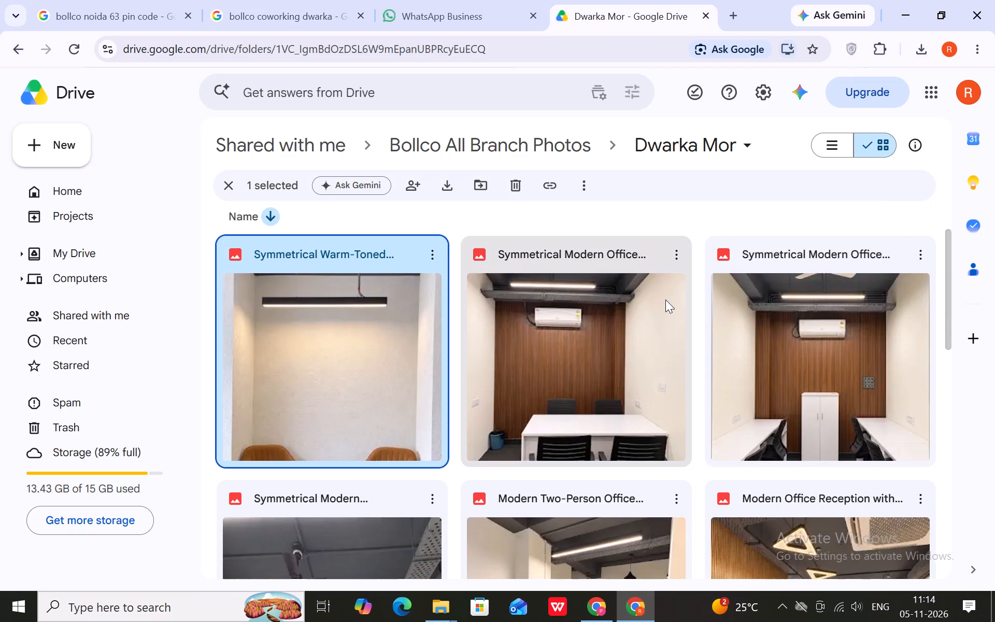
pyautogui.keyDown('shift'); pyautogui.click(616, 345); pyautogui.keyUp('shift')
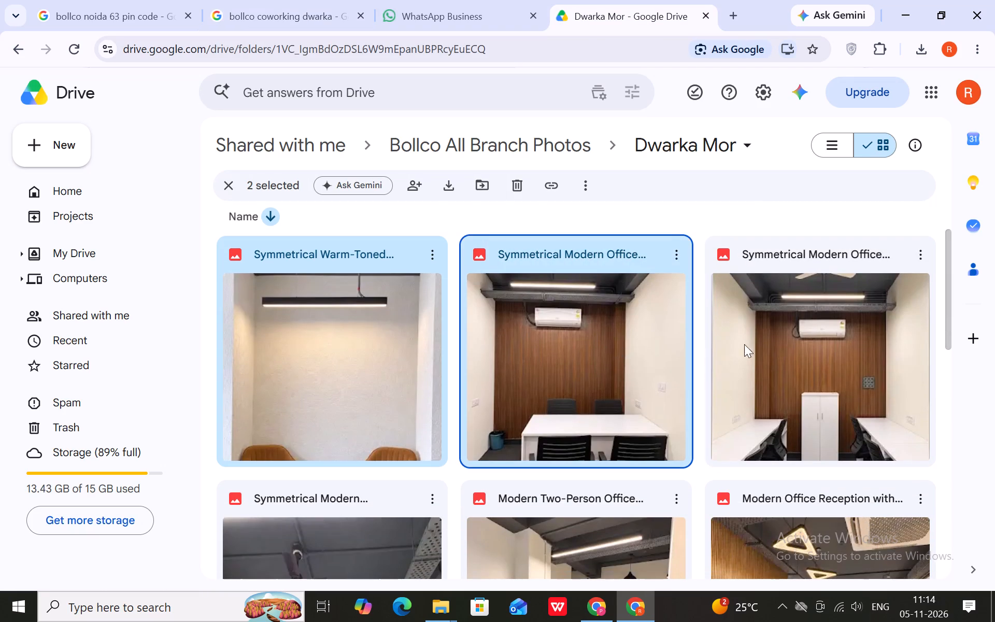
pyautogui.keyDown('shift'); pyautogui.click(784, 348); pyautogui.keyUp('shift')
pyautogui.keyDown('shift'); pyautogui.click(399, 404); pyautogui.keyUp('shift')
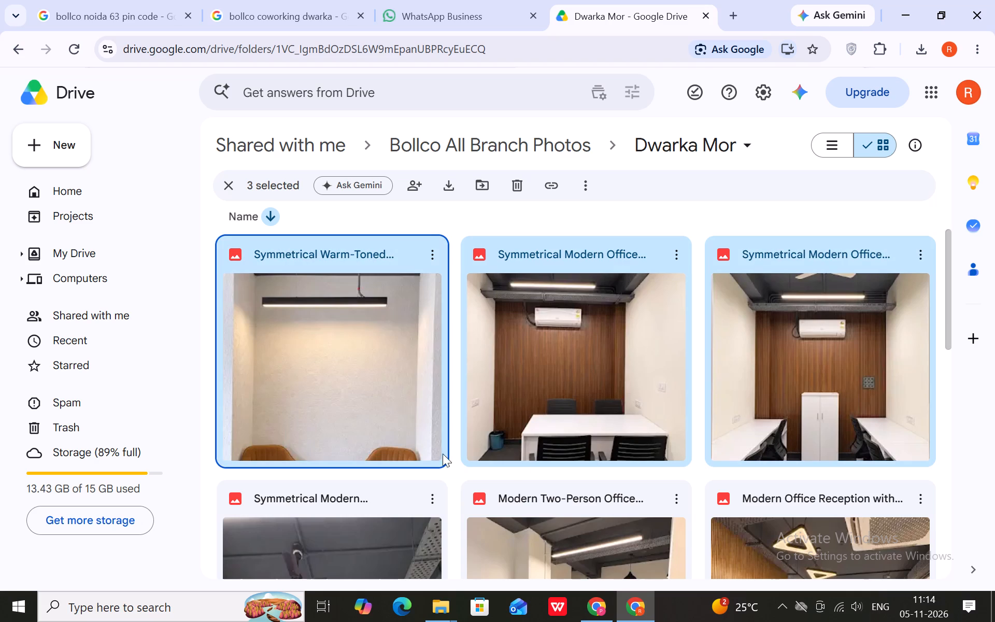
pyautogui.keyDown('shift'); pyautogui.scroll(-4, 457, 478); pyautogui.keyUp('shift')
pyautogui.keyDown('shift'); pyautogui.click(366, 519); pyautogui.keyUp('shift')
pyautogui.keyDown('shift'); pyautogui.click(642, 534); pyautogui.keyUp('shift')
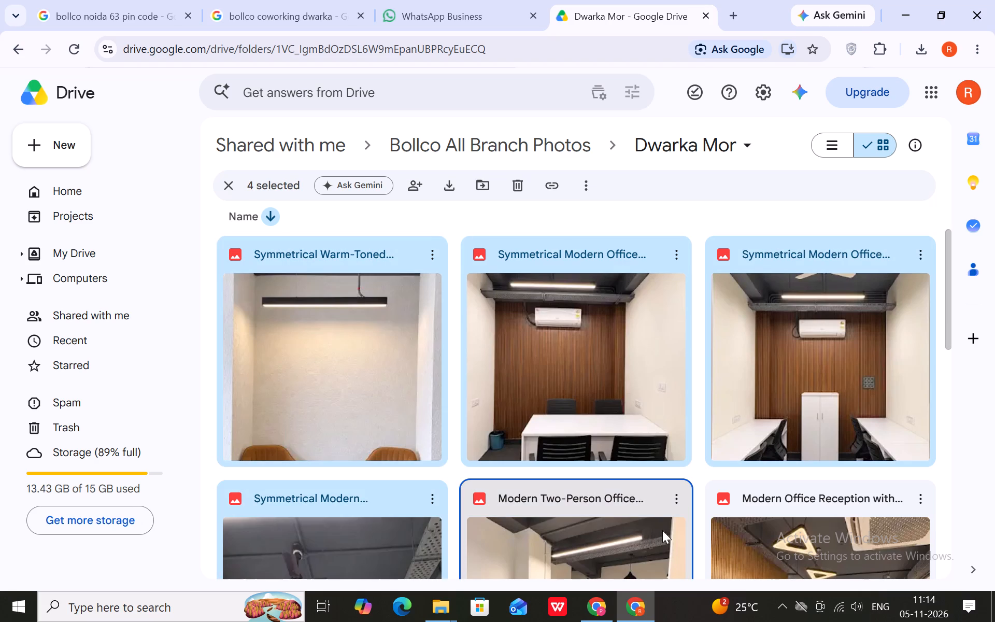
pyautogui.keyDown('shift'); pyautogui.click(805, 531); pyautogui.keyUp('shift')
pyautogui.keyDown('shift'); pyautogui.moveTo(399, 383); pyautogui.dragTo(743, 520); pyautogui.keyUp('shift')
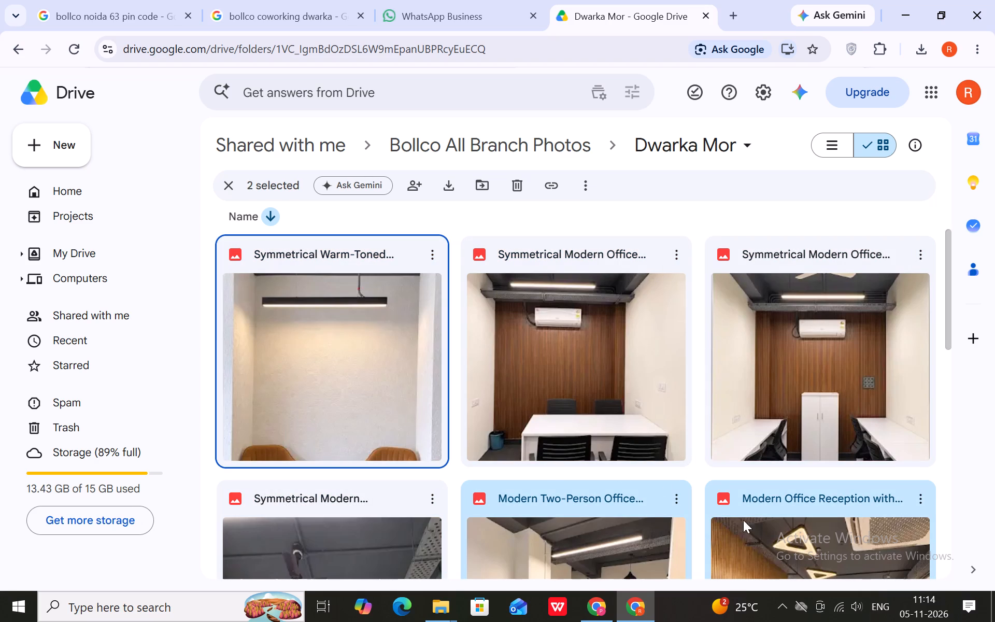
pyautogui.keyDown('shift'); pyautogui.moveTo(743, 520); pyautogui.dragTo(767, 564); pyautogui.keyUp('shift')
# Download Symmetrical Warm-Toned Lounge Nook.png, Symmetrical Modern Office Meeting Room.png and Symmetrical Modern Office Interior.png from the Dwarka Mor folder.
pyautogui.click(431, 256)
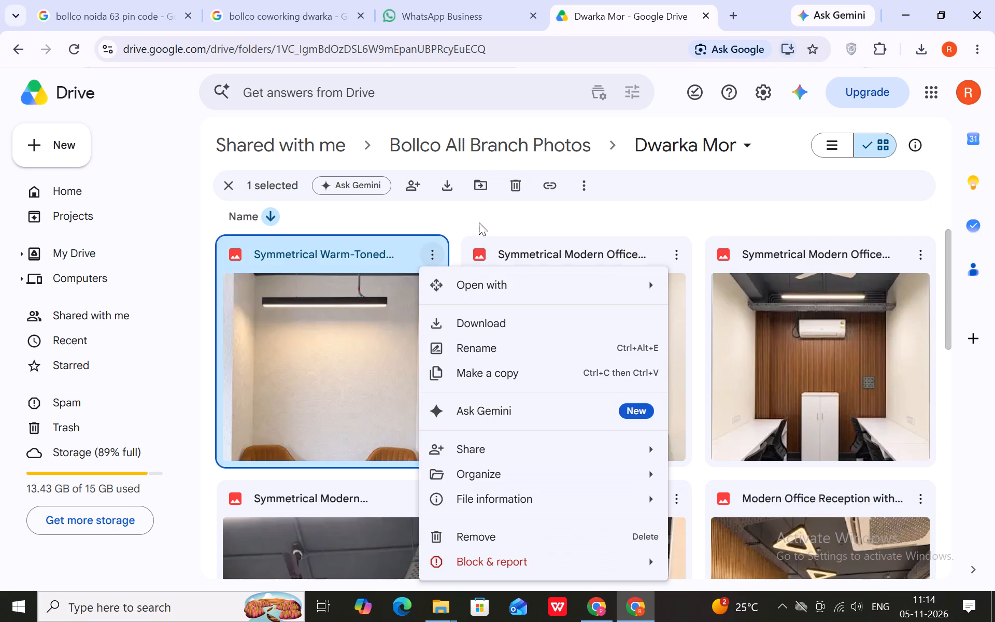
pyautogui.click(480, 323)
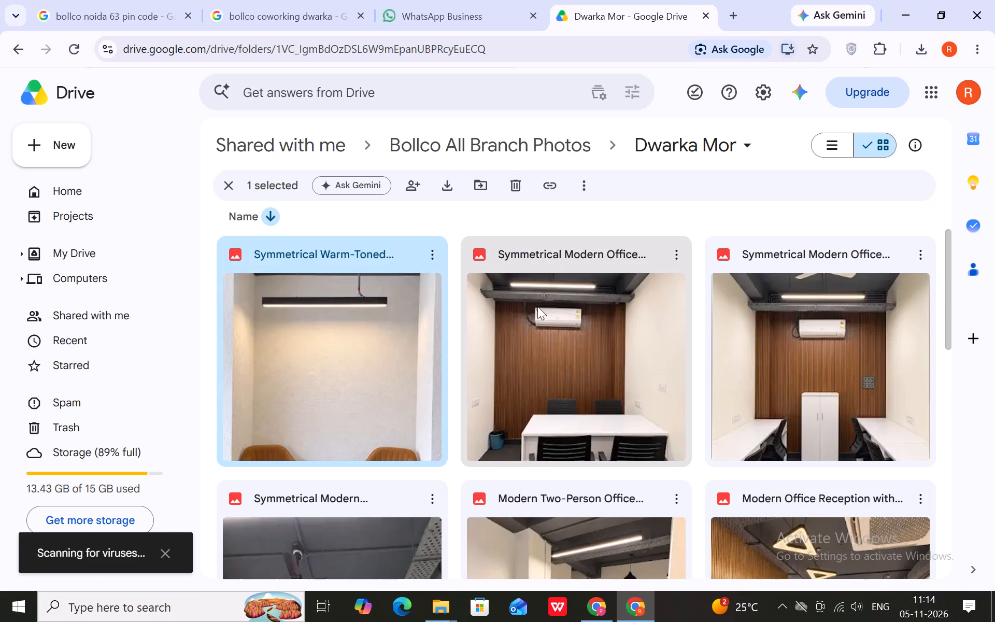
pyautogui.click(674, 257)
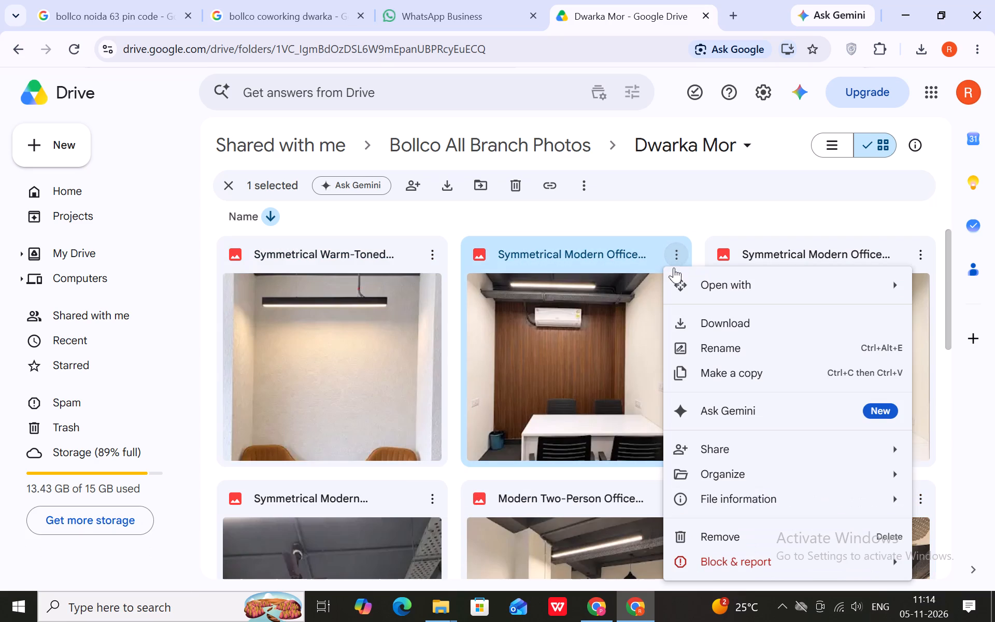
pyautogui.click(691, 323)
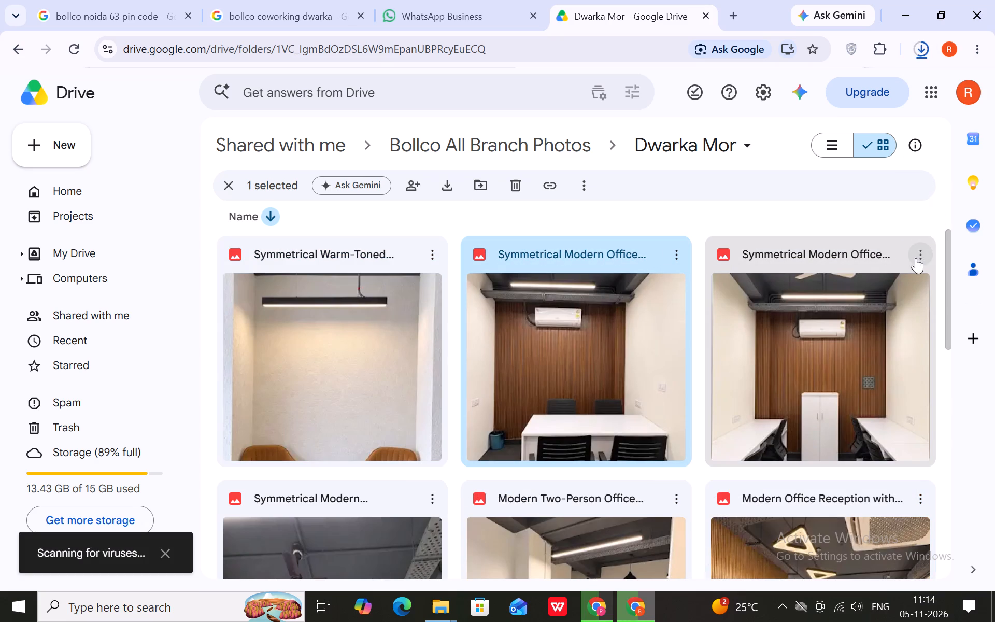
pyautogui.click(916, 258)
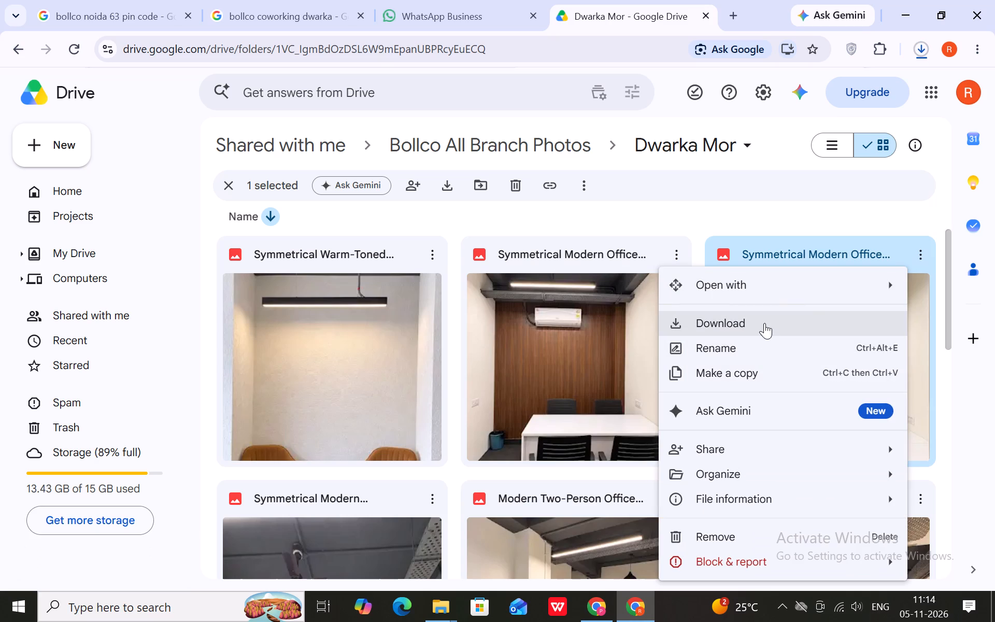
pyautogui.click(764, 323)
# Download Symmetrical Modern Conference Room (1).png, Modern Two-Person Office Alcove.png and Modern Office Reception with Water Cooler.png.
pyautogui.scroll(-3, 580, 377)
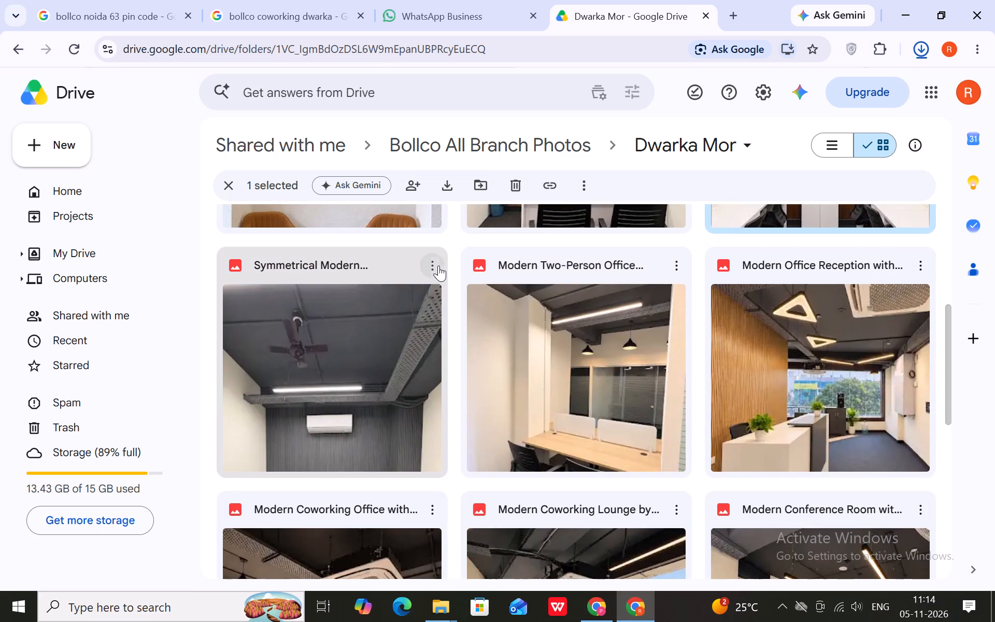
pyautogui.click(438, 265)
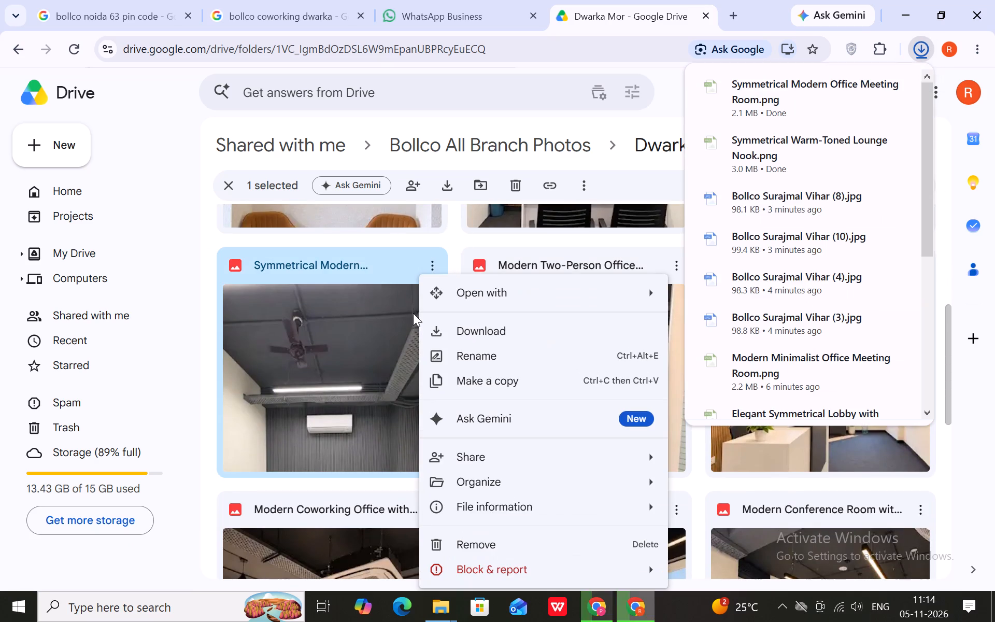
pyautogui.click(443, 330)
pyautogui.click(672, 269)
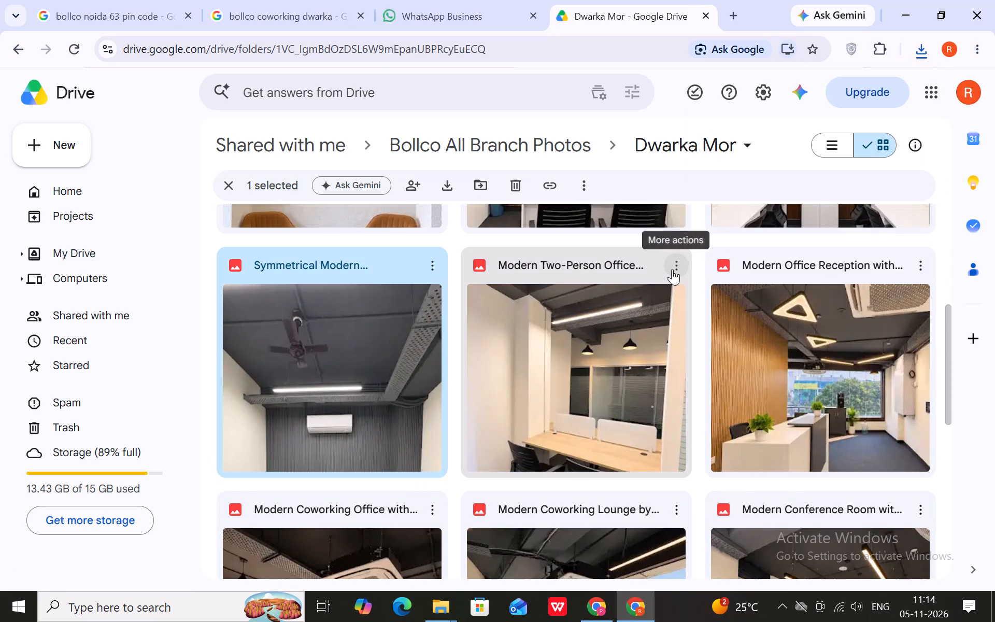
pyautogui.click(690, 336)
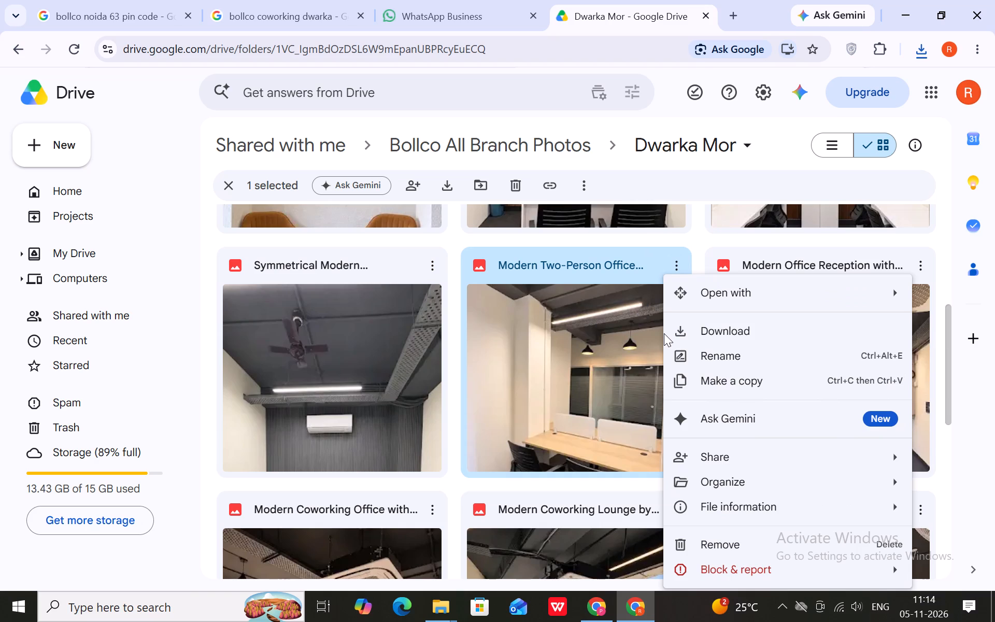
pyautogui.click(916, 268)
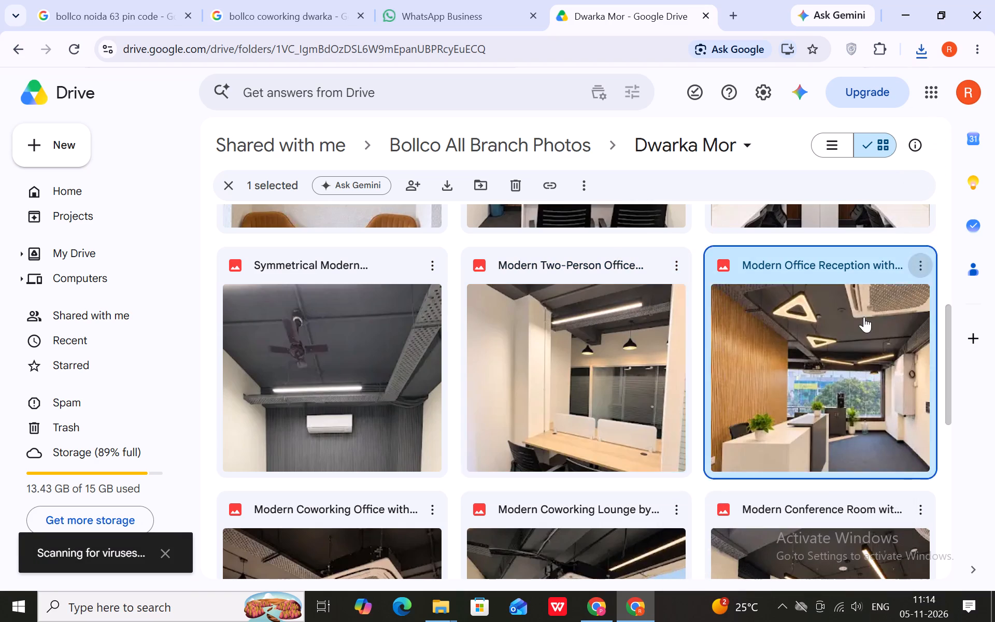
pyautogui.click(709, 329)
# Download the Modern Coworking Office, Modern Coworking Lounge and Modern Conference Room photos from the folder.
pyautogui.scroll(-3, 498, 397)
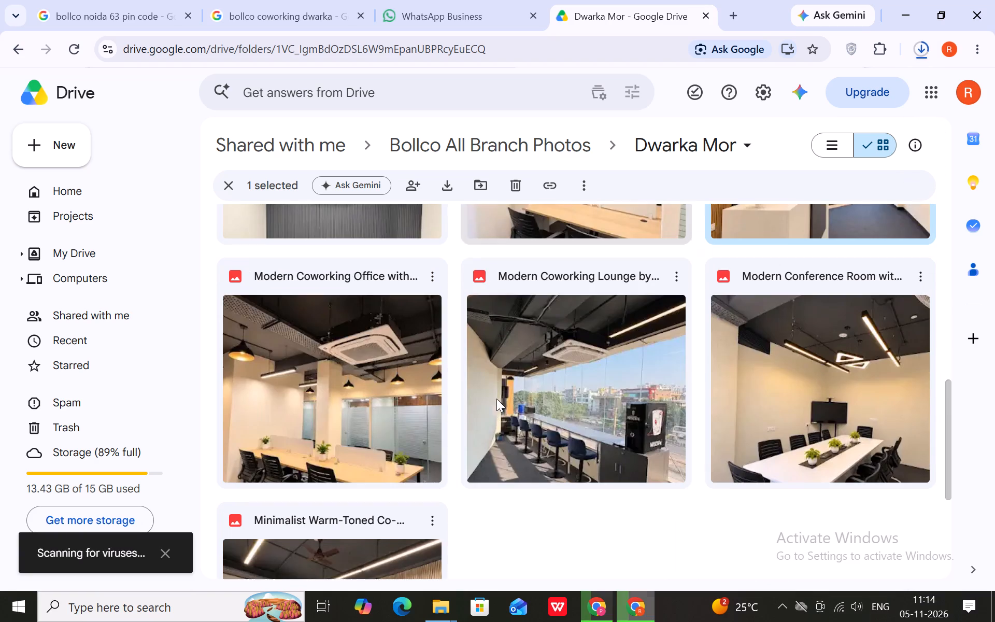
pyautogui.click(434, 279)
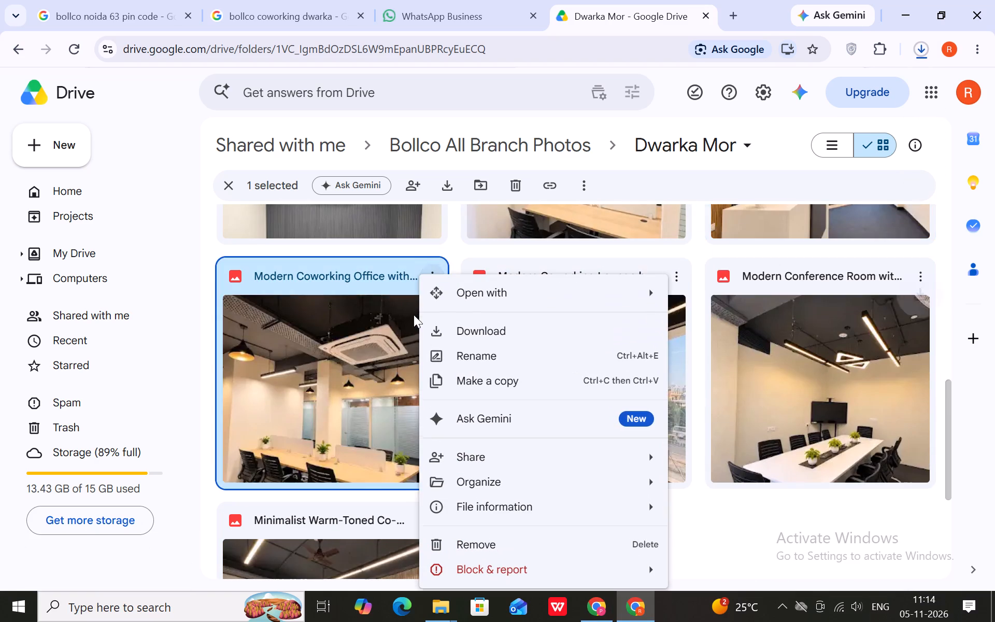
pyautogui.click(471, 333)
pyautogui.click(676, 274)
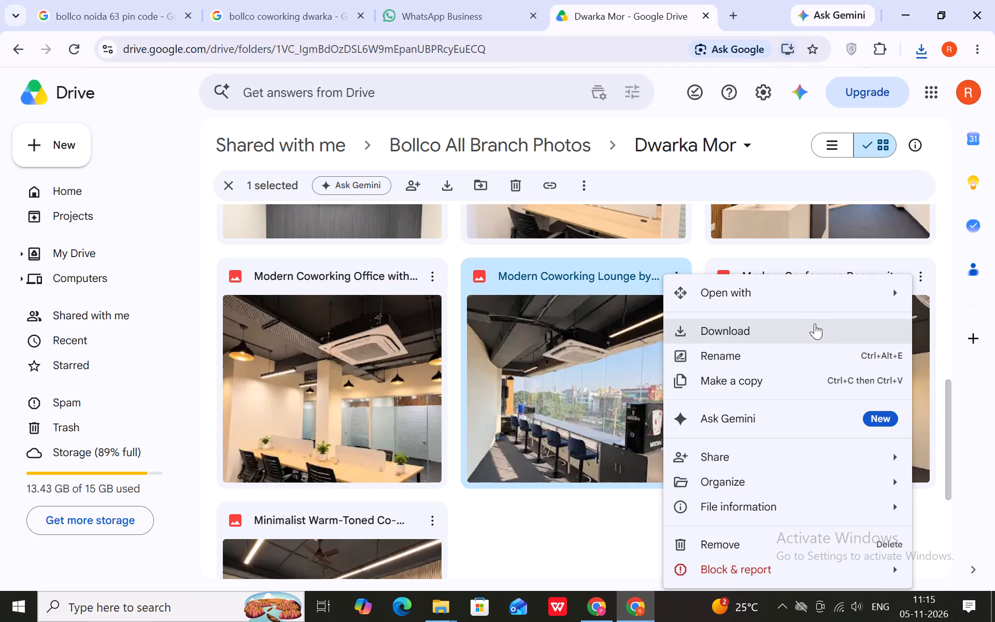
pyautogui.click(816, 326)
pyautogui.click(913, 273)
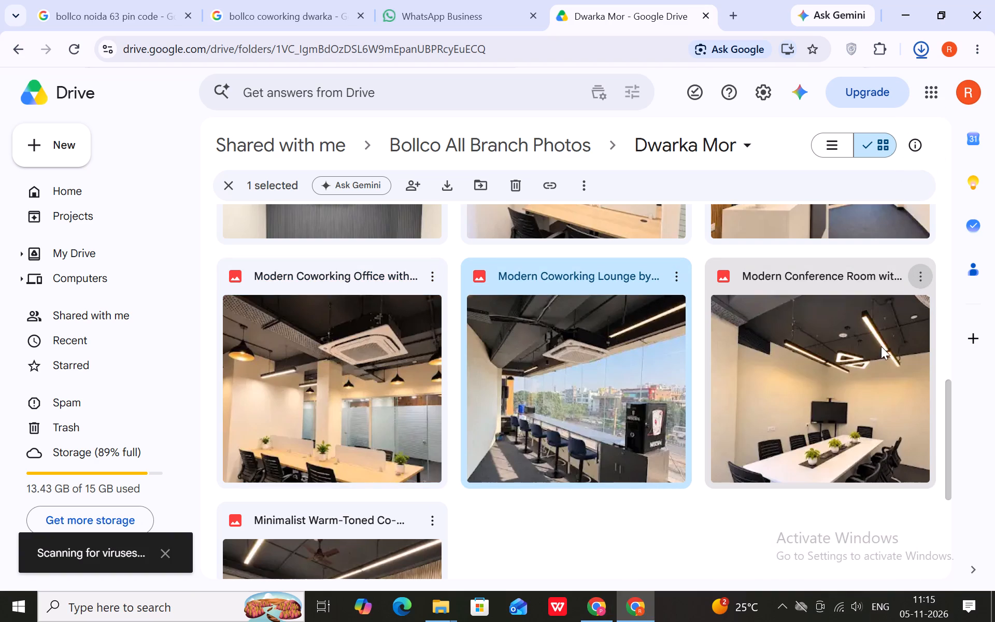
pyautogui.moveTo(748, 334); pyautogui.dragTo(746, 333)
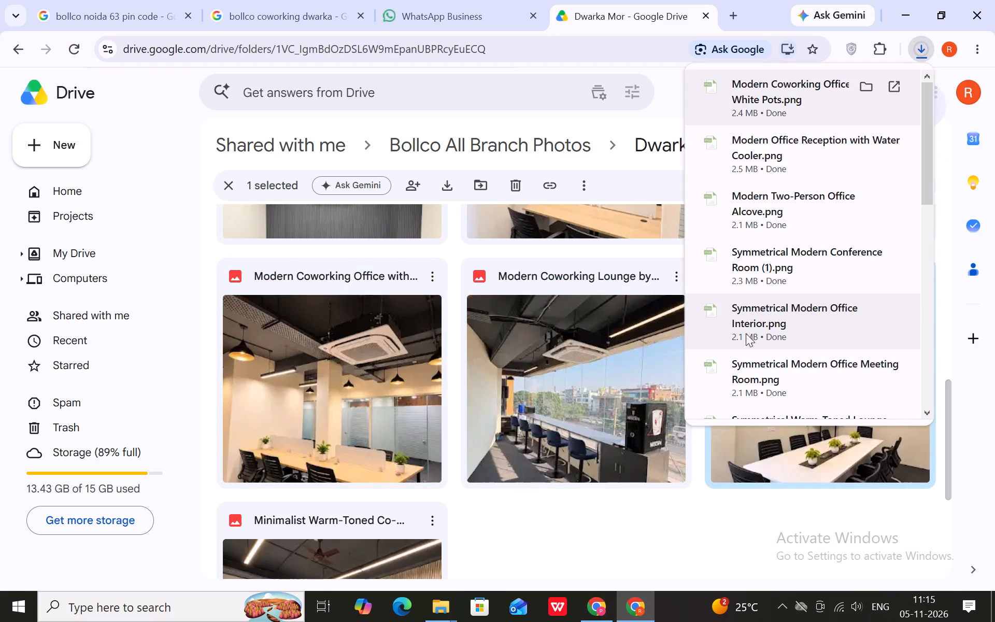
pyautogui.moveTo(746, 333); pyautogui.dragTo(726, 344)
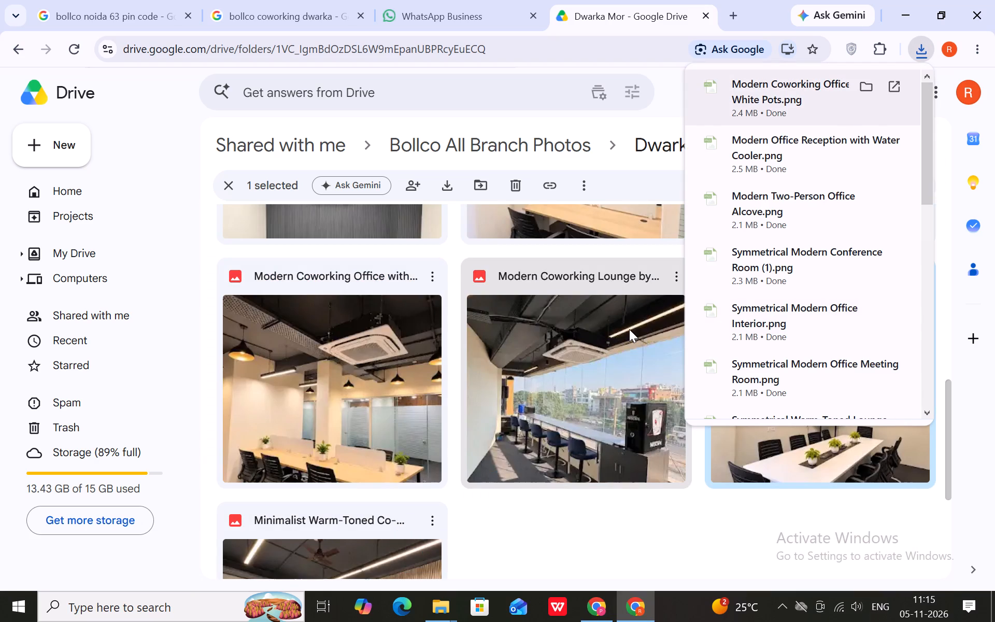
pyautogui.click(629, 329)
pyautogui.click(921, 274)
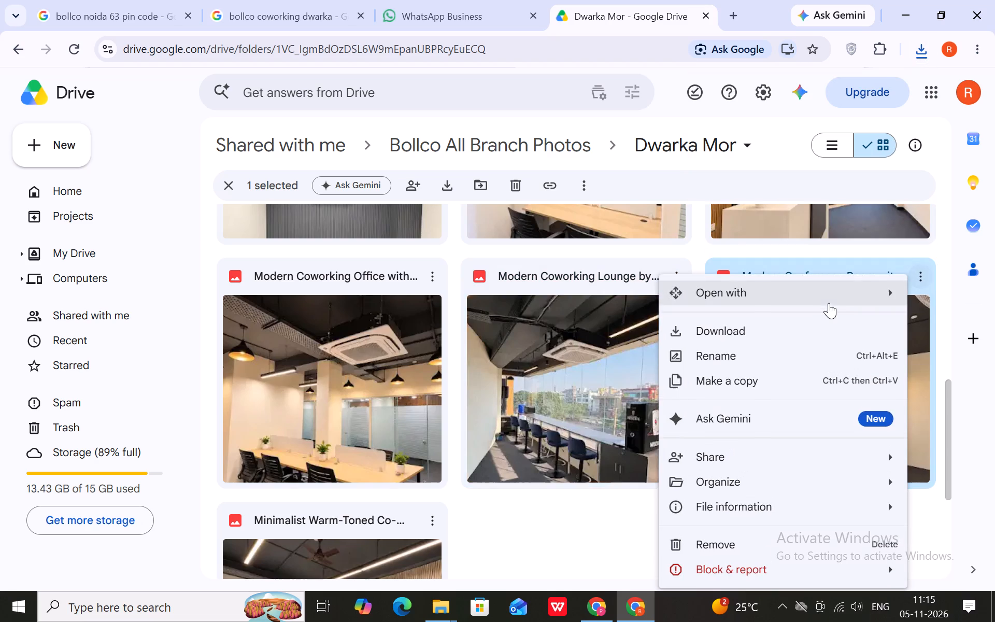
pyautogui.click(777, 329)
# Download the Minimalist Warm-Toned Co-Working Office photo from the Dwarka Mor folder.
pyautogui.scroll(-4, 619, 406)
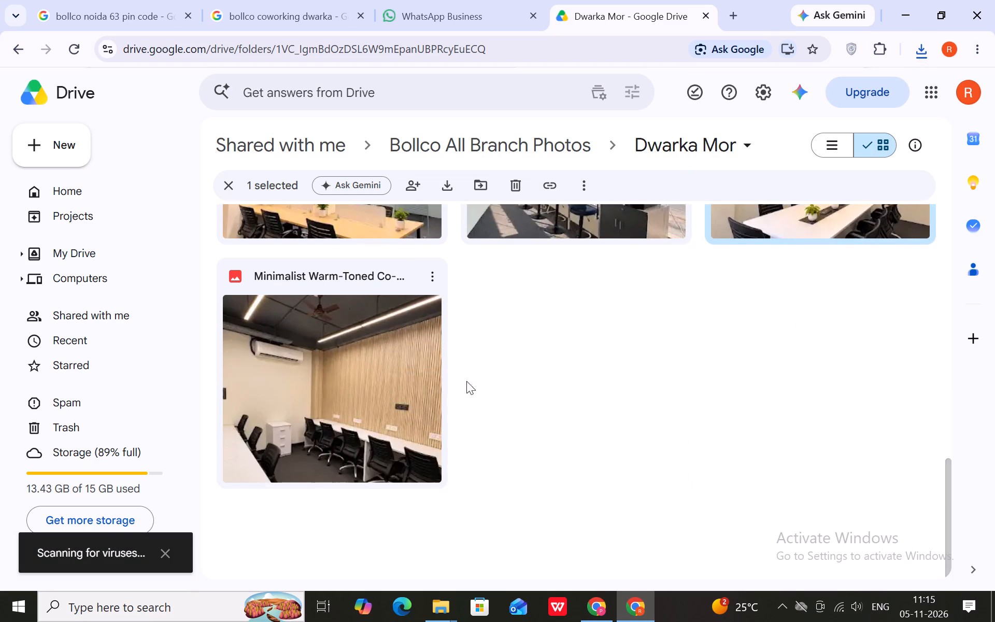
pyautogui.click(433, 275)
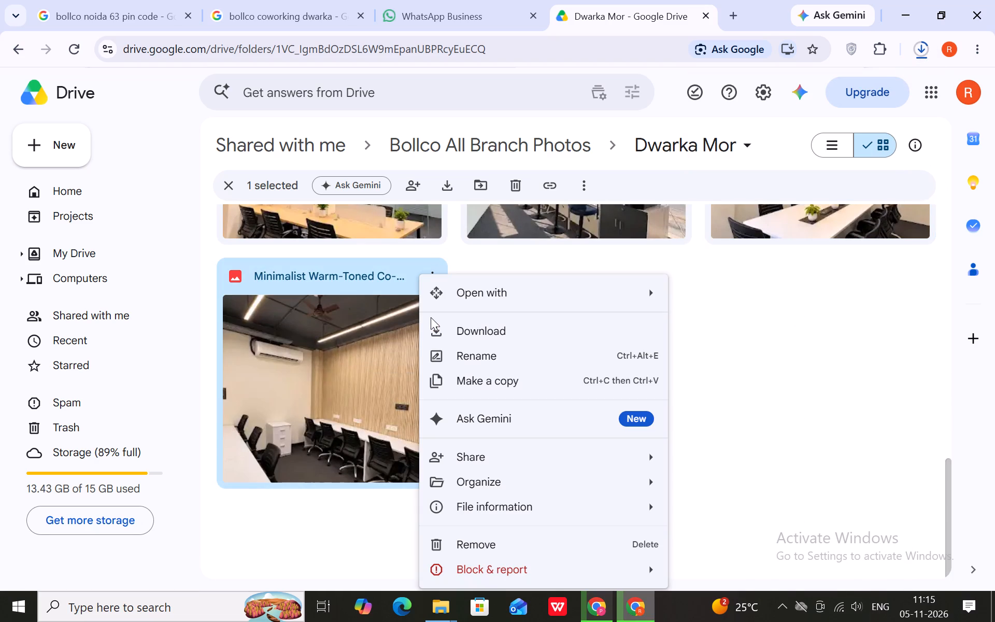
pyautogui.click(445, 334)
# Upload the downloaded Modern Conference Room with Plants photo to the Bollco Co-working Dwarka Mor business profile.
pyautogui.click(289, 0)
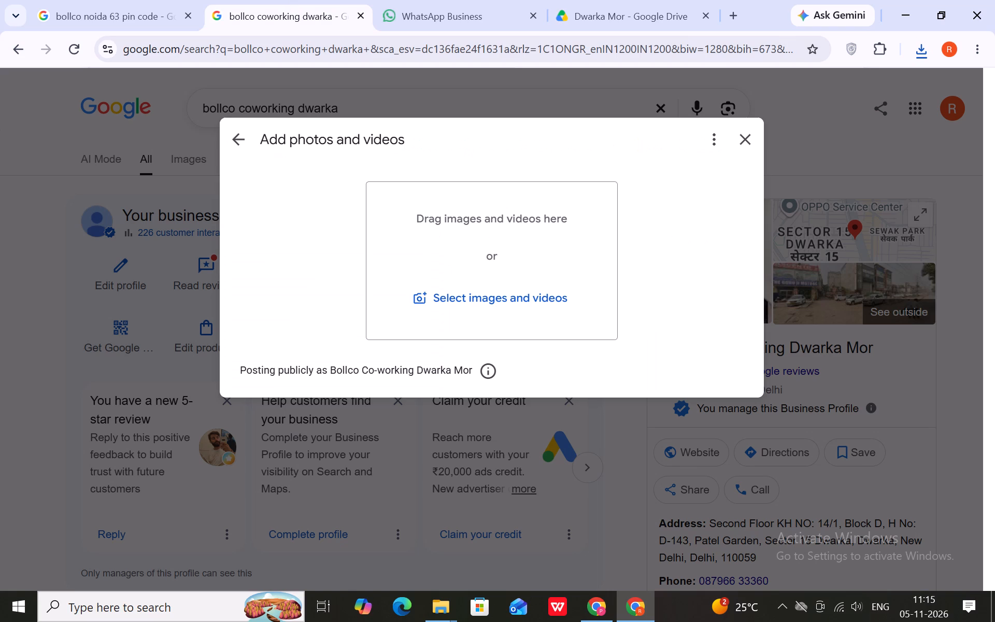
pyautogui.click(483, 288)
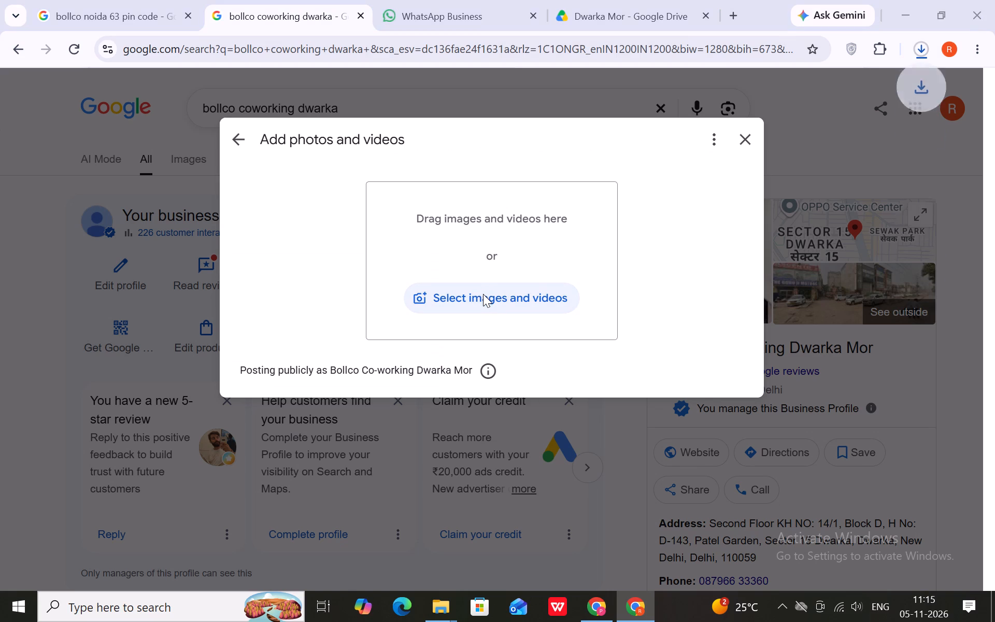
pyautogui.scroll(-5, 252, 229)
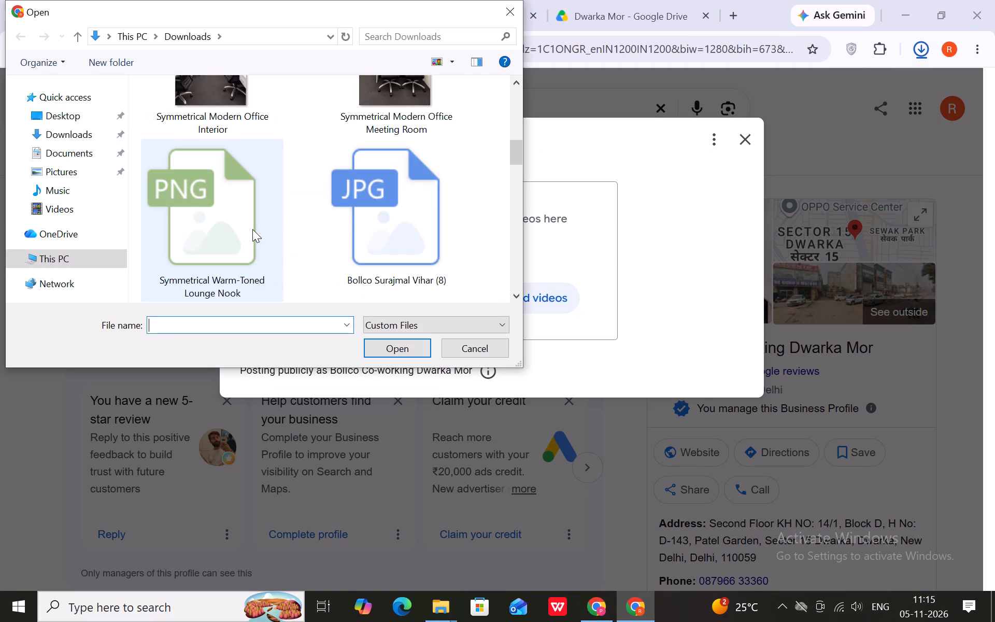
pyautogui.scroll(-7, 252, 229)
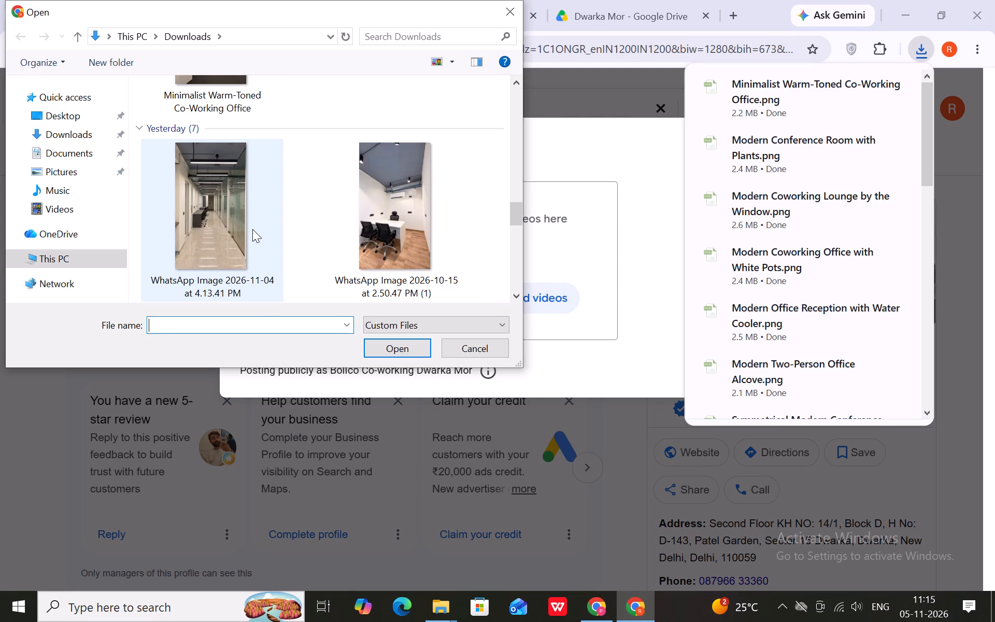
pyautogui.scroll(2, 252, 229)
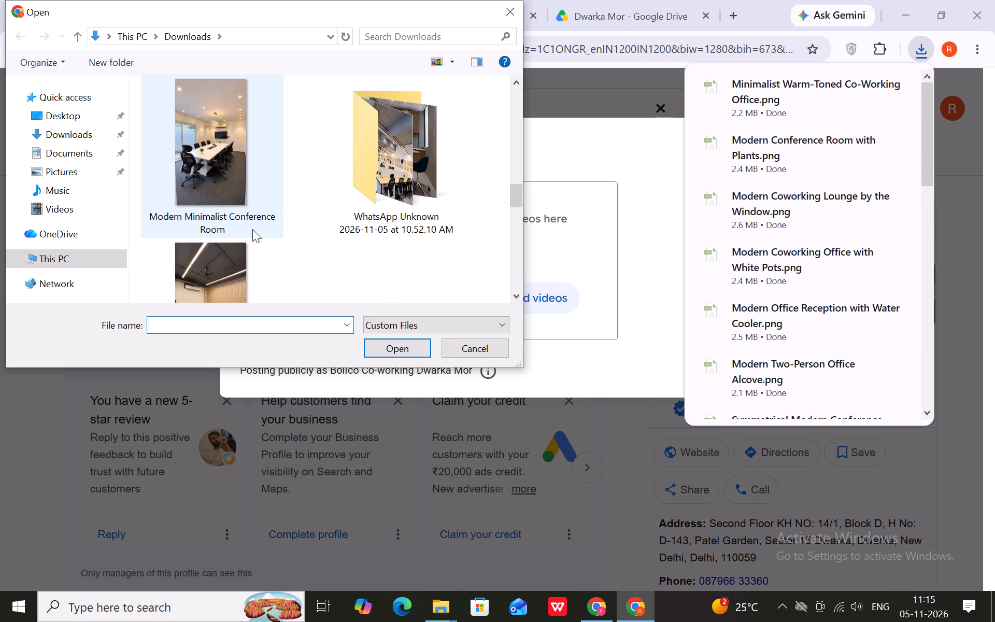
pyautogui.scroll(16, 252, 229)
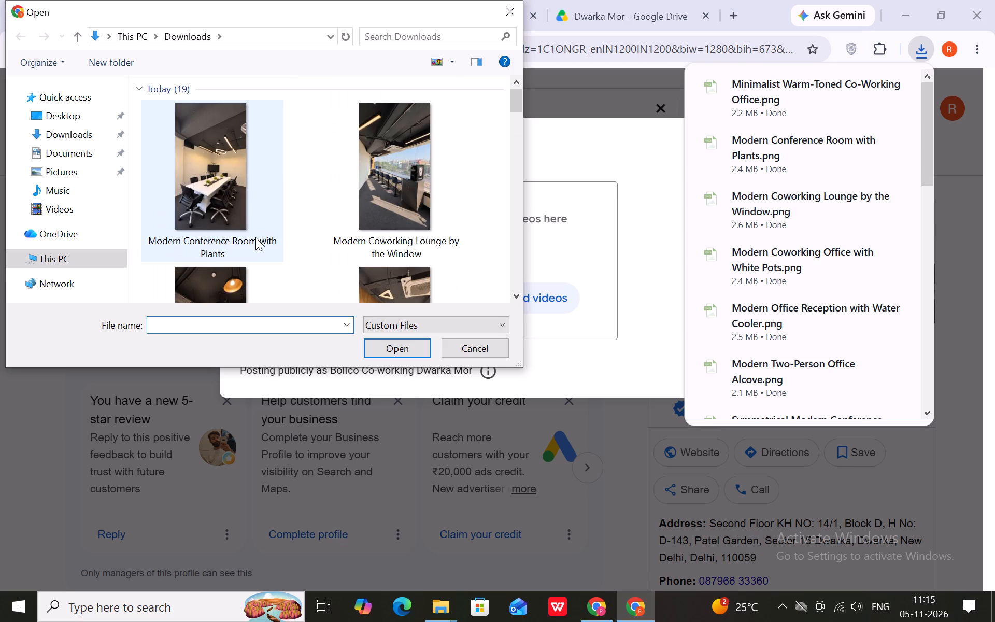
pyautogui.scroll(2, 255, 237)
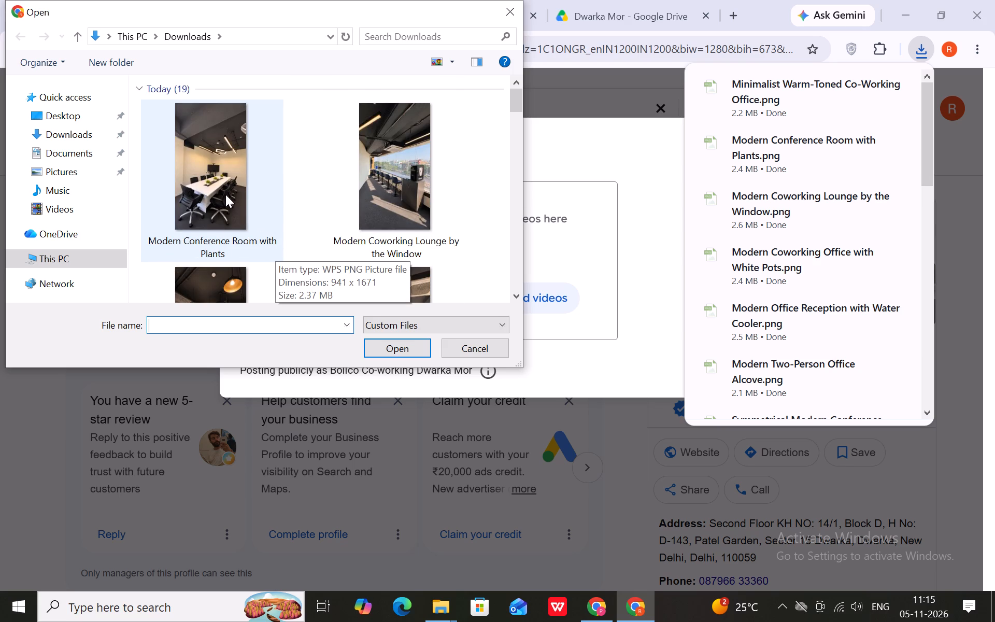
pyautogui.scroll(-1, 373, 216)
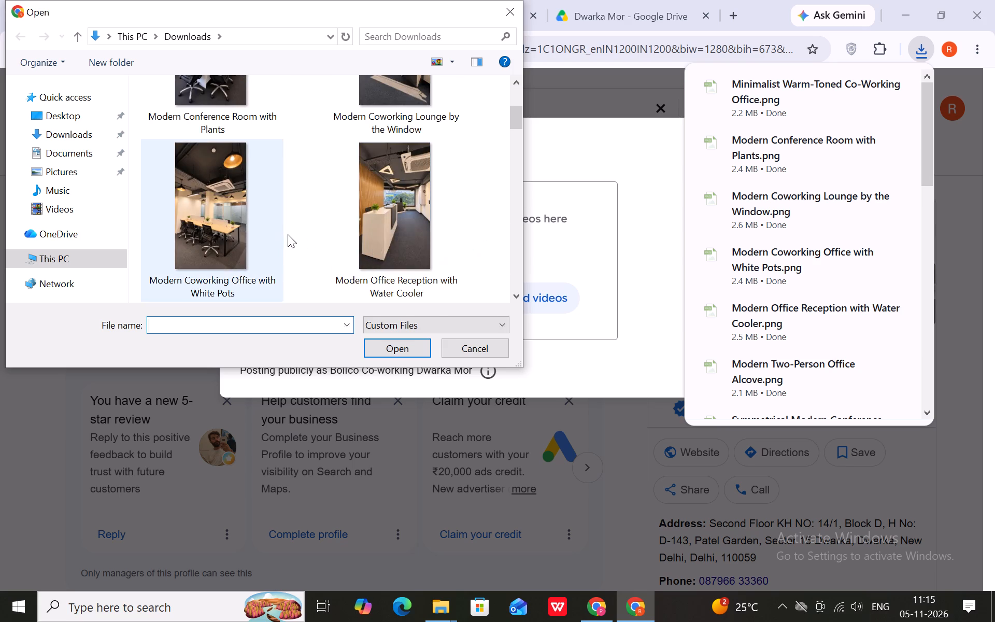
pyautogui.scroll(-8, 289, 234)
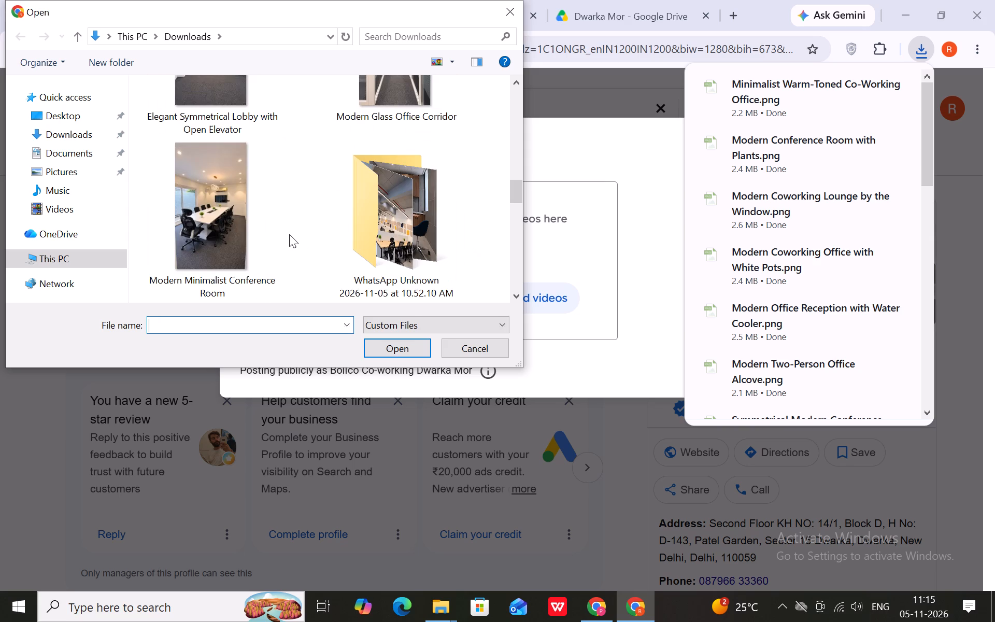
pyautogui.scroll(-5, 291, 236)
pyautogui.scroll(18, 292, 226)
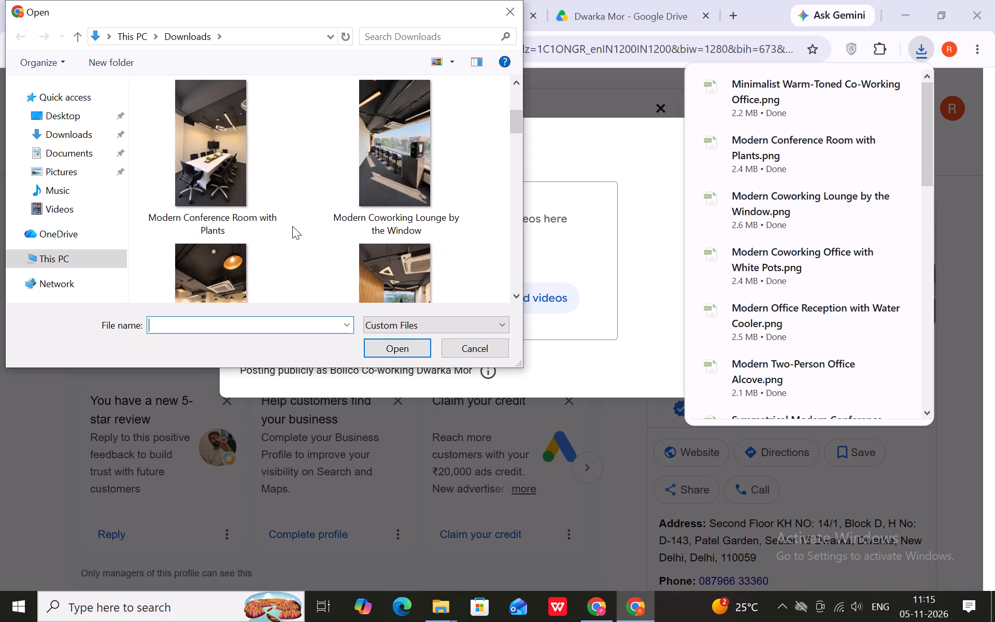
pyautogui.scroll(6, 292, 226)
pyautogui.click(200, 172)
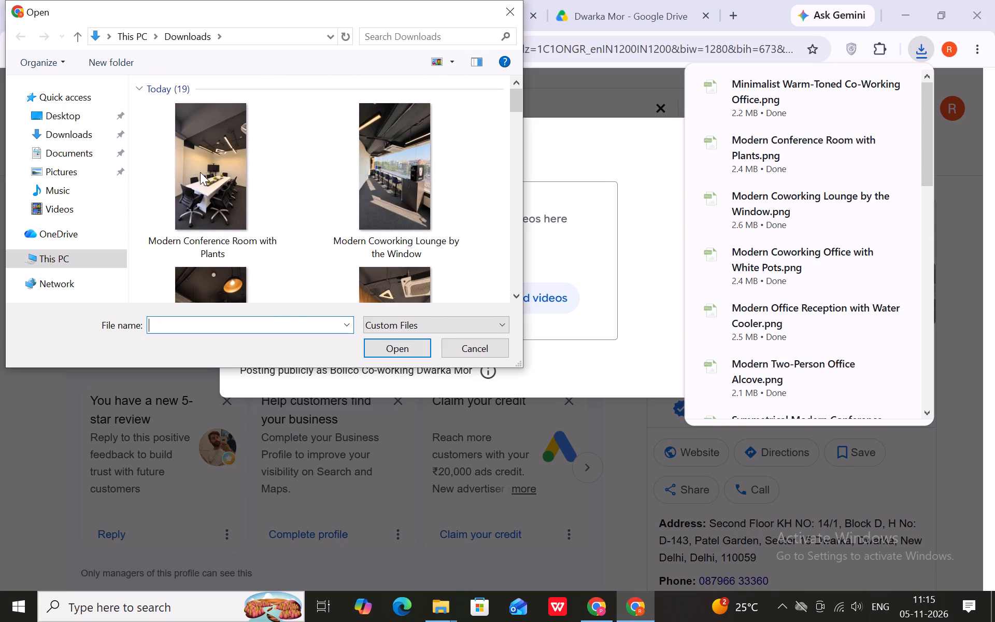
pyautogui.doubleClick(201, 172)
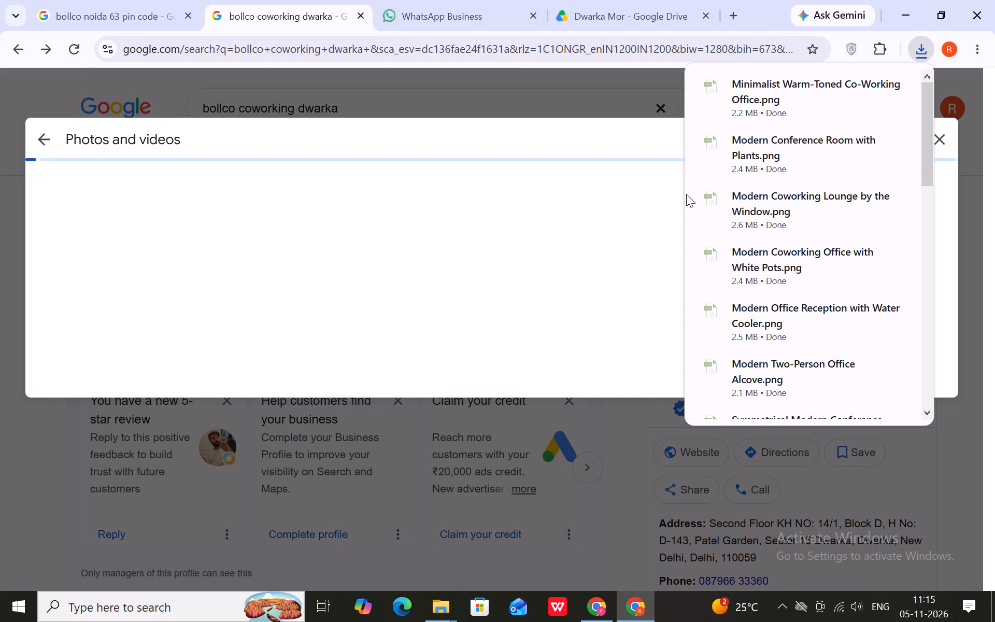
# Upload the ten downloaded Dwarka Mor photos together, from Minimalist Warm-Toned Co-Working Office through Symmetrical Warm-Toned Lounge Nook, to the business profile.
pyautogui.scroll(-3, 396, 414)
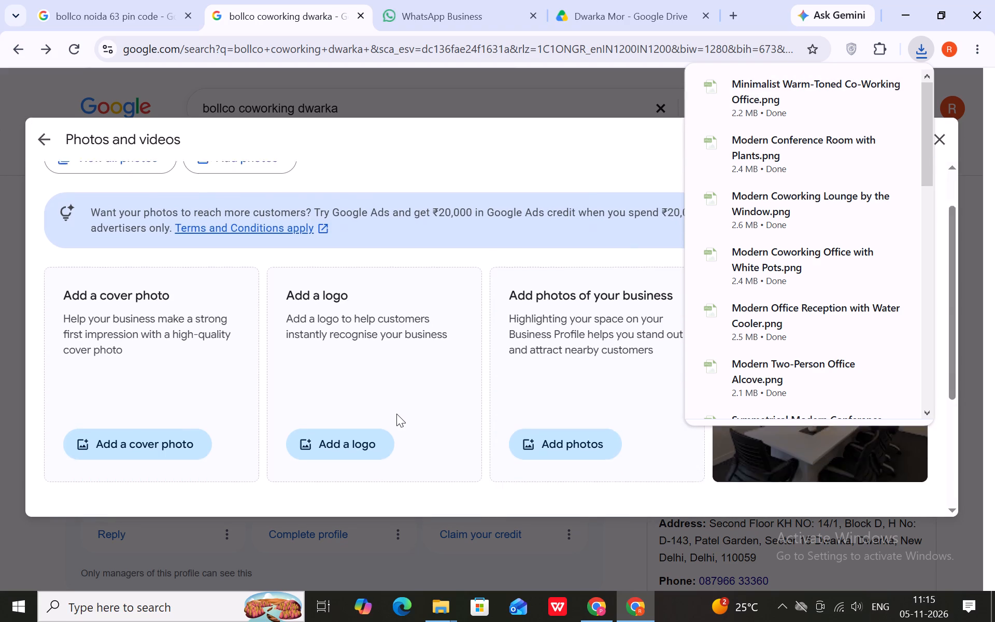
pyautogui.scroll(-1, 396, 414)
pyautogui.scroll(2, 424, 408)
pyautogui.click(570, 460)
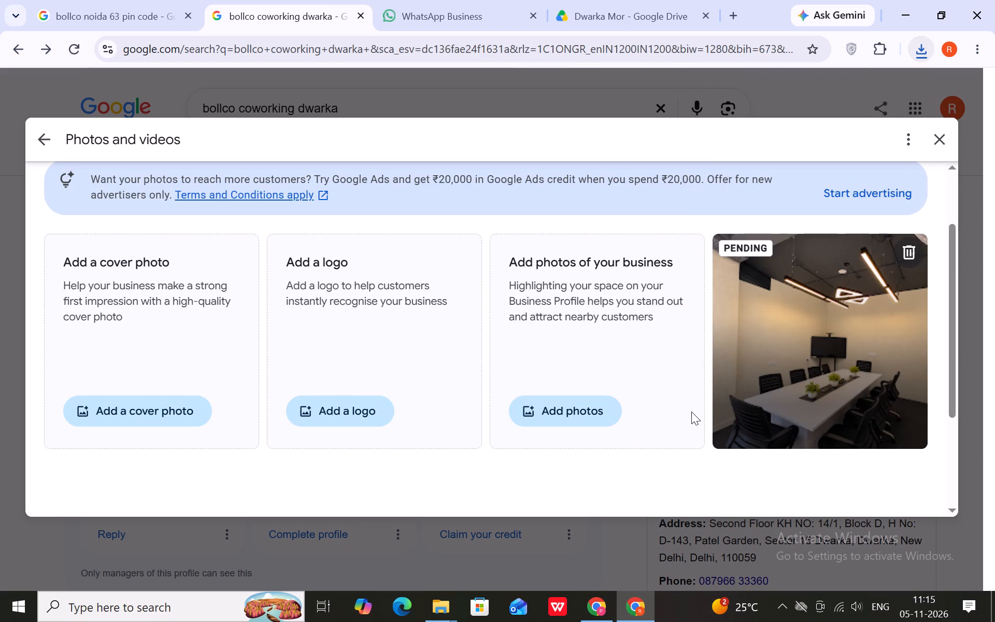
pyautogui.click(574, 404)
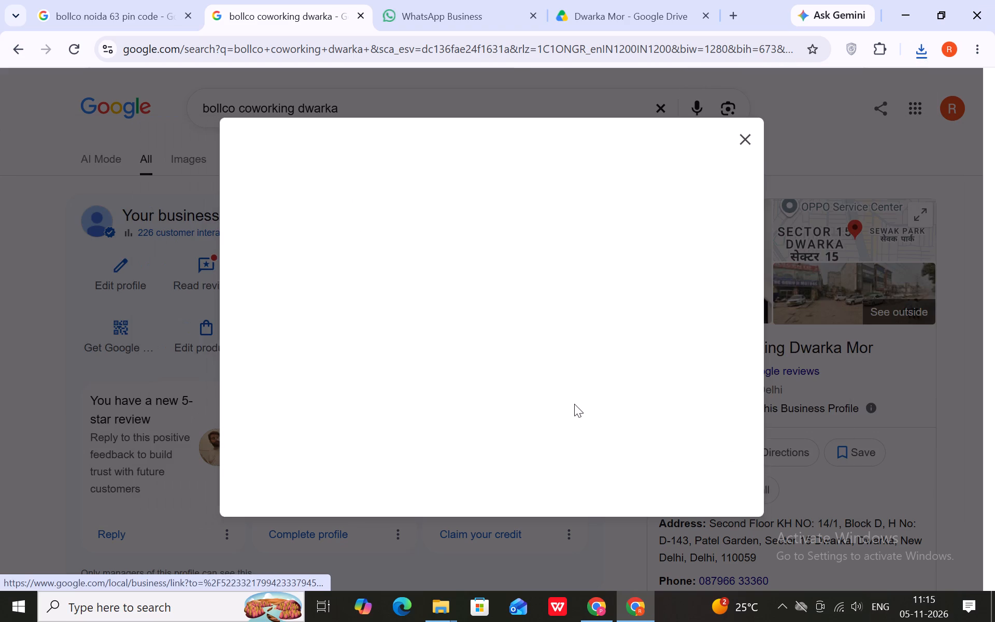
pyautogui.click(430, 300)
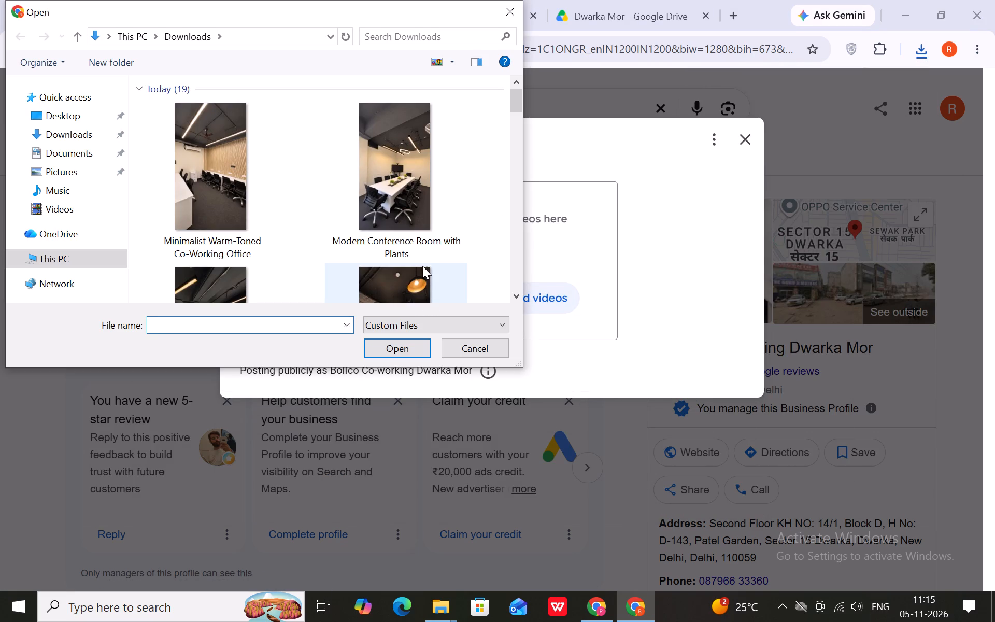
pyautogui.keyDown('shift'); pyautogui.click(237, 194); pyautogui.keyUp('shift')
pyautogui.keyDown('shift'); pyautogui.click(361, 203); pyautogui.keyUp('shift')
pyautogui.keyDown('shift'); pyautogui.scroll(-1, 362, 203); pyautogui.keyUp('shift')
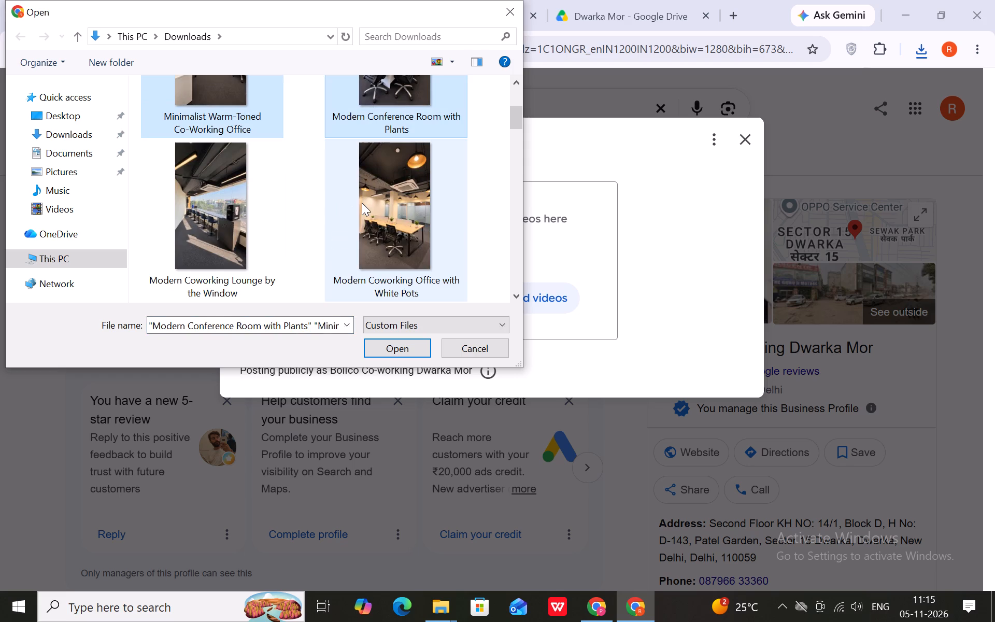
pyautogui.keyDown('shift'); pyautogui.click(197, 215); pyautogui.keyUp('shift')
pyautogui.keyDown('shift'); pyautogui.click(403, 223); pyautogui.keyUp('shift')
pyautogui.keyDown('shift'); pyautogui.scroll(-1, 403, 223); pyautogui.keyUp('shift')
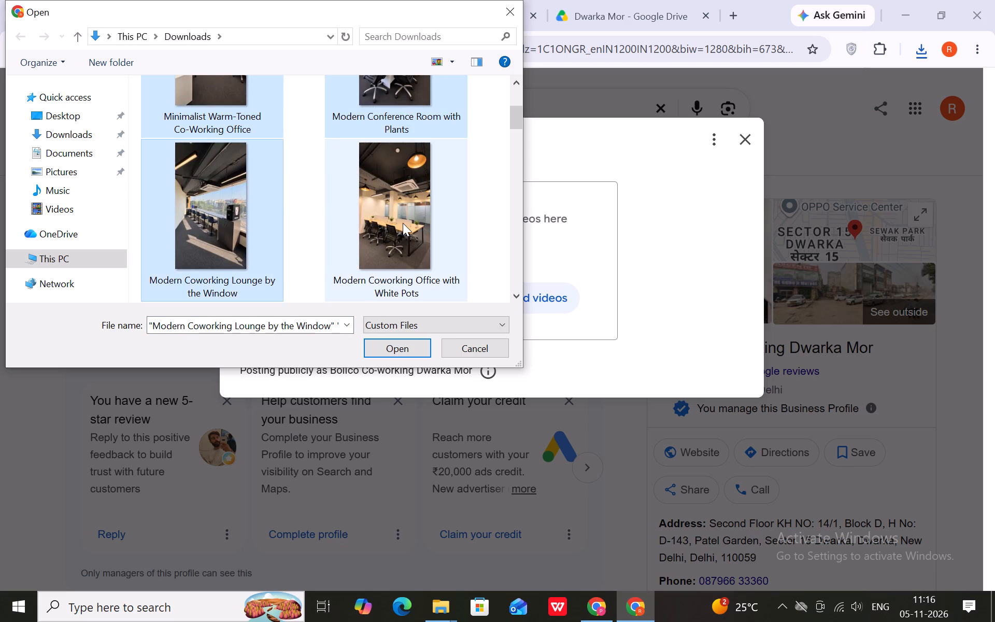
pyautogui.keyDown('shift'); pyautogui.scroll(-1, 403, 223); pyautogui.keyUp('shift')
pyautogui.keyDown('shift'); pyautogui.scroll(1, 366, 223); pyautogui.keyUp('shift')
pyautogui.keyDown('shift'); pyautogui.scroll(-1, 255, 258); pyautogui.keyUp('shift')
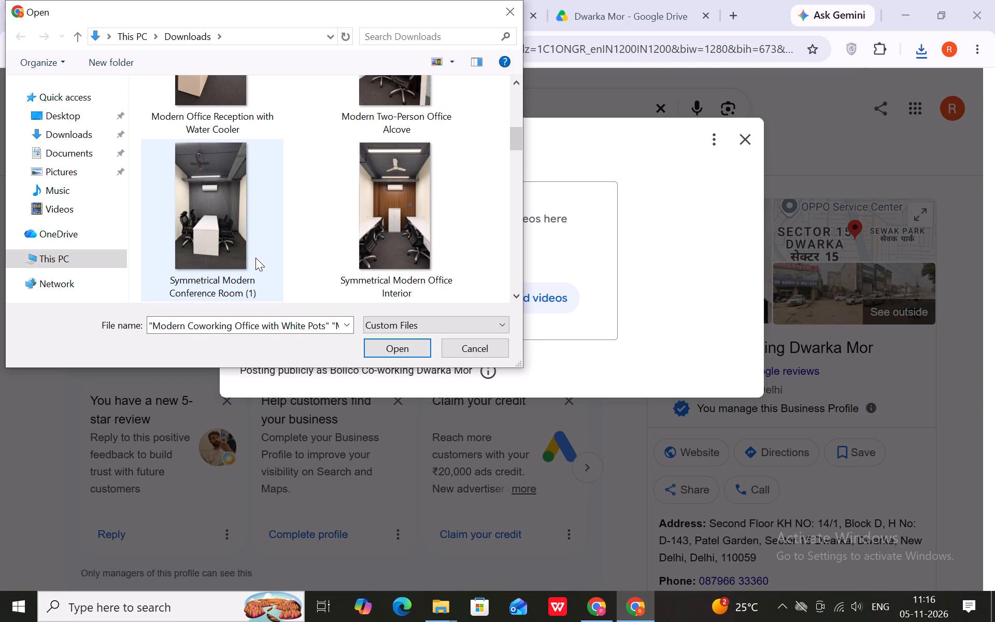
pyautogui.keyDown('shift'); pyautogui.click(217, 244); pyautogui.keyUp('shift')
pyautogui.keyDown('shift'); pyautogui.click(399, 241); pyautogui.keyUp('shift')
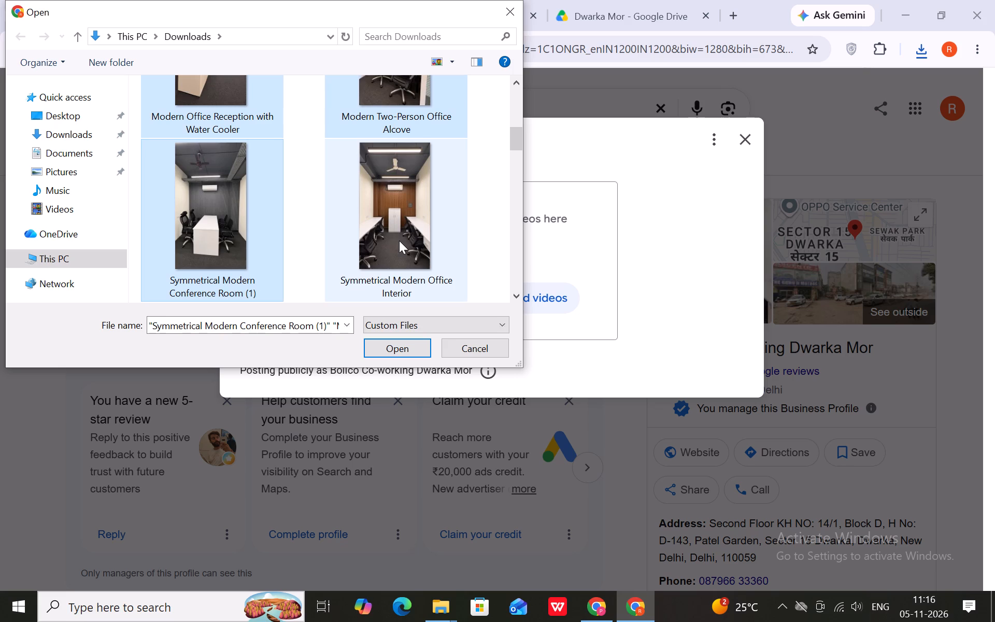
pyautogui.keyDown('shift'); pyautogui.scroll(-1, 316, 260); pyautogui.keyUp('shift')
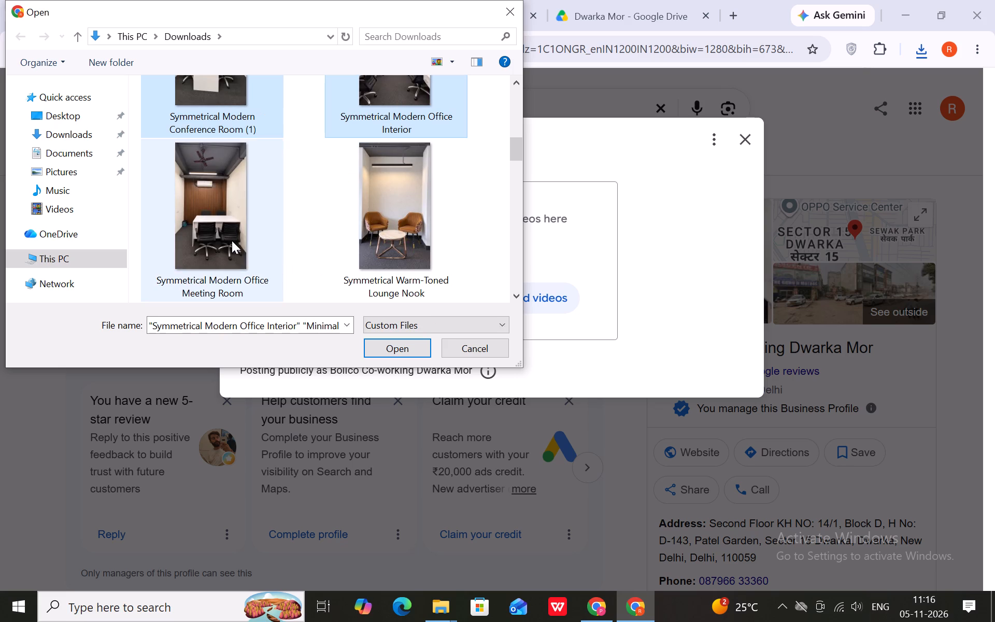
pyautogui.keyDown('shift'); pyautogui.click(232, 241); pyautogui.keyUp('shift')
pyautogui.keyDown('shift'); pyautogui.click(415, 241); pyautogui.keyUp('shift')
pyautogui.keyDown('shift'); pyautogui.click(400, 347); pyautogui.keyUp('shift')
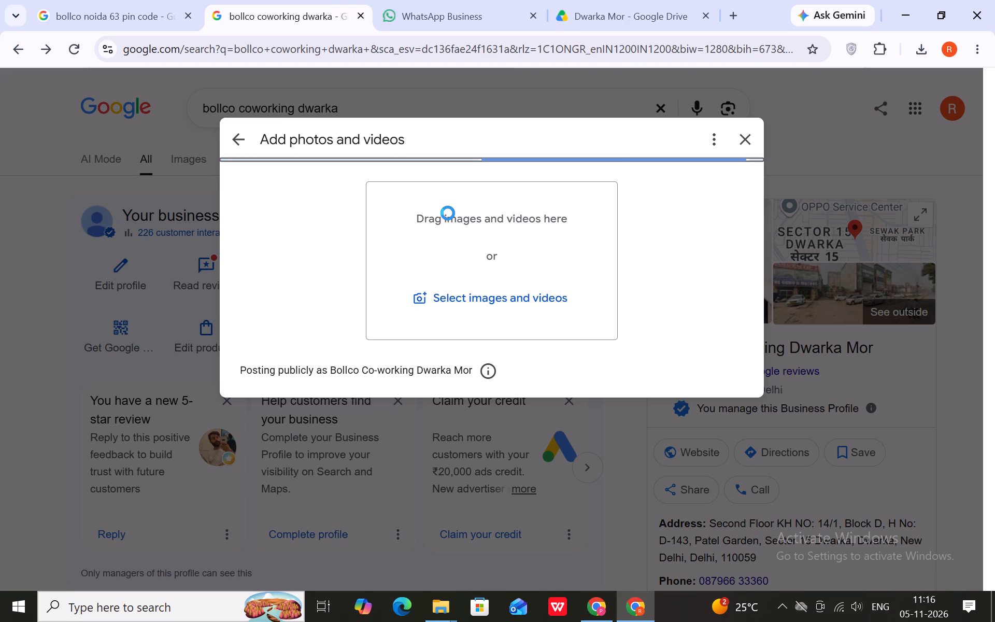
# Delete the duplicate conference room photo with plants at the end of the Dwarka Mor profile's photos.
pyautogui.scroll(-1, 565, 436)
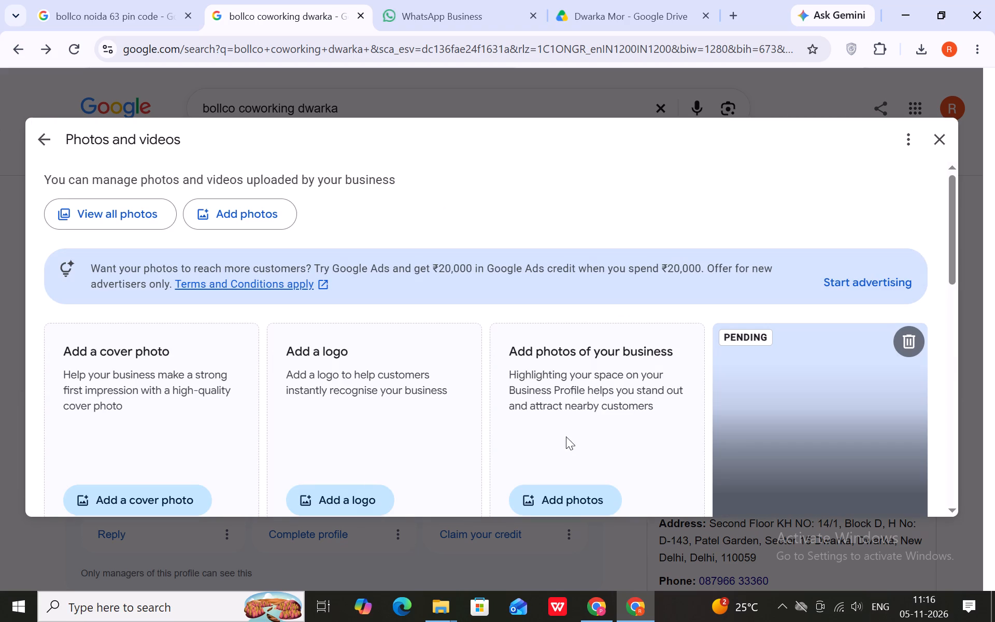
pyautogui.scroll(-2, 566, 436)
pyautogui.scroll(-1, 637, 434)
pyautogui.scroll(-3, 730, 373)
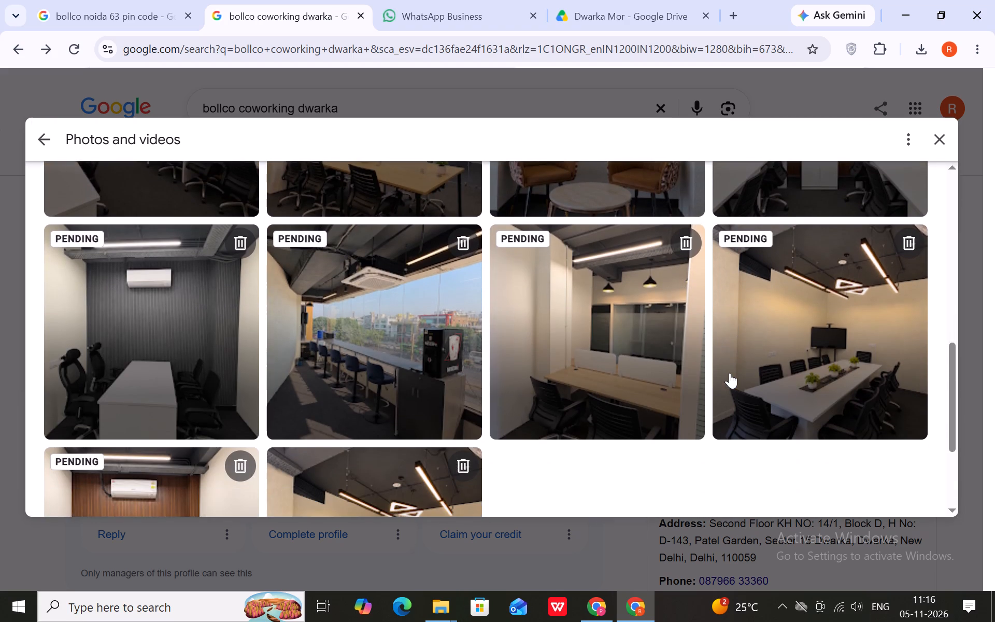
pyautogui.scroll(-3, 730, 373)
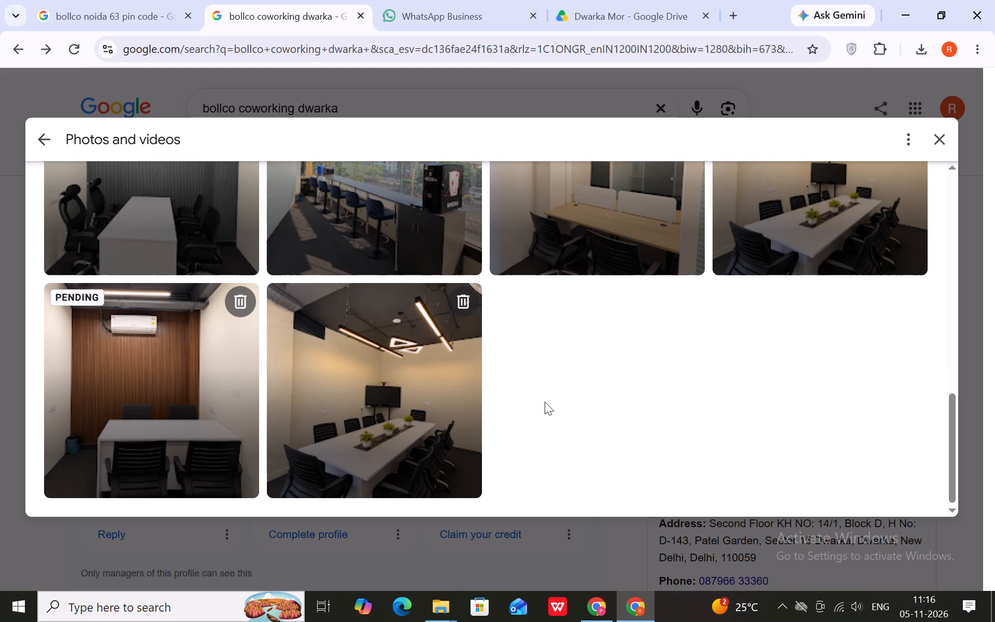
pyautogui.scroll(4, 545, 402)
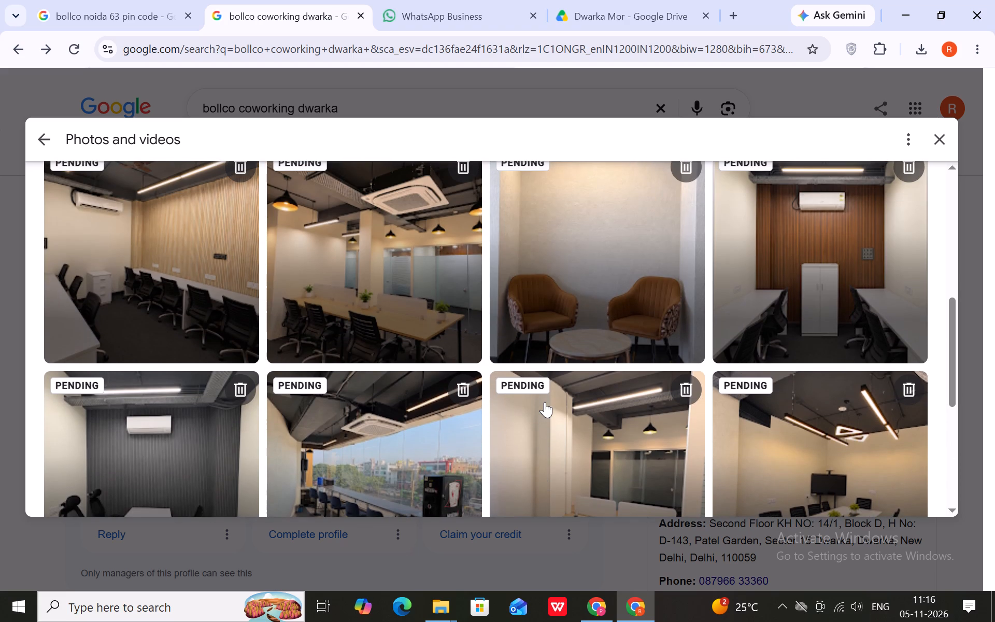
pyautogui.scroll(2, 545, 402)
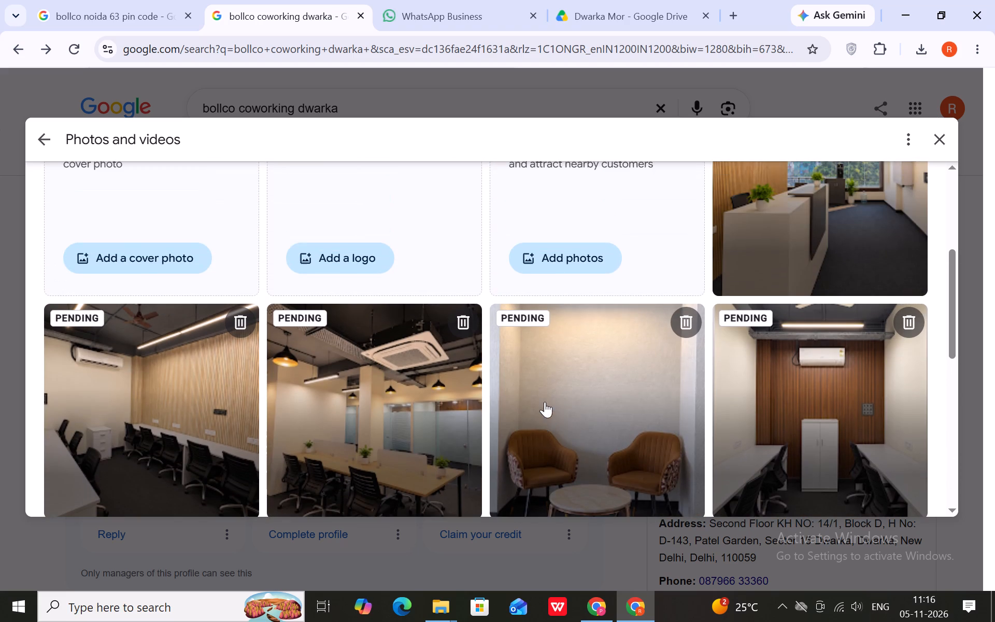
pyautogui.scroll(-5, 733, 332)
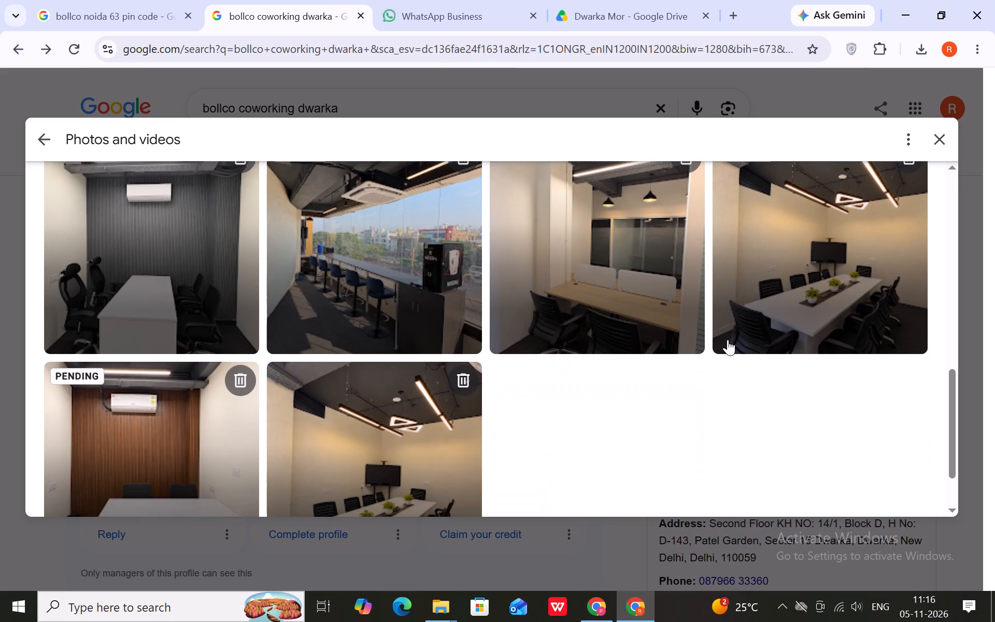
pyautogui.scroll(-3, 728, 340)
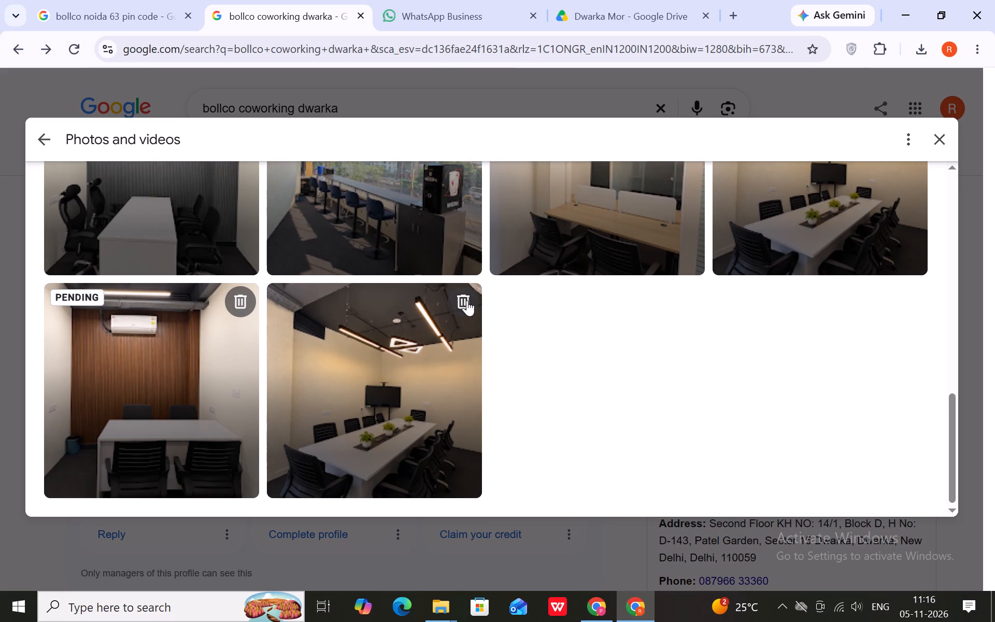
pyautogui.click(467, 300)
pyautogui.click(684, 371)
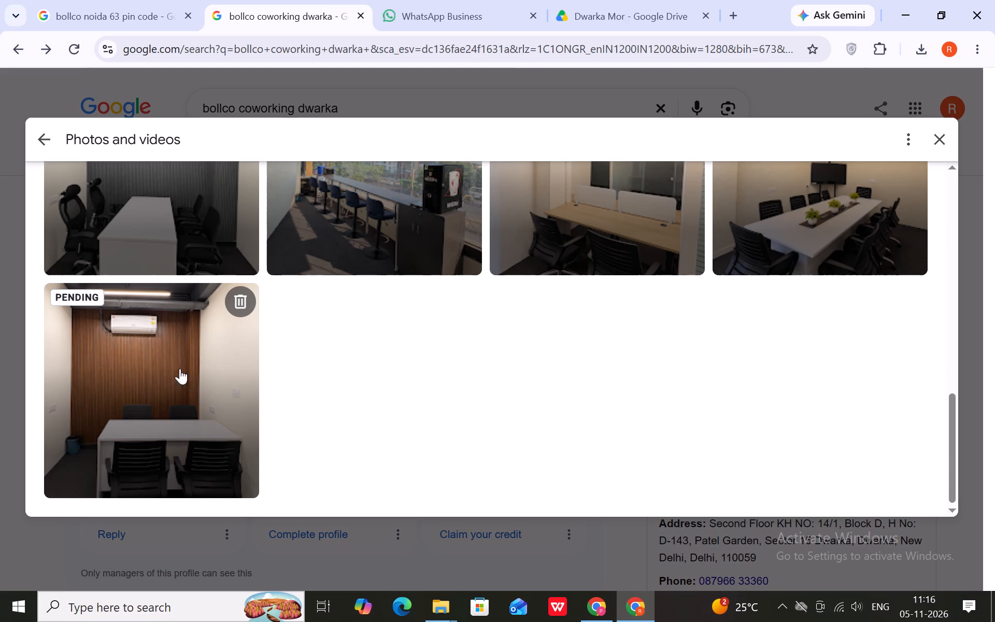
# Look over the remaining pending photos on the Dwarka Mor profile for missing or repeated images.
pyautogui.scroll(4, 339, 422)
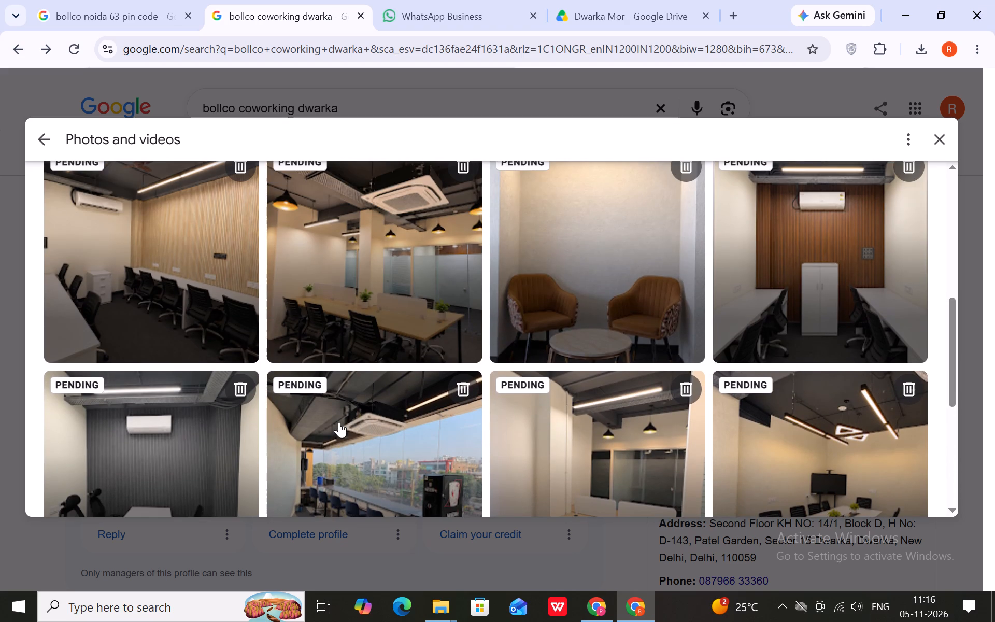
pyautogui.scroll(-5, 339, 422)
pyautogui.scroll(2, 339, 422)
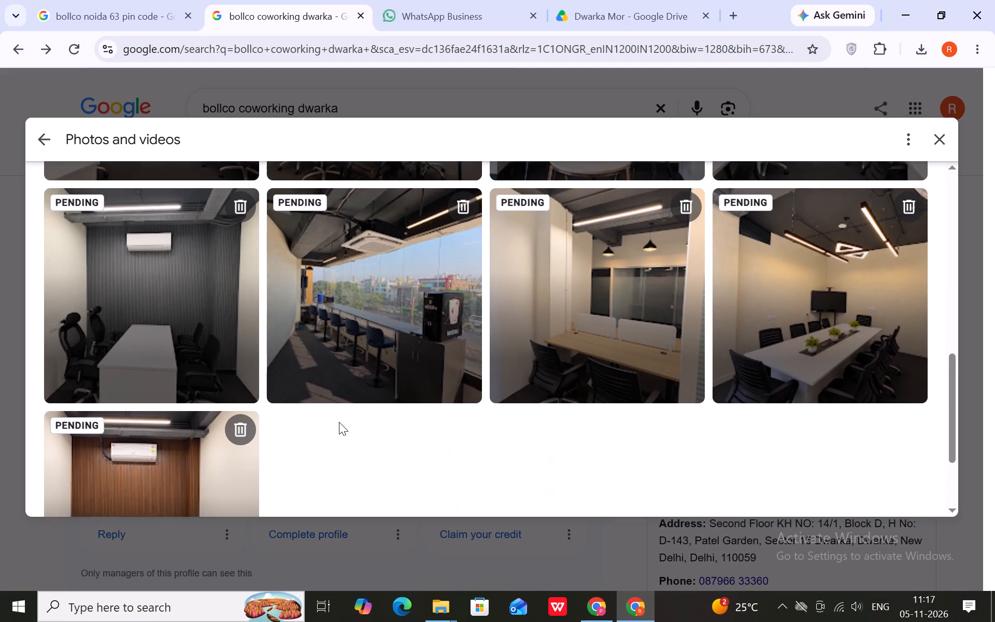
pyautogui.scroll(1, 339, 422)
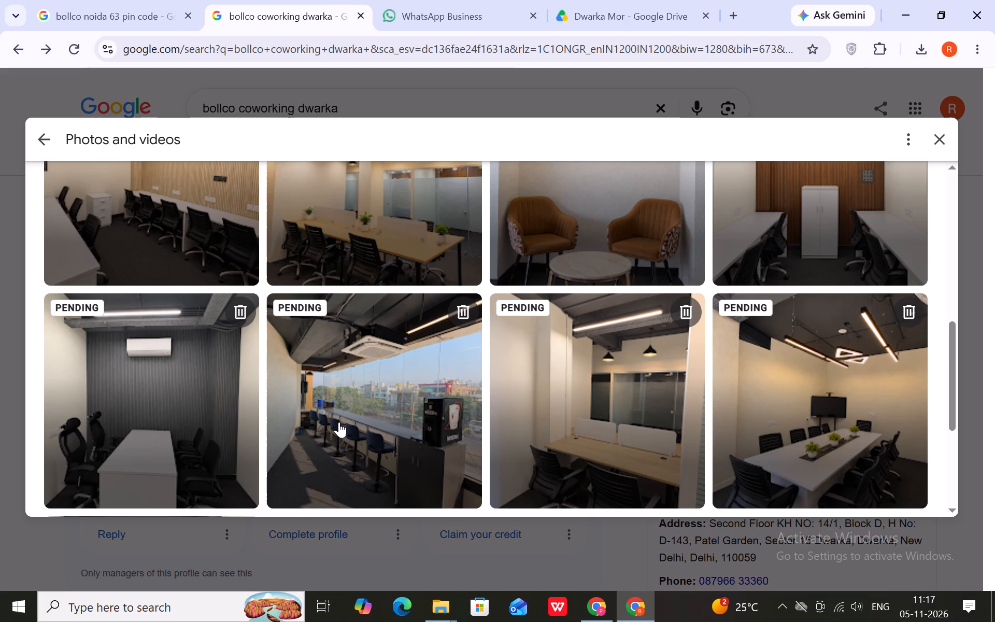
pyautogui.click(522, 418)
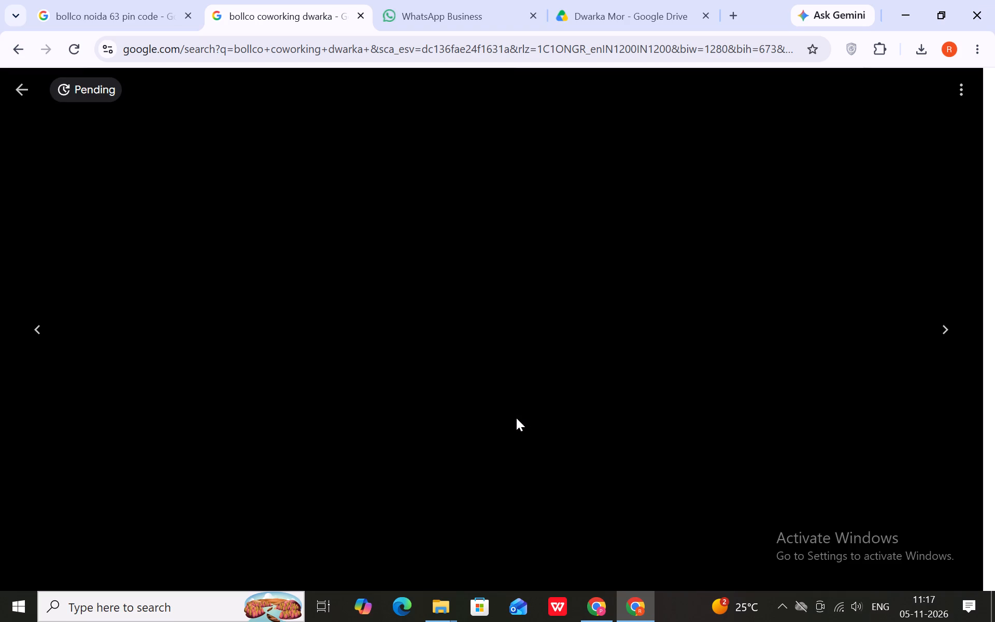
pyautogui.click(21, 86)
pyautogui.scroll(2, 420, 336)
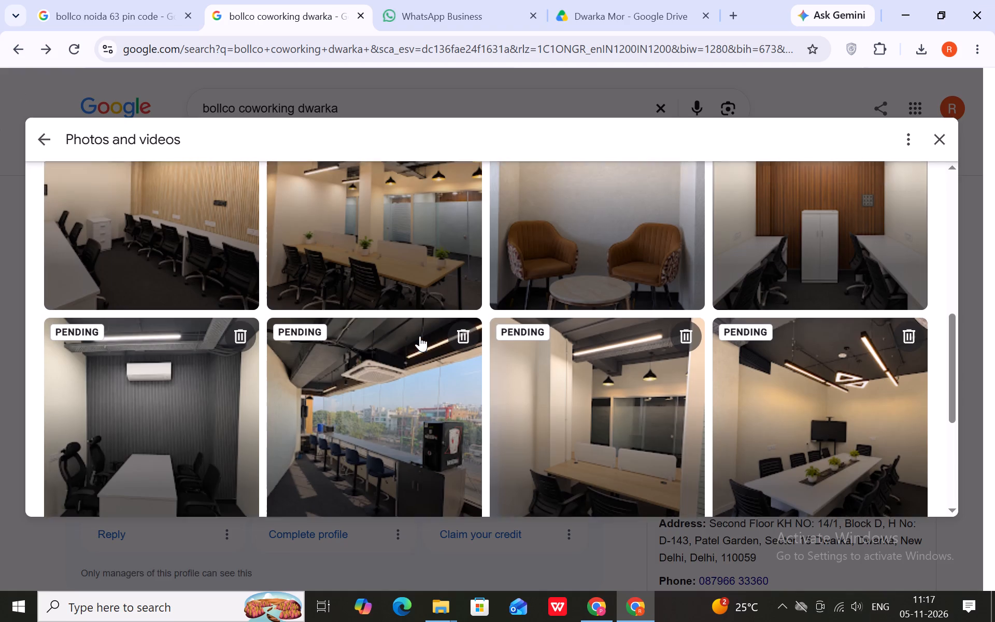
pyautogui.scroll(-5, 420, 341)
pyautogui.scroll(2, 420, 344)
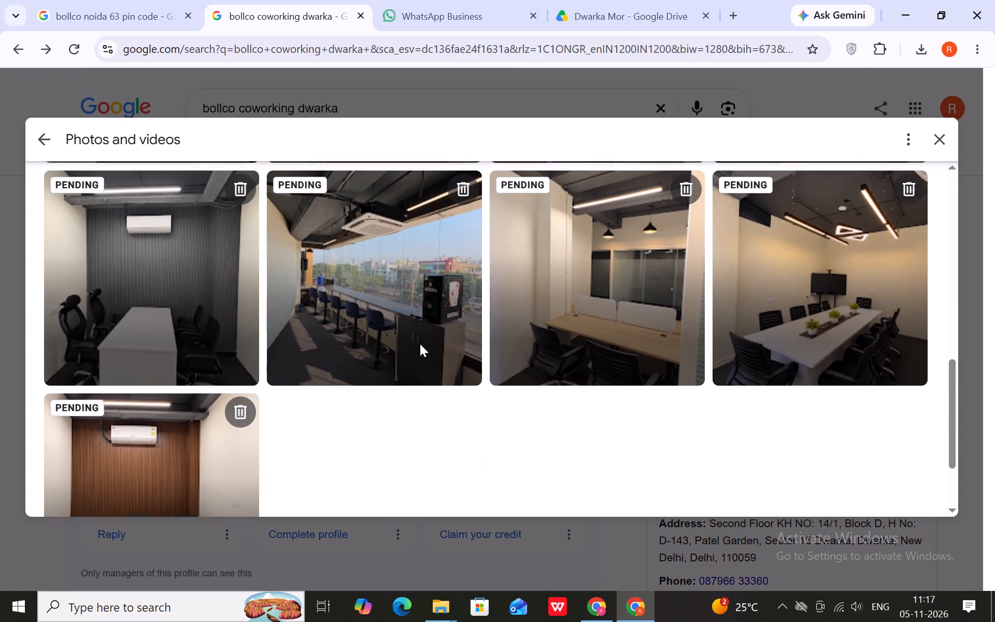
pyautogui.scroll(3, 420, 344)
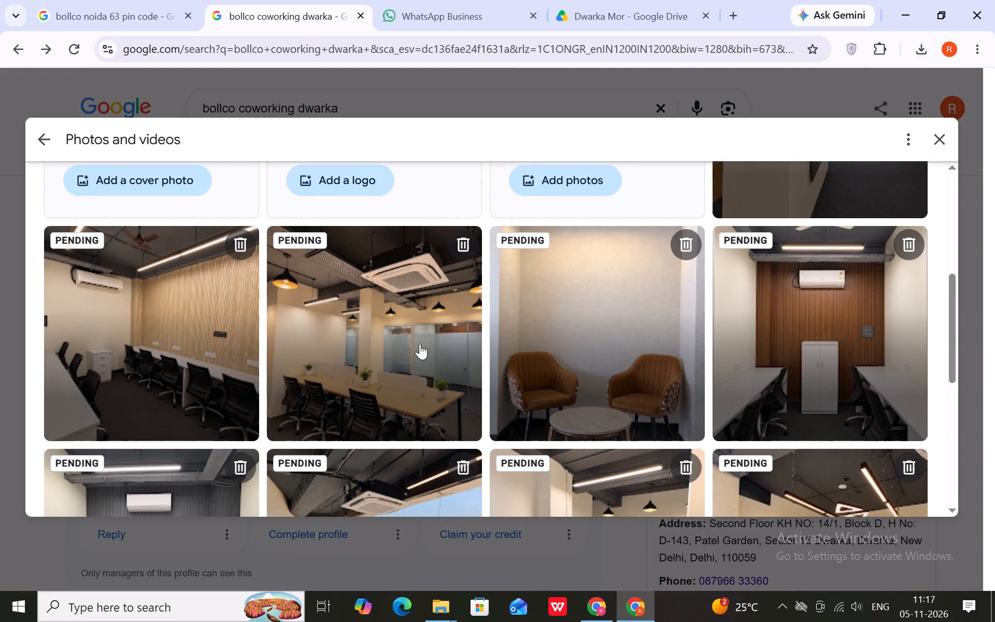
pyautogui.scroll(2, 420, 344)
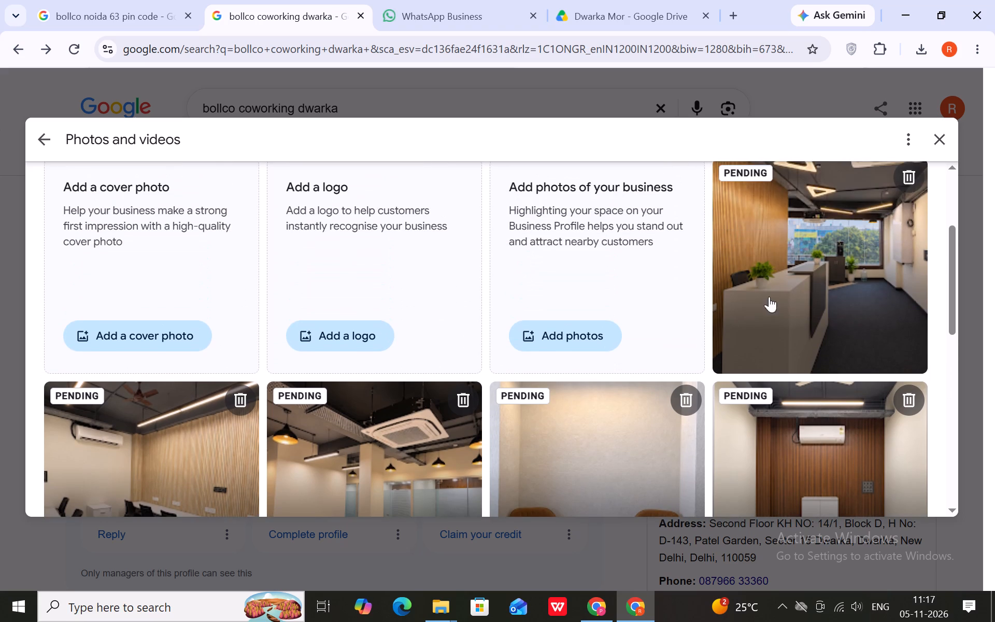
# Review the pending Dwarka Mor photos one by one at full size, from the reception desk to the wood-panelled meeting room.
pyautogui.click(793, 263)
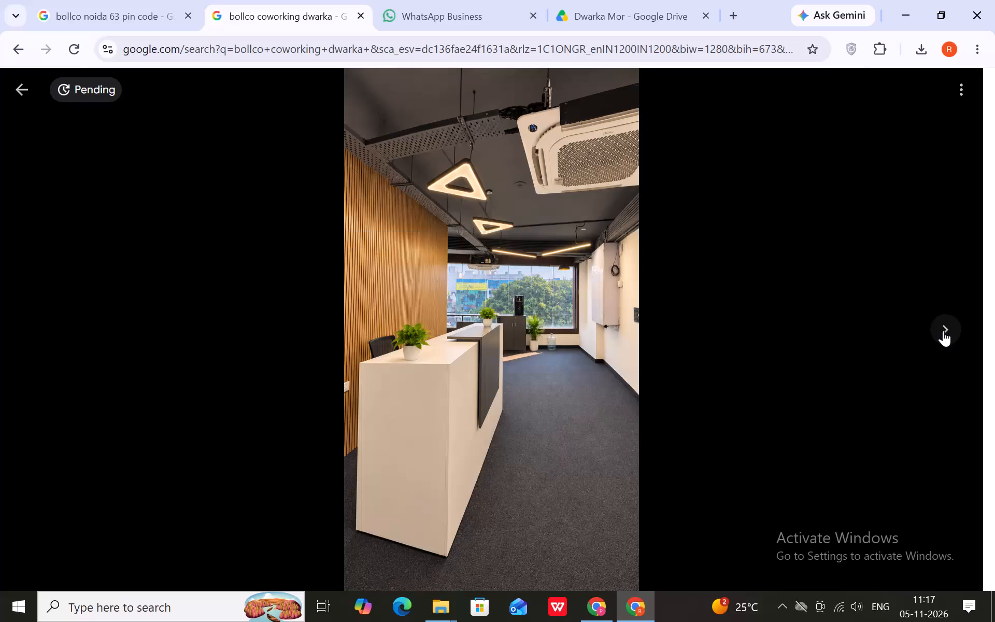
pyautogui.click(943, 331)
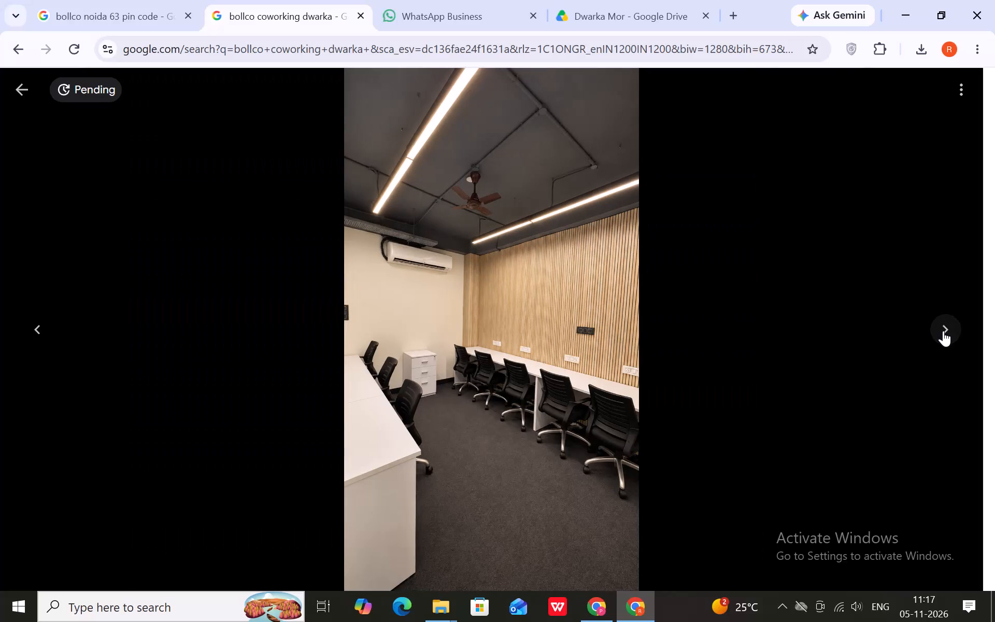
pyautogui.click(943, 331)
pyautogui.click(943, 331)
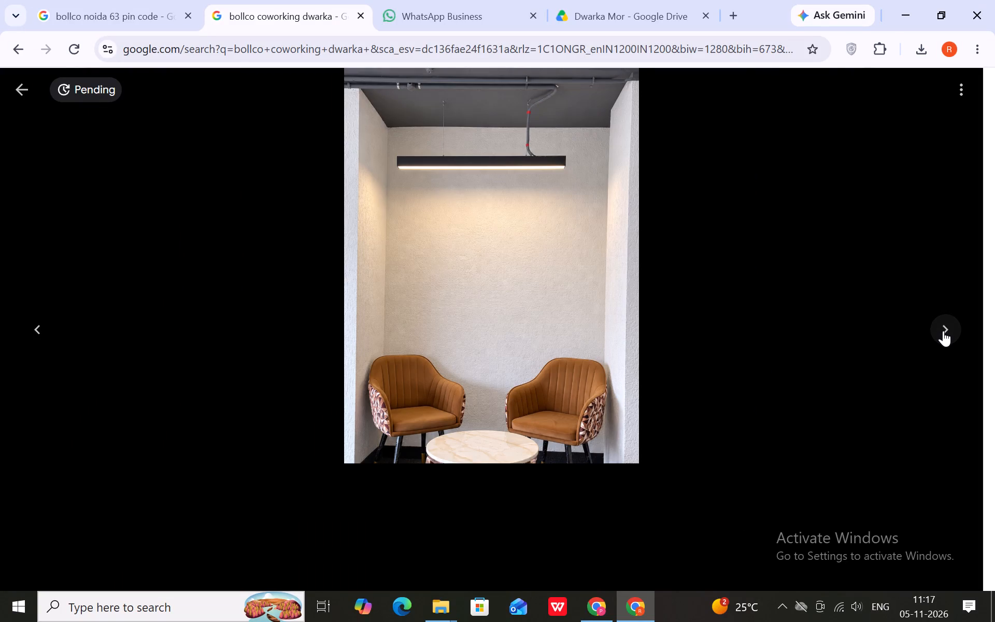
pyautogui.click(943, 331)
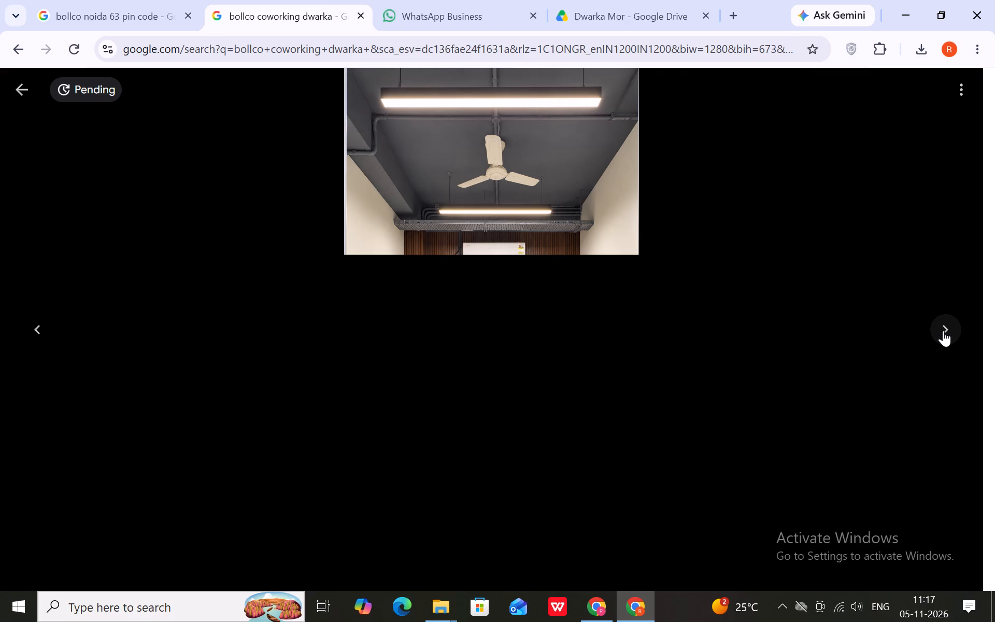
pyautogui.click(943, 331)
pyautogui.click(943, 331)
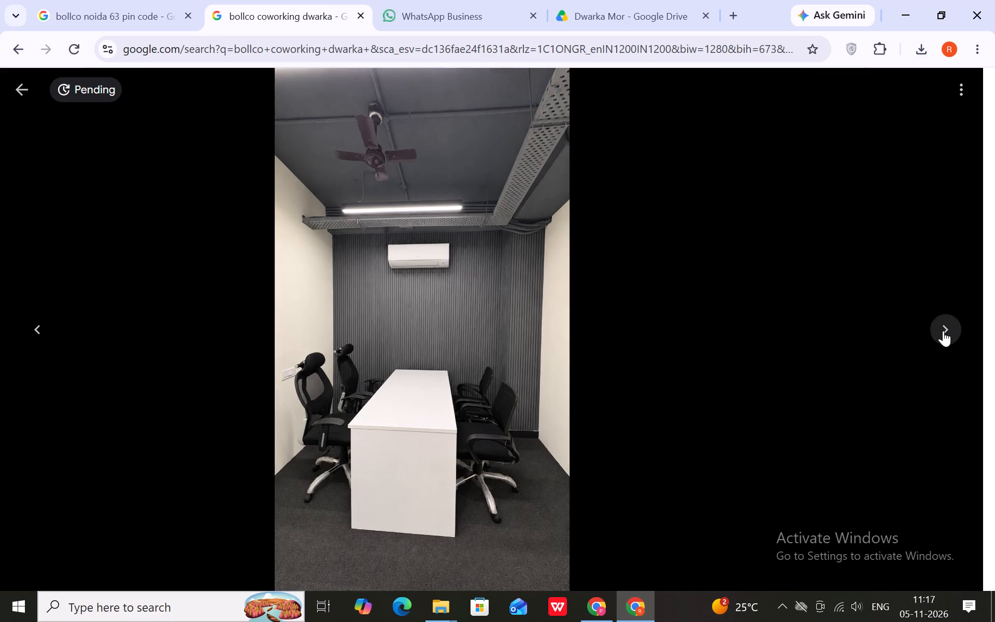
pyautogui.click(943, 331)
pyautogui.click(943, 331)
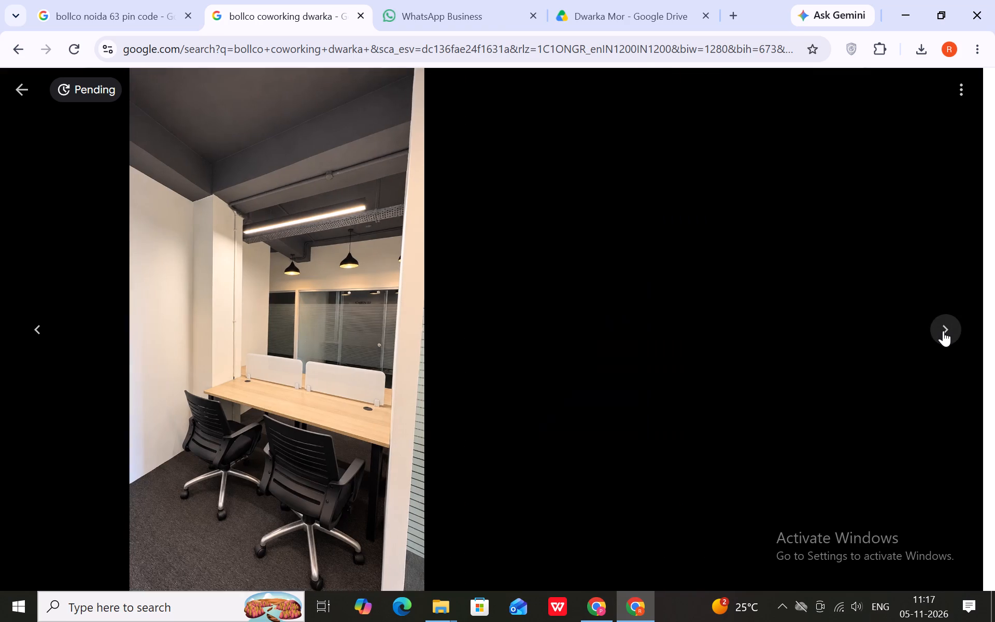
pyautogui.click(943, 331)
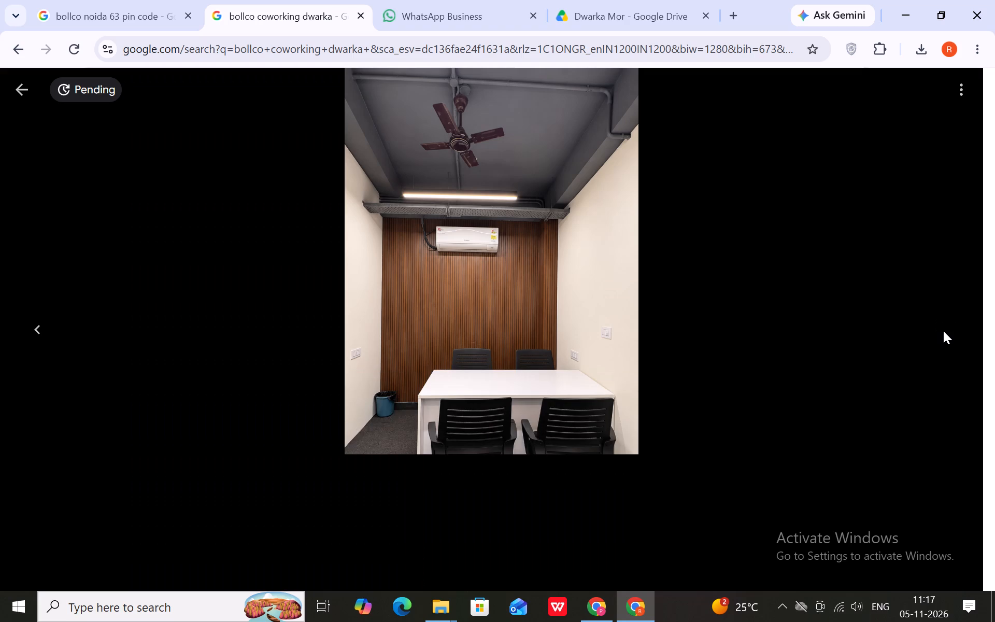
pyautogui.click(943, 331)
pyautogui.click(953, 340)
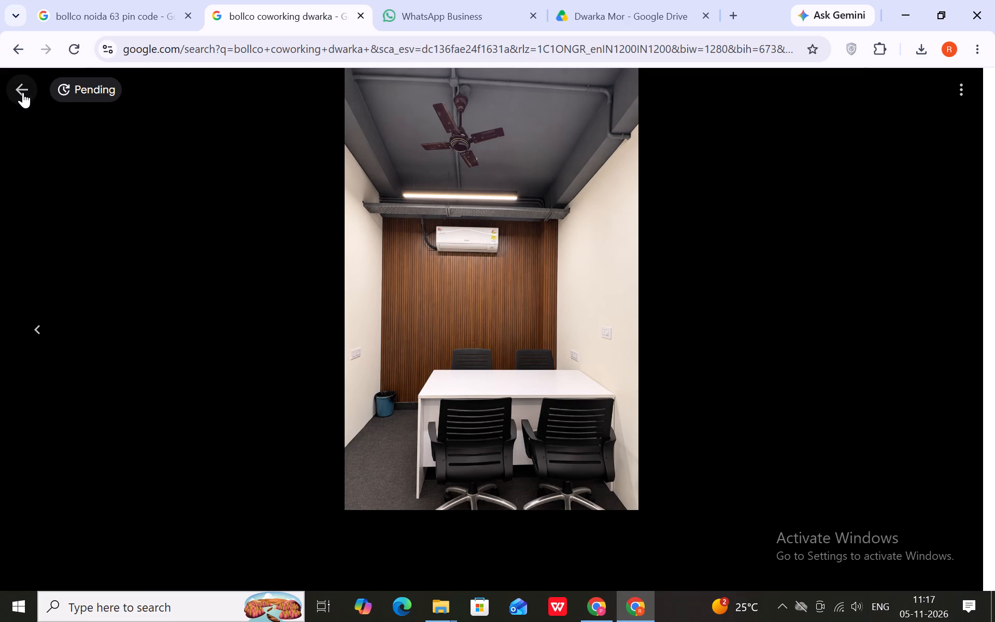
pyautogui.click(23, 92)
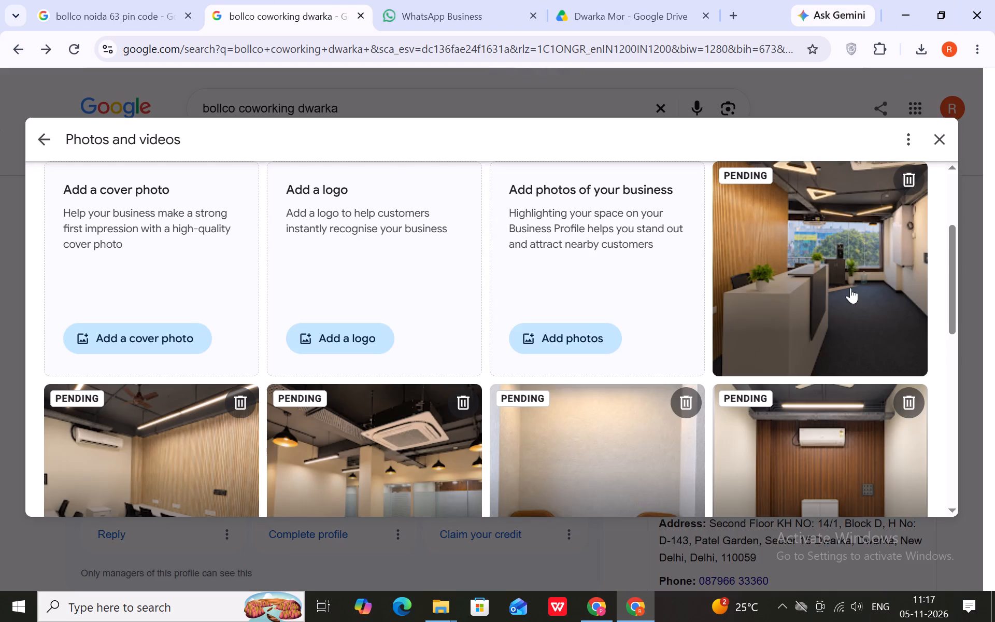
# Check the pending Dwarka Mor photos again at full size, from the reception desk photo through the last meeting room photo.
pyautogui.doubleClick(836, 292)
pyautogui.click(683, 382)
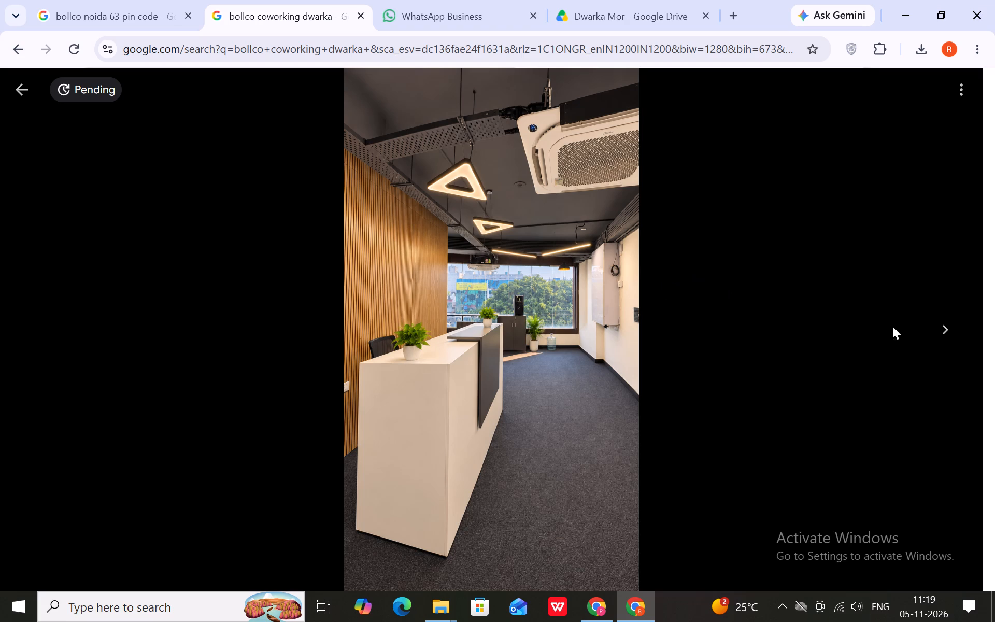
pyautogui.click(934, 333)
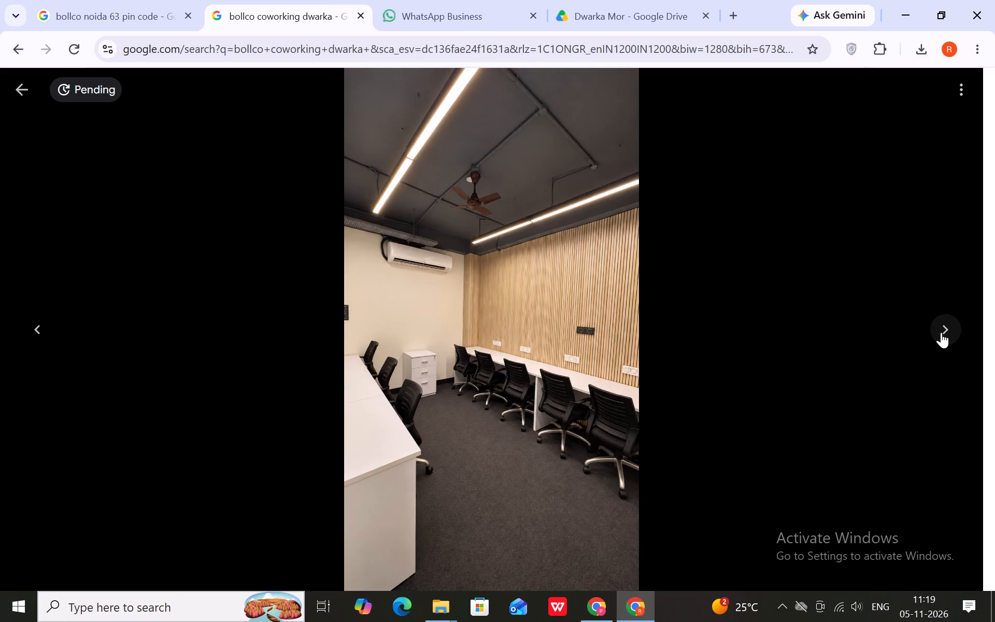
pyautogui.click(941, 332)
pyautogui.click(41, 329)
pyautogui.click(950, 327)
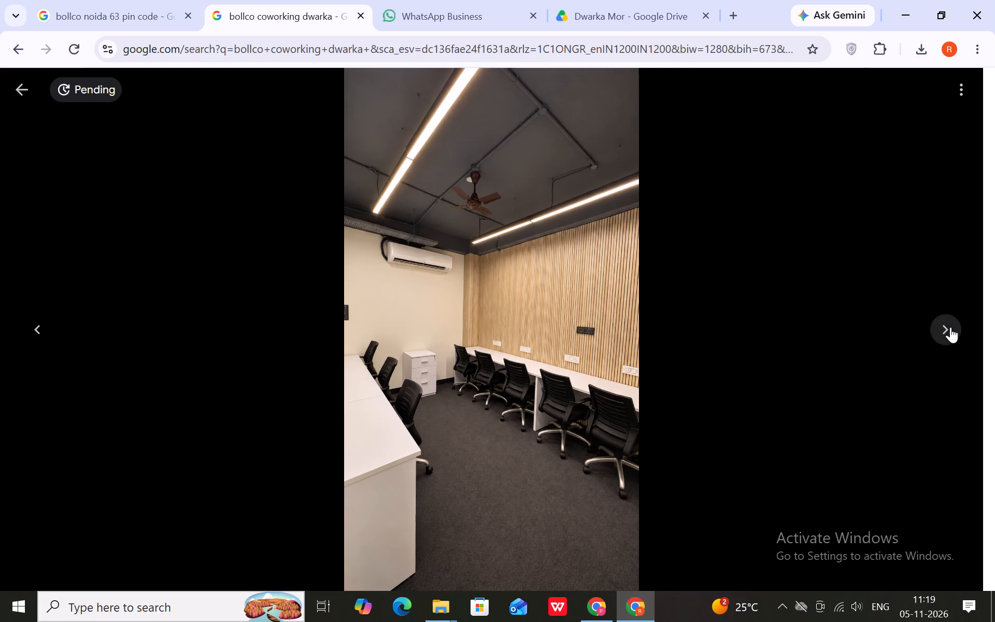
pyautogui.click(950, 327)
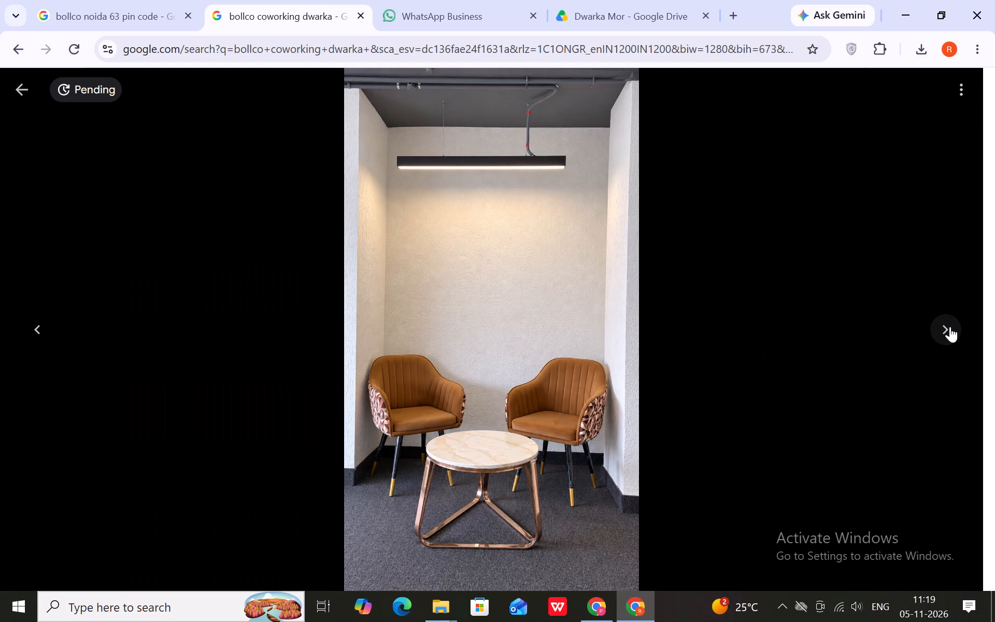
pyautogui.click(950, 327)
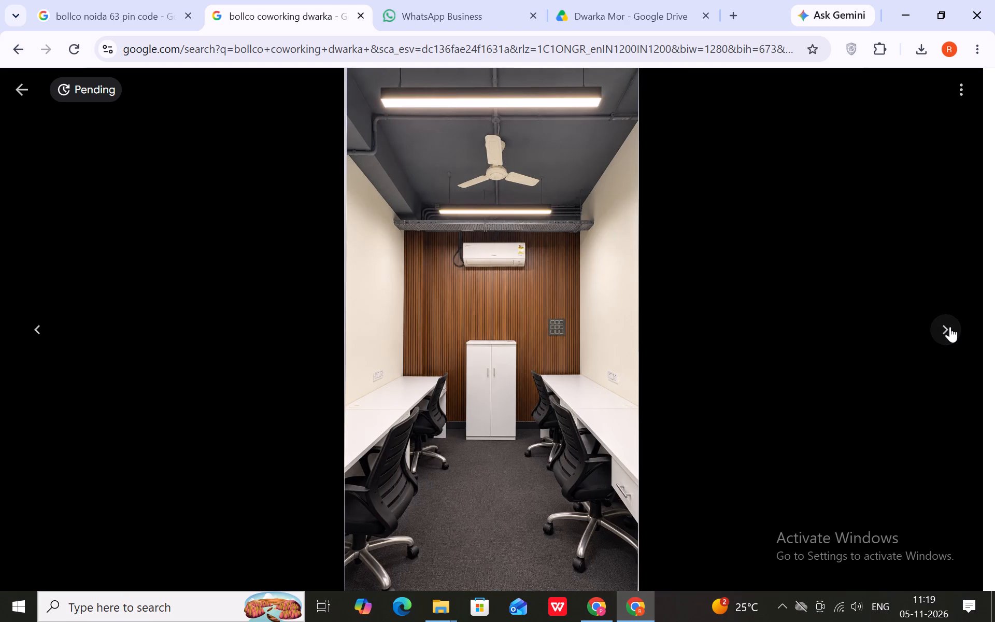
pyautogui.click(950, 327)
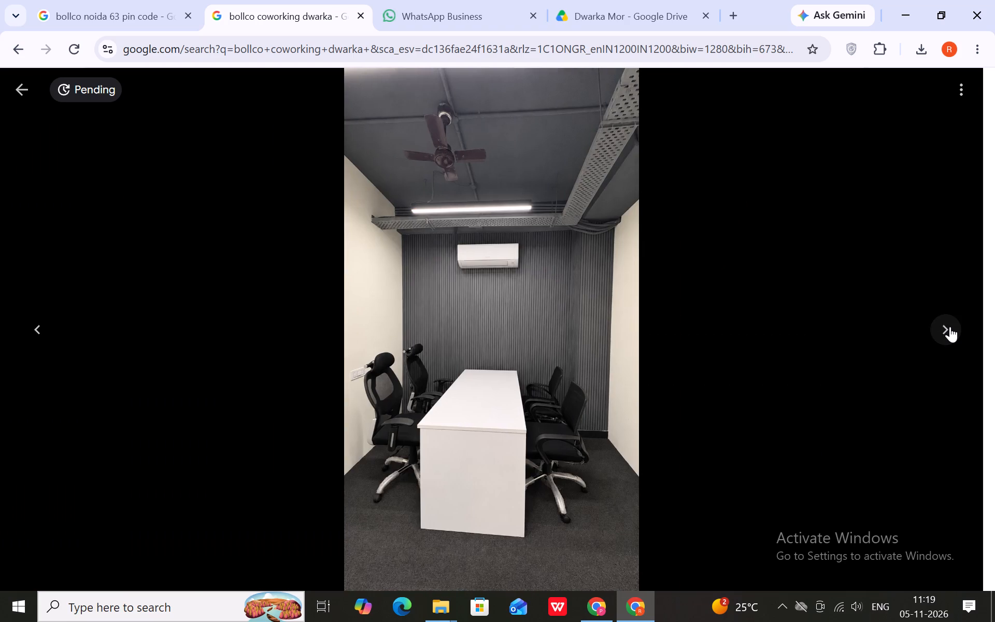
pyautogui.click(950, 327)
pyautogui.click(950, 327)
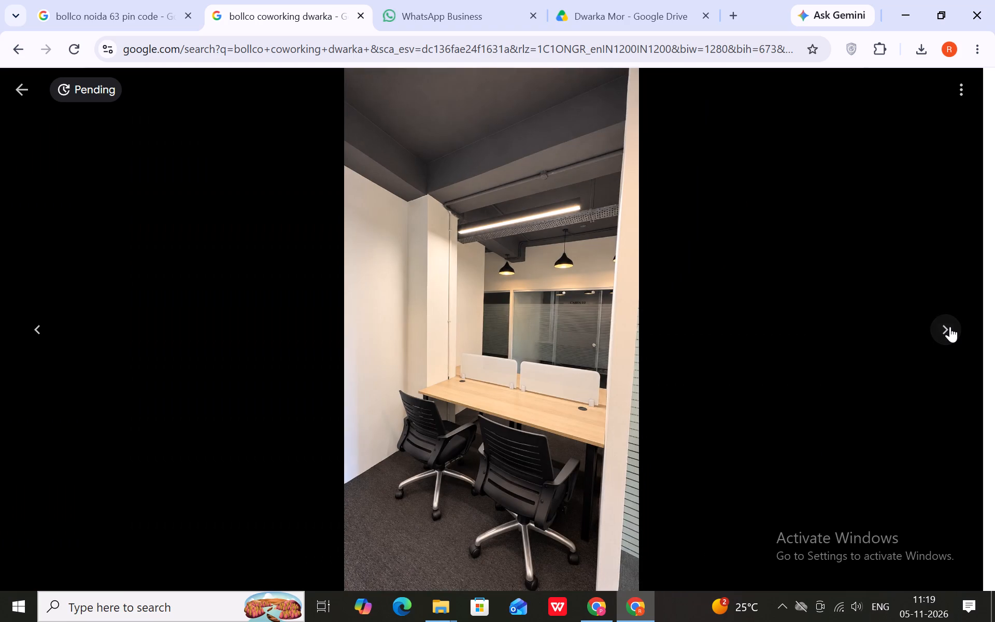
pyautogui.click(950, 327)
pyautogui.click(950, 327)
pyautogui.click(950, 327)
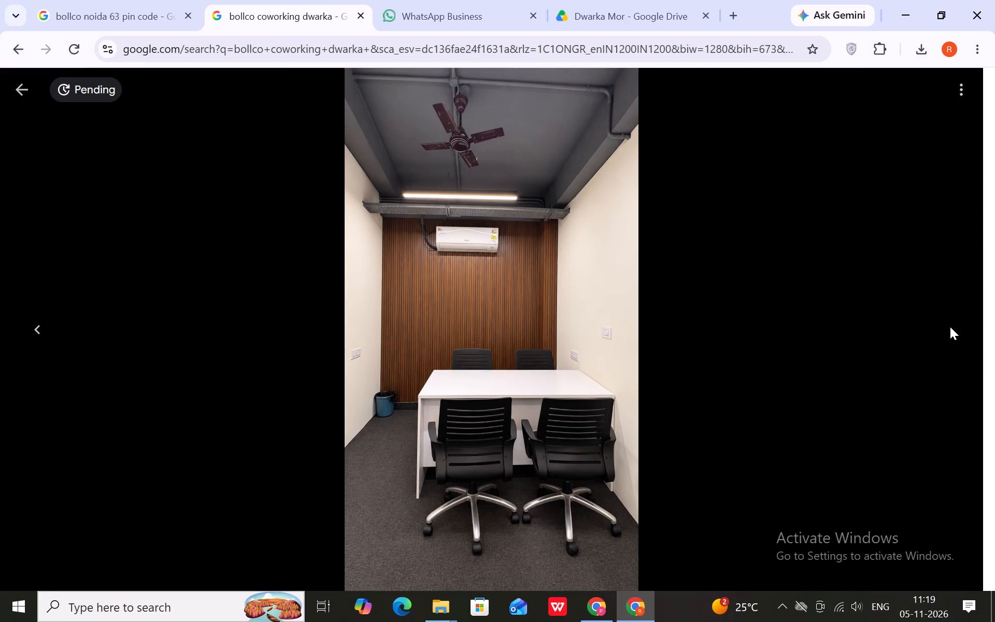
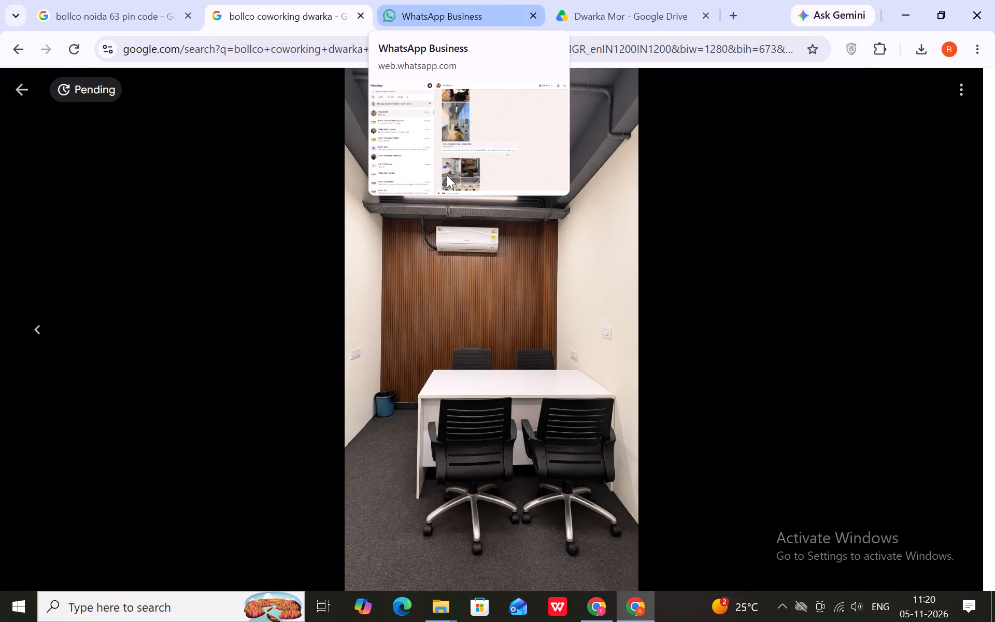
# Look over the Dwarka Mor profile's pending photos once more in the photo grid, and leave the photo manager.
pyautogui.click(19, 91)
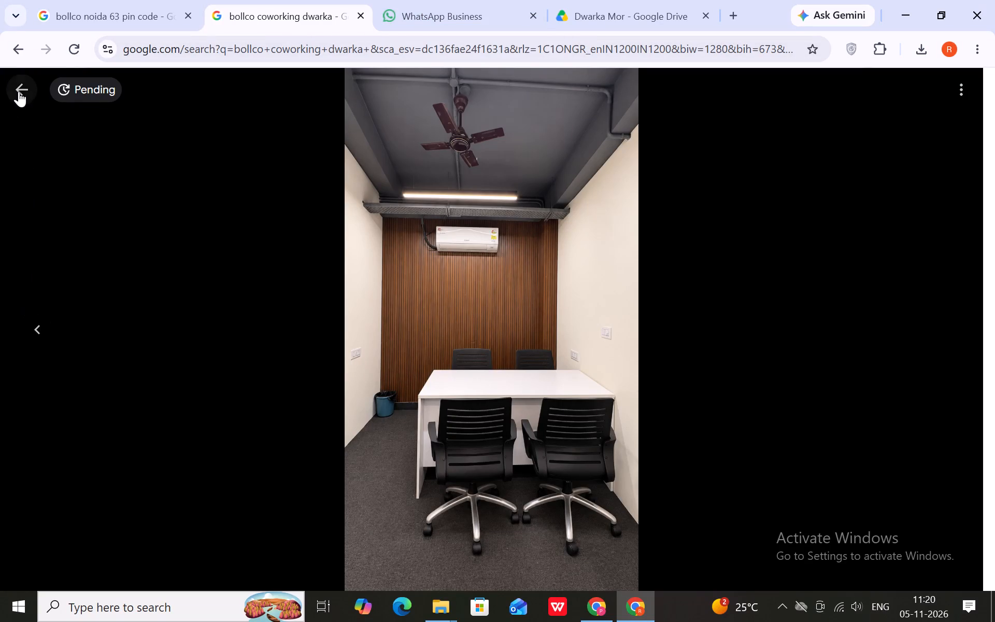
pyautogui.scroll(-5, 488, 379)
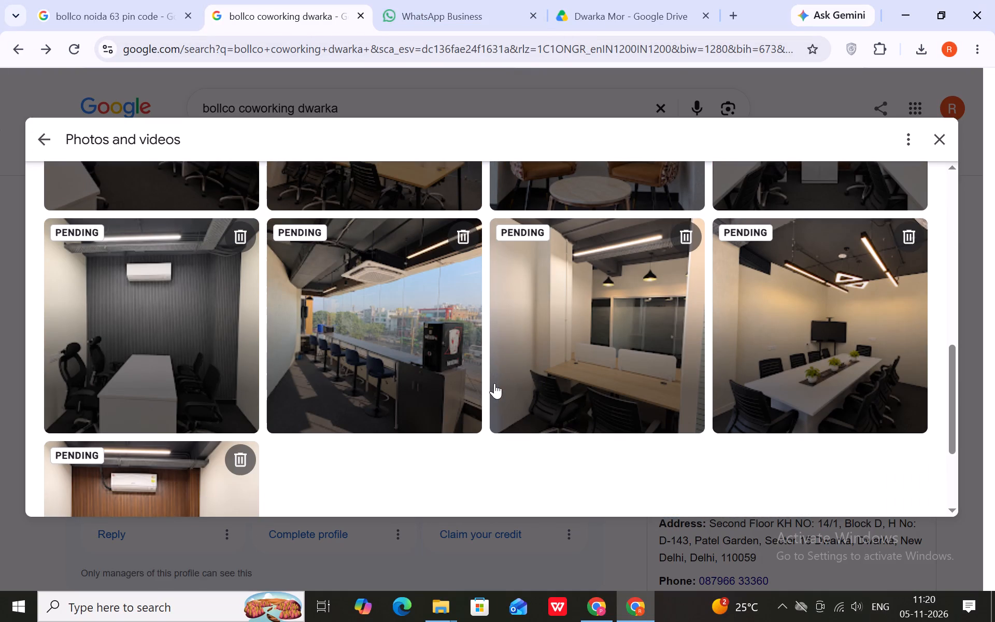
pyautogui.scroll(-1, 446, 409)
pyautogui.scroll(2, 446, 409)
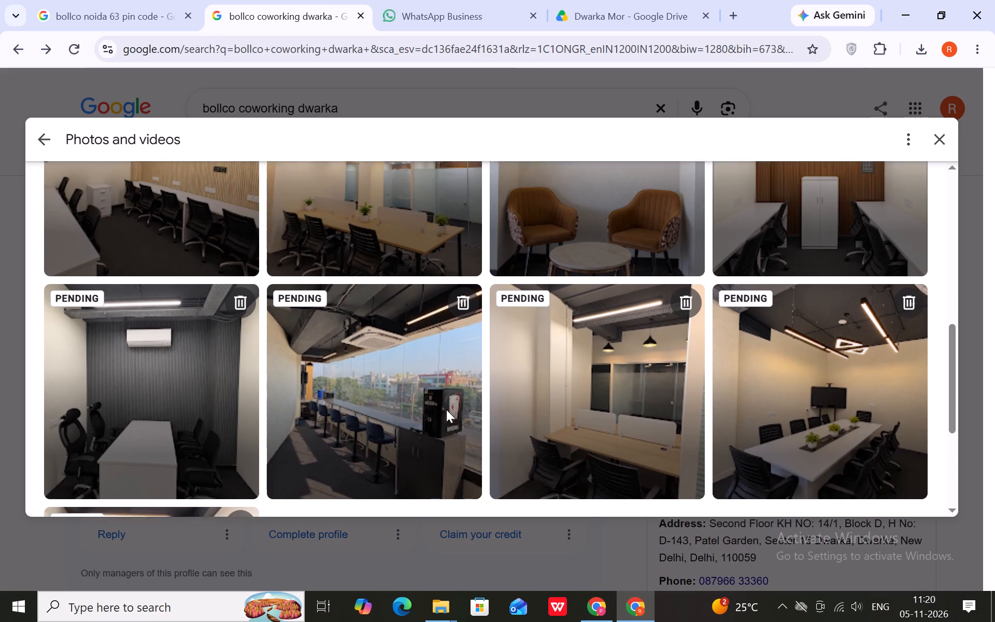
pyautogui.scroll(1, 479, 401)
pyautogui.scroll(-2, 699, 396)
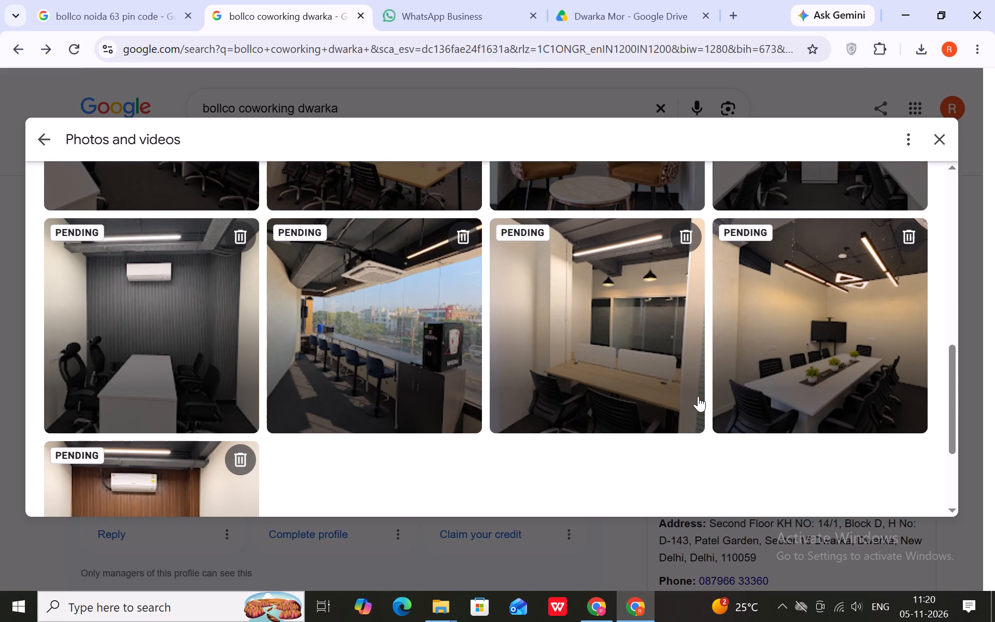
pyautogui.scroll(-4, 698, 396)
pyautogui.scroll(5, 698, 396)
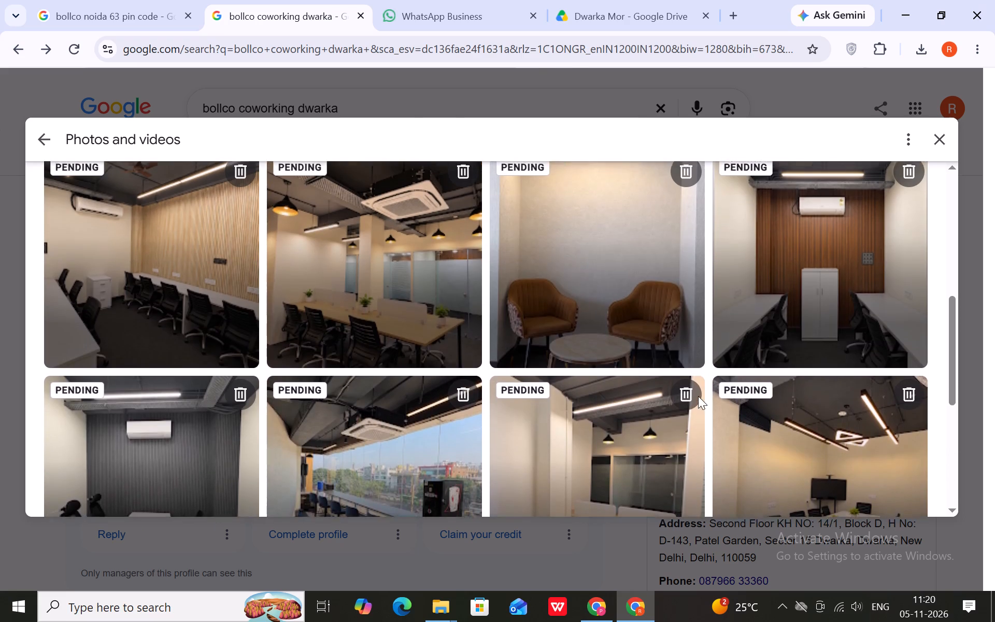
pyautogui.scroll(2, 698, 396)
pyautogui.scroll(-3, 698, 396)
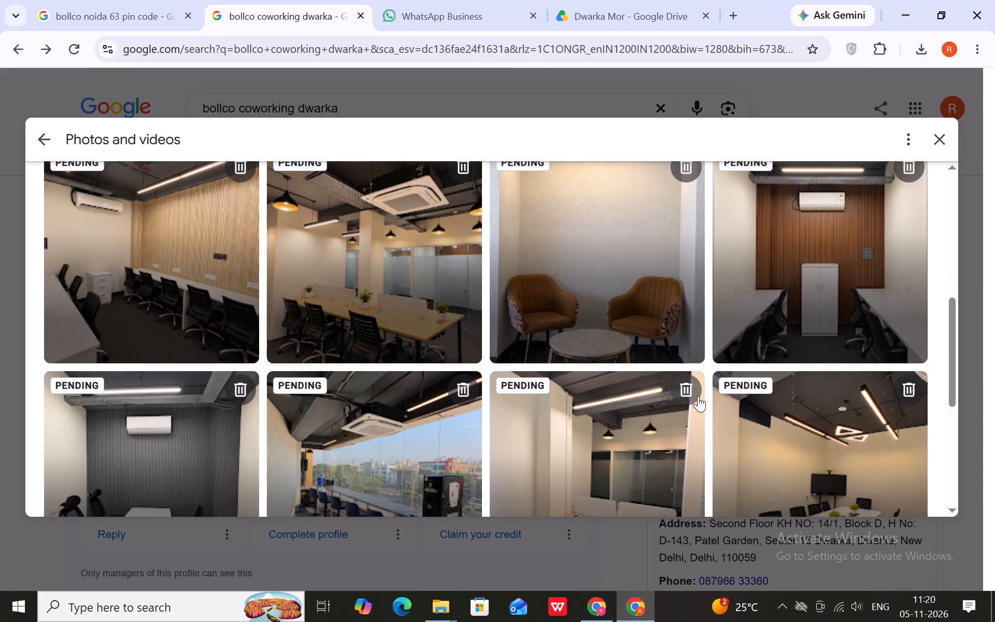
pyautogui.scroll(3, 698, 396)
pyautogui.scroll(-8, 435, 392)
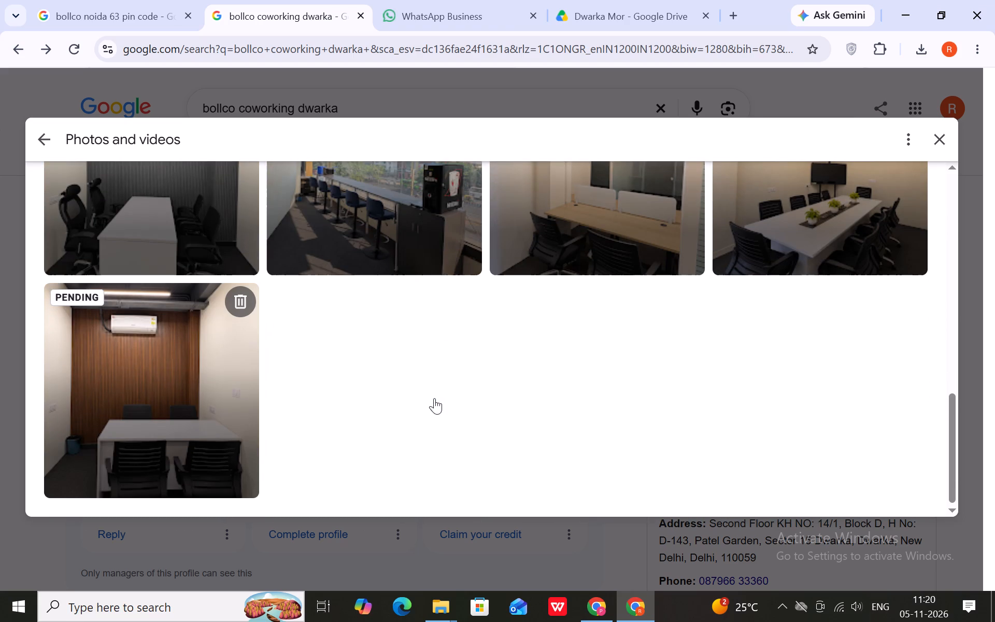
pyautogui.scroll(4, 434, 398)
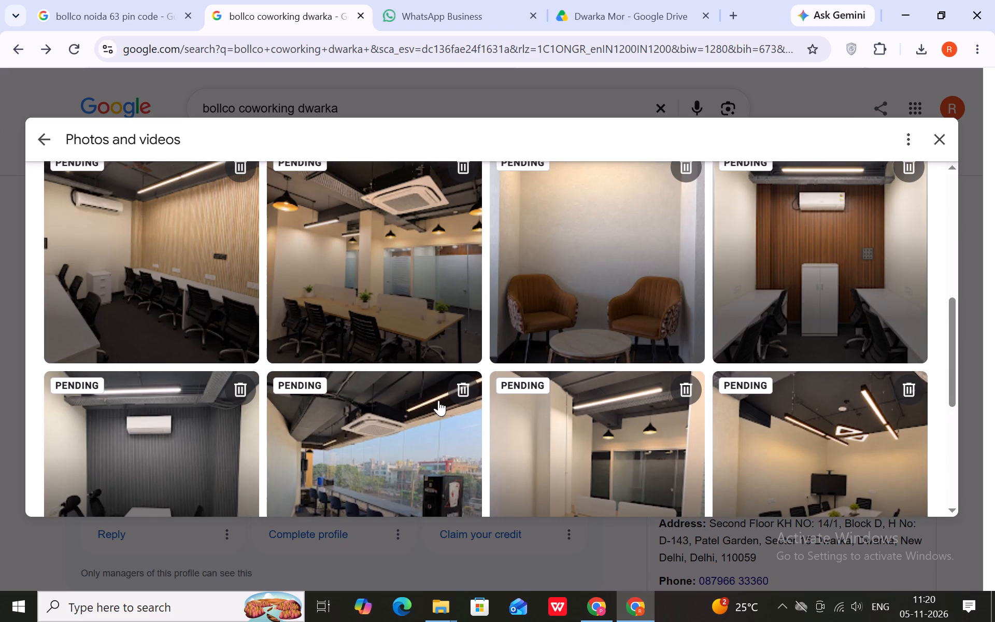
pyautogui.scroll(6, 438, 400)
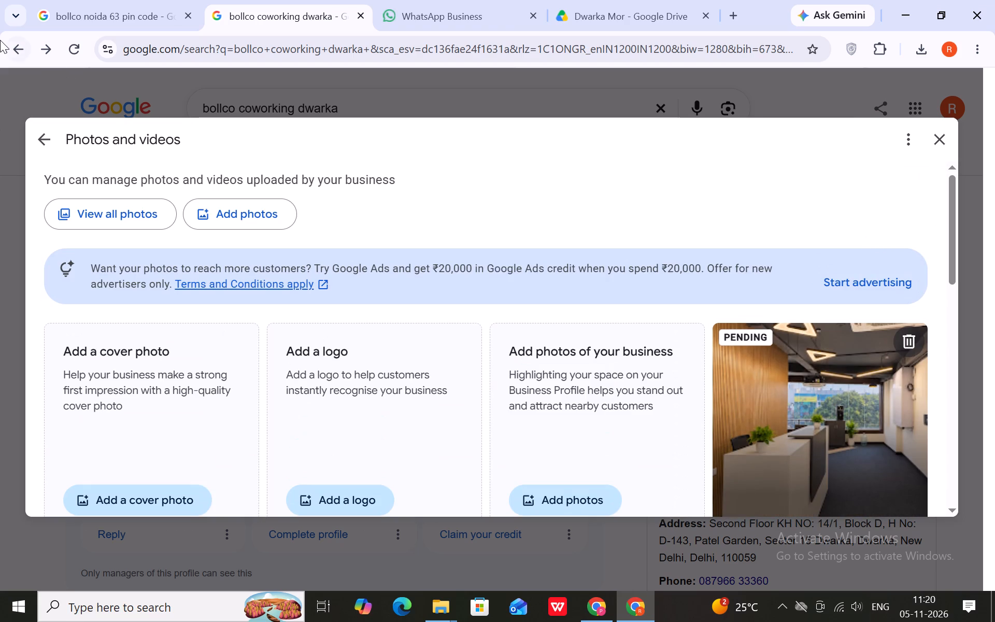
pyautogui.click(0, 40)
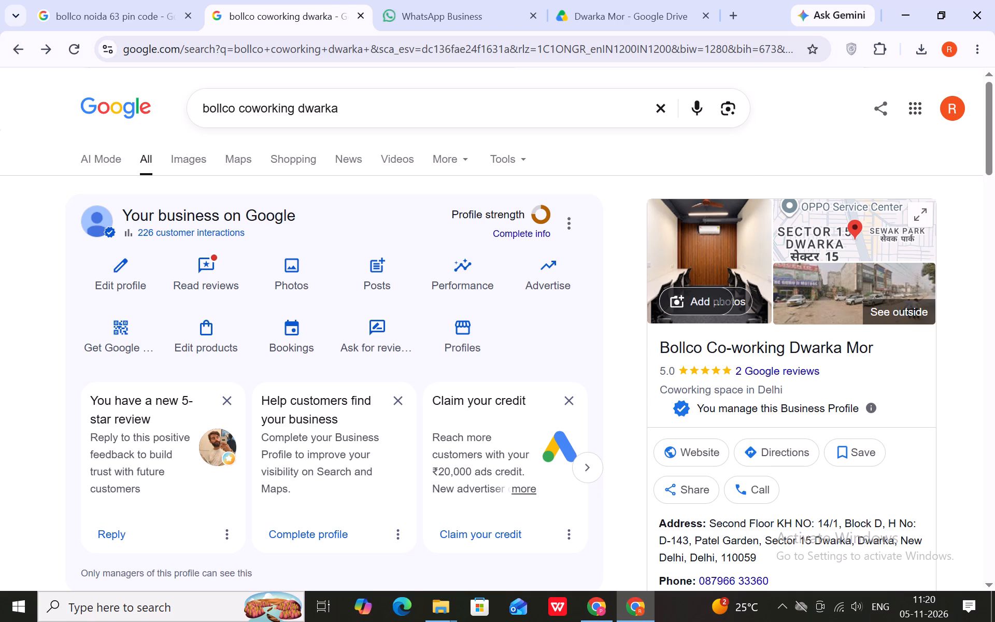
# Search Google for "bollco coworking greater kailash" to bring up that branch's business profile.
pyautogui.click(351, 111)
pyautogui.press('BackSpace')
pyautogui.press('BackSpace')
pyautogui.press('BackSpace')
pyautogui.press('BackSpace')
pyautogui.press('BackSpace')
pyautogui.press('BackSpace')
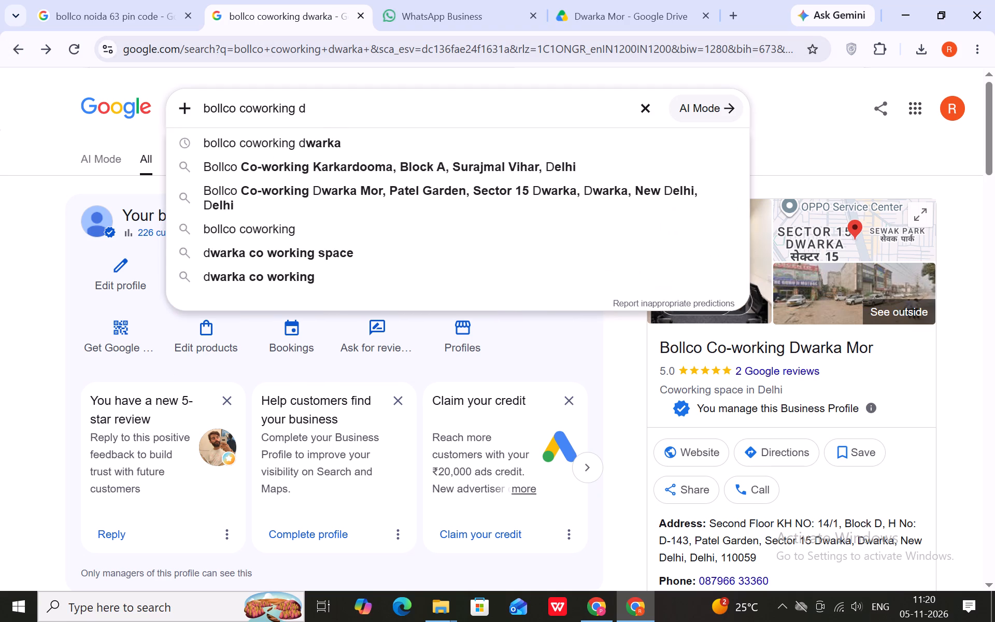
pyautogui.write('greater')
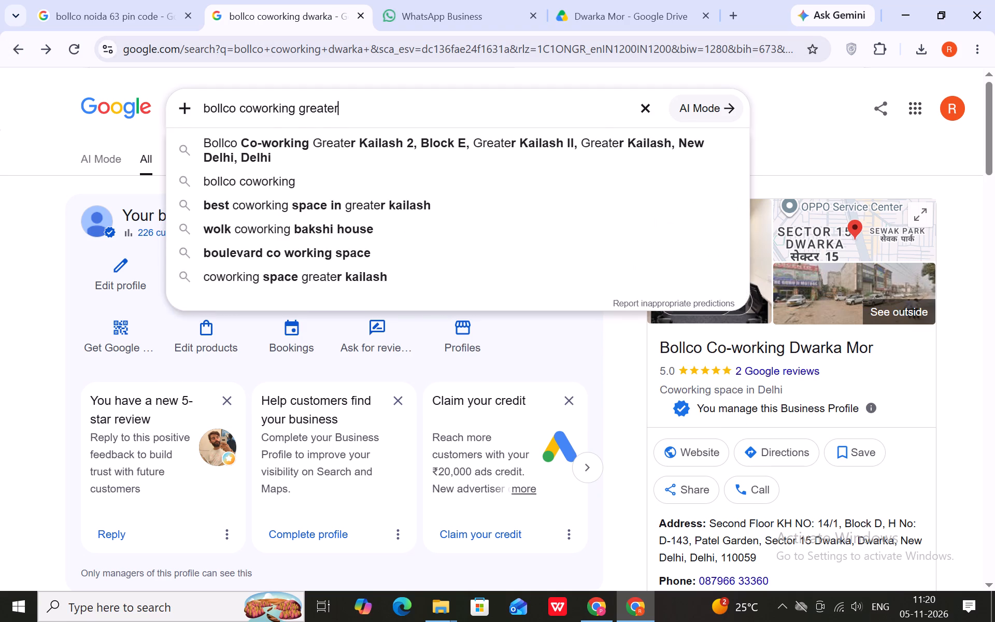
pyautogui.press('space')
pyautogui.write('ai')
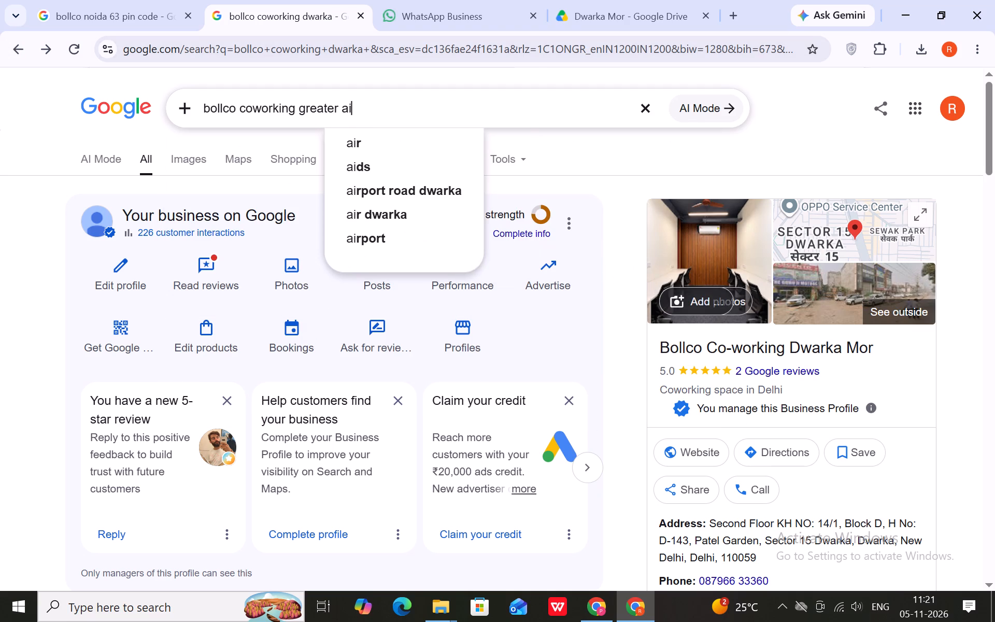
pyautogui.press('BackSpace')
pyautogui.press('BackSpace')
pyautogui.write('kalish')
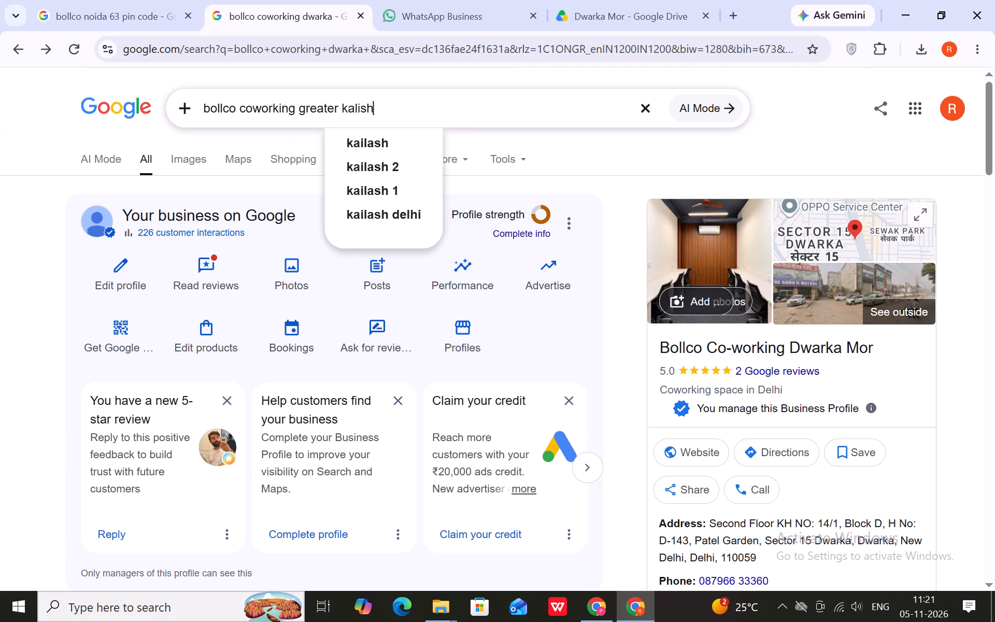
pyautogui.press('space')
pyautogui.press('BackSpace')
pyautogui.press('BackSpace')
pyautogui.press('BackSpace')
pyautogui.press('BackSpace')
pyautogui.press('BackSpace')
pyautogui.write('ilash \\')
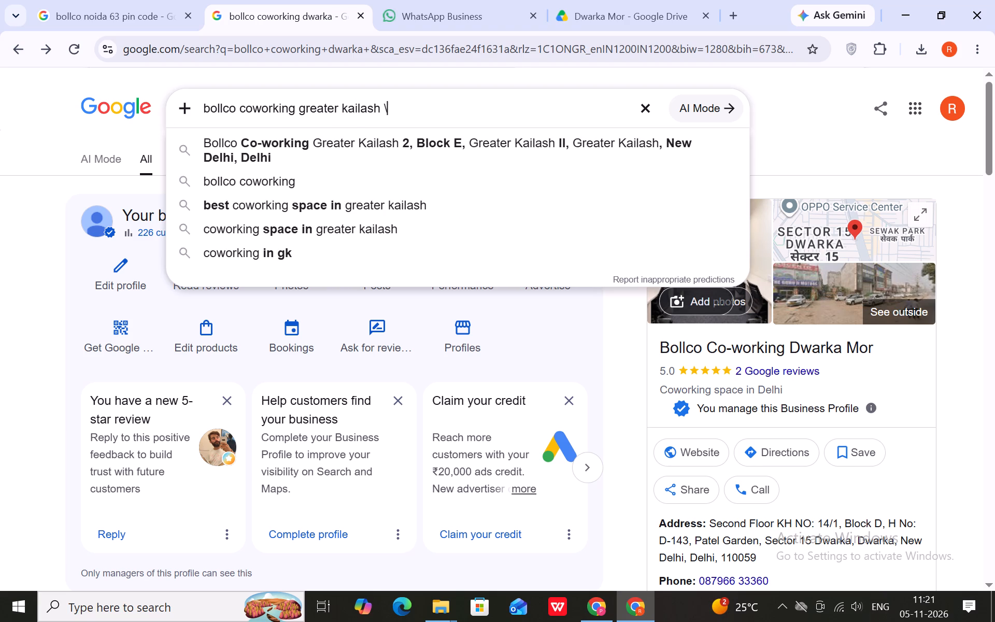
pyautogui.press('BackSpace')
pyautogui.press('Return')
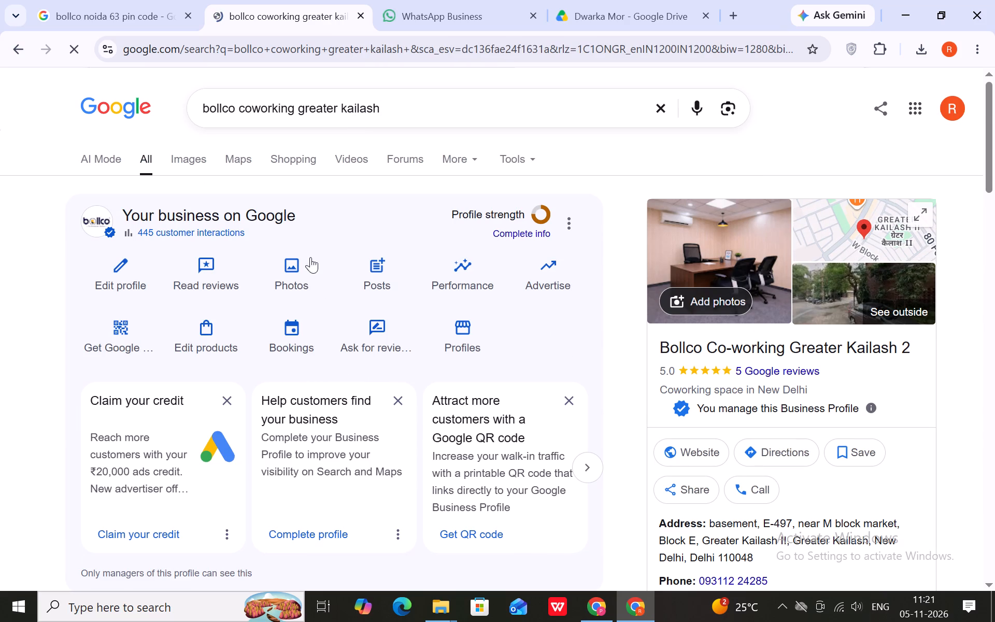
# Open the Greater Kailash 2 profile's photos and review the existing cover, logo and interior images.
pyautogui.click(291, 266)
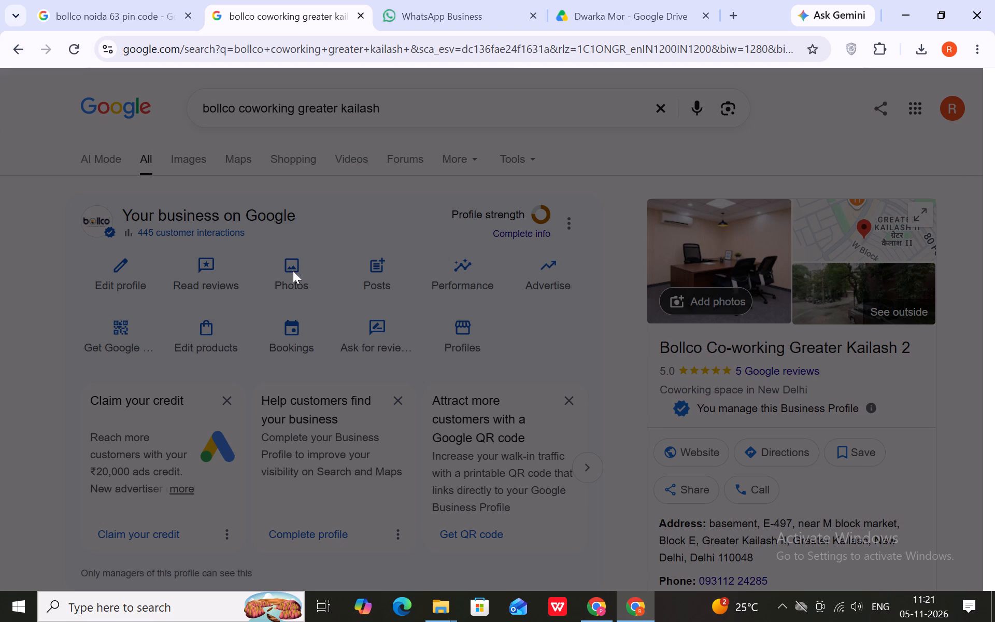
pyautogui.scroll(-5, 471, 449)
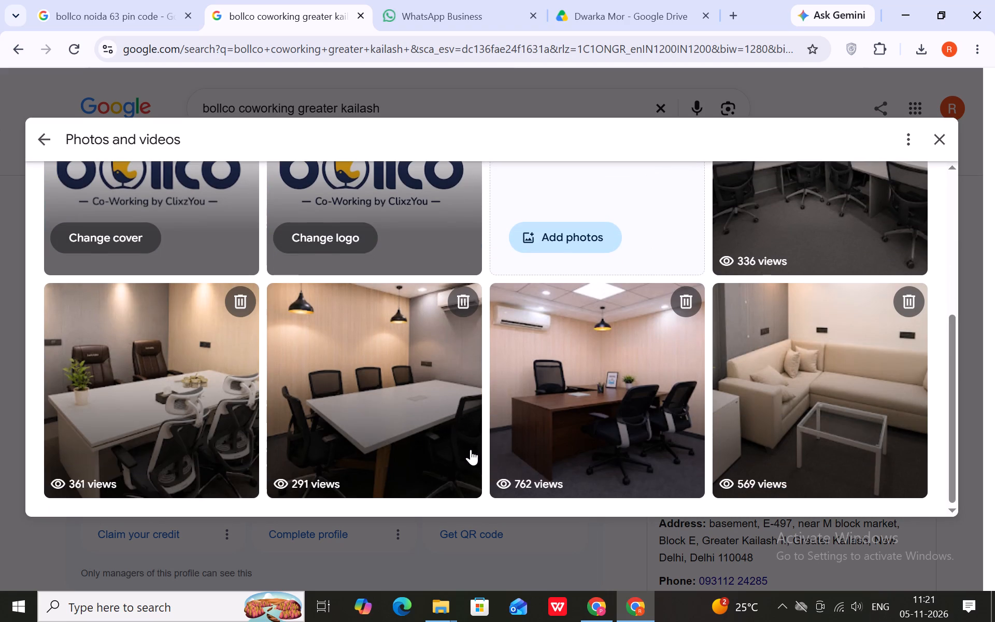
pyautogui.scroll(-2, 471, 449)
pyautogui.scroll(3, 471, 449)
pyautogui.scroll(-3, 471, 449)
pyautogui.scroll(6, 471, 449)
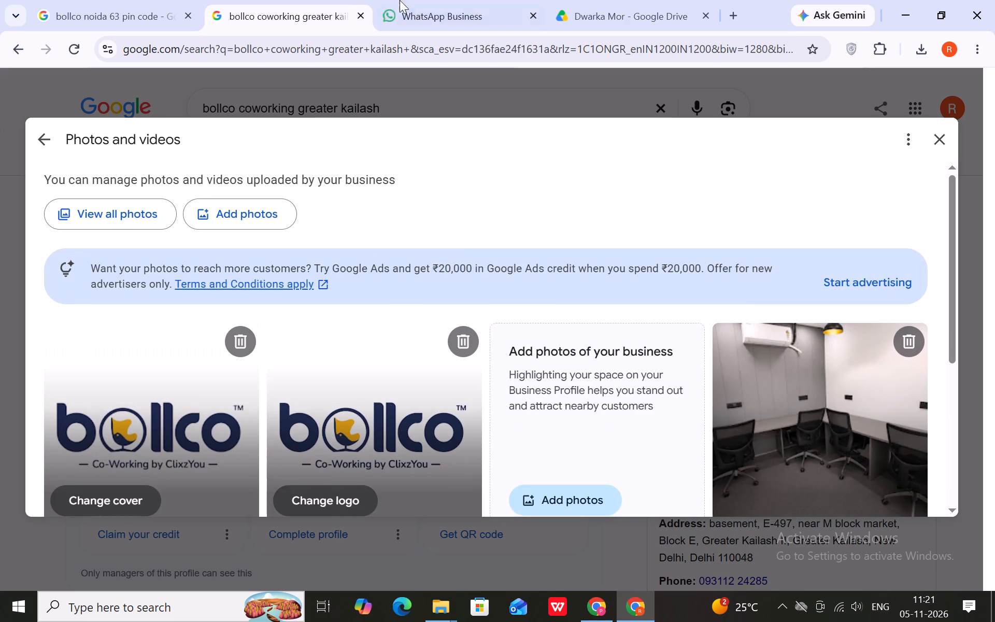
# Switch to Google Drive and open the greater kailash 2 folder within Bollco All Branch Photos.
pyautogui.click(665, 0)
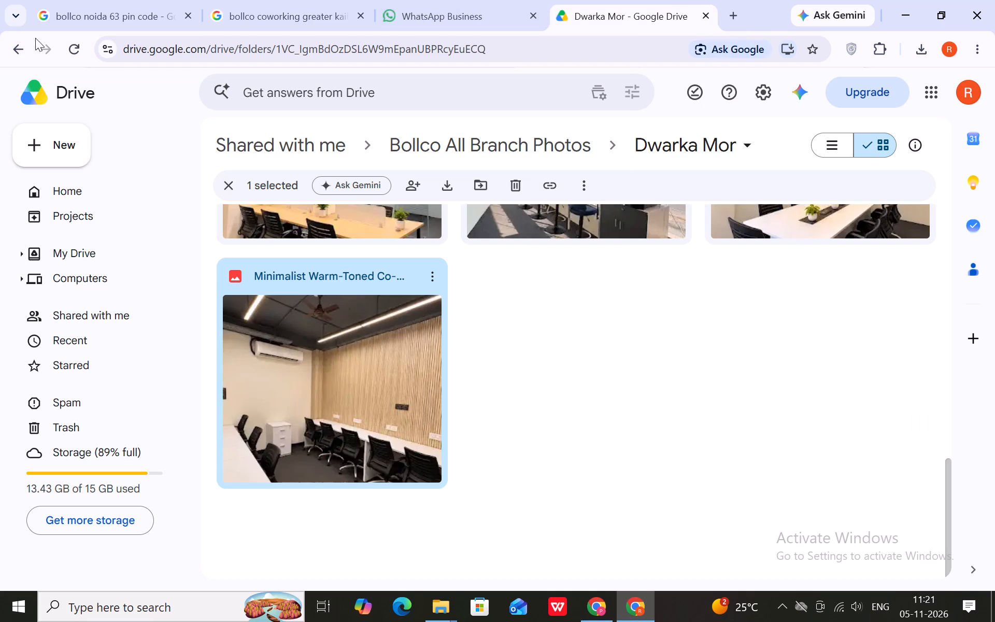
pyautogui.click(11, 45)
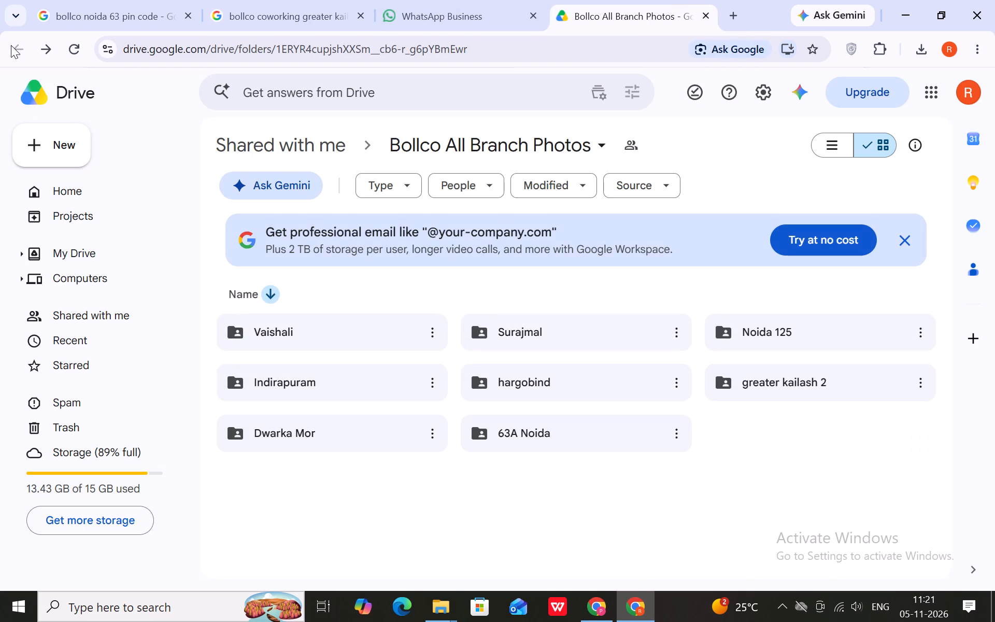
pyautogui.doubleClick(802, 382)
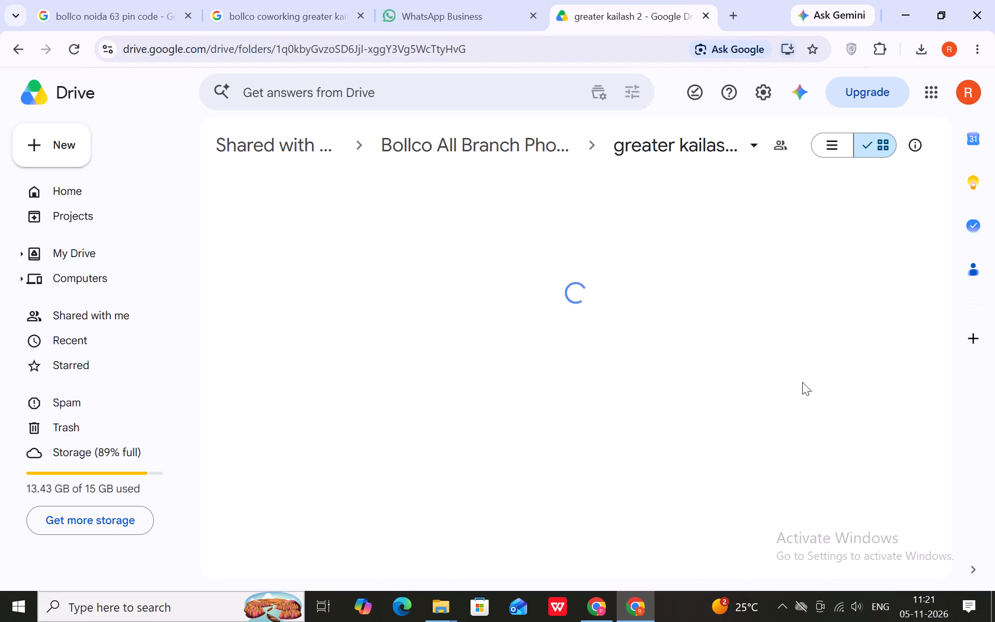
# Look through the numbered photos in the greater kailash 2 folder to decide which ones to use.
pyautogui.scroll(-5, 510, 403)
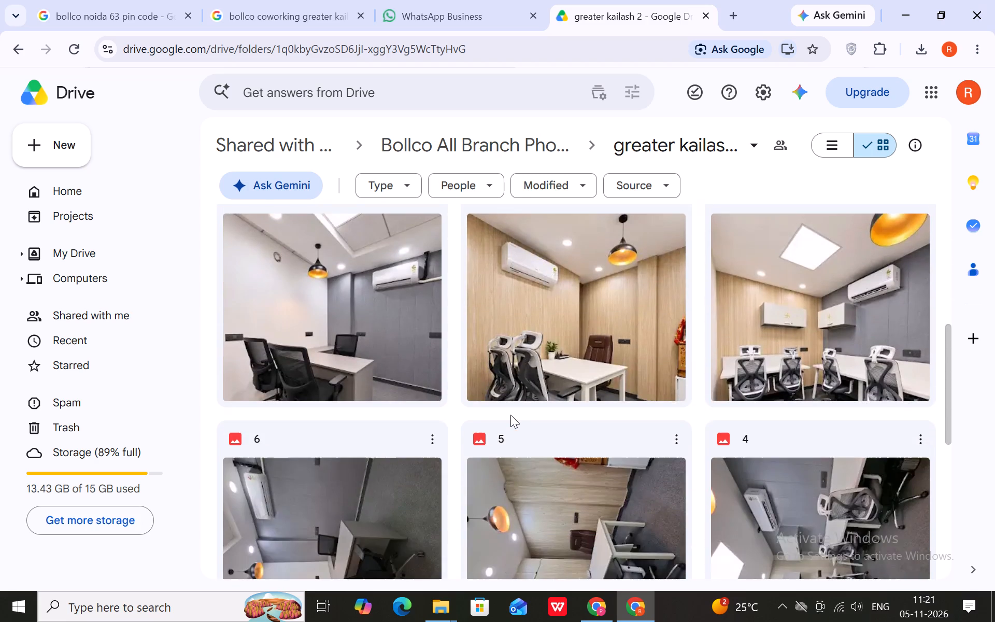
pyautogui.scroll(-3, 510, 415)
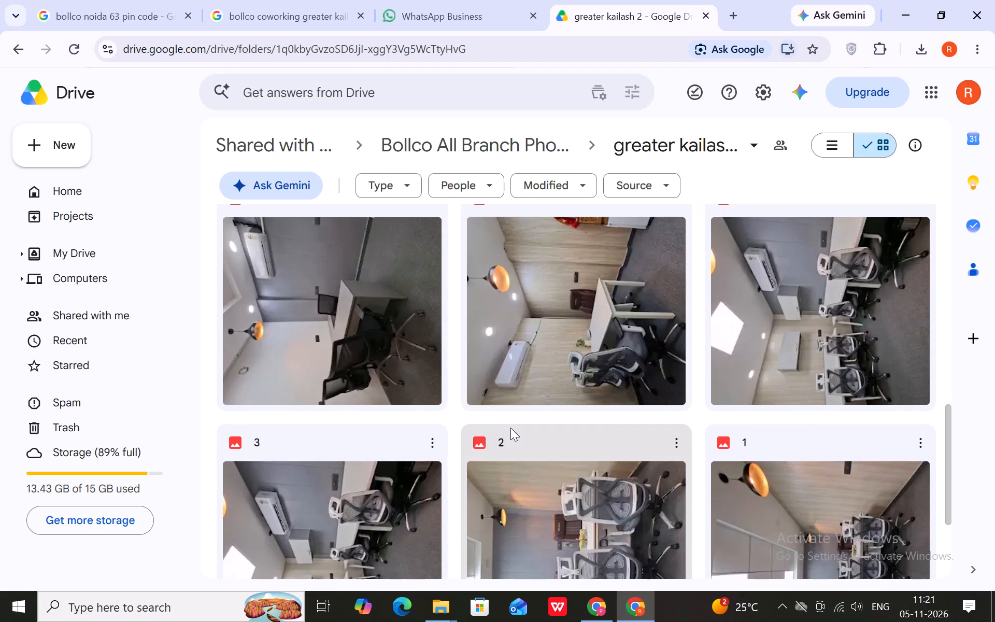
pyautogui.scroll(-3, 512, 421)
pyautogui.scroll(1, 512, 421)
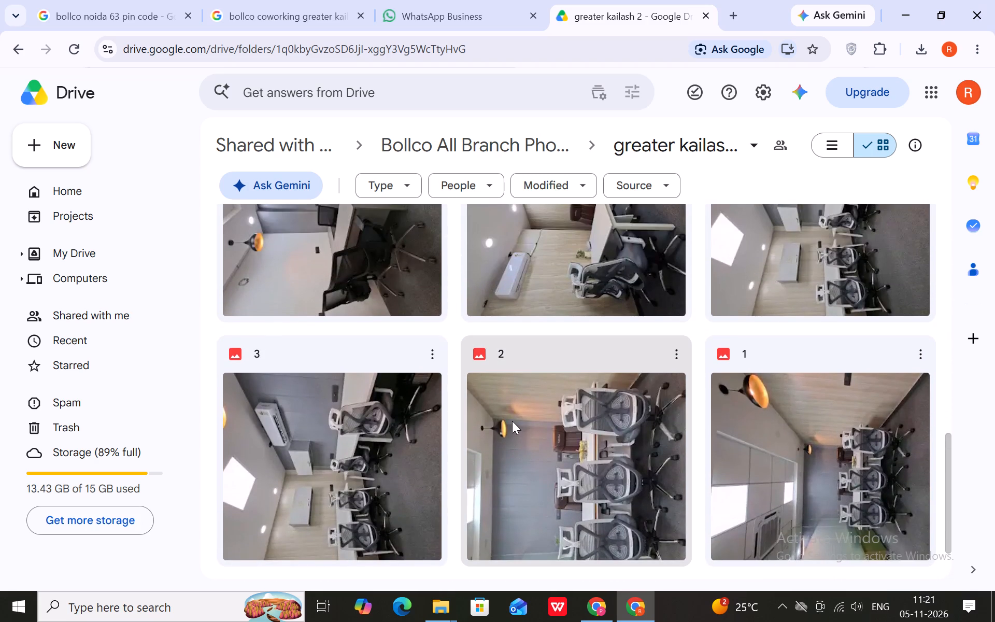
pyautogui.scroll(2, 512, 421)
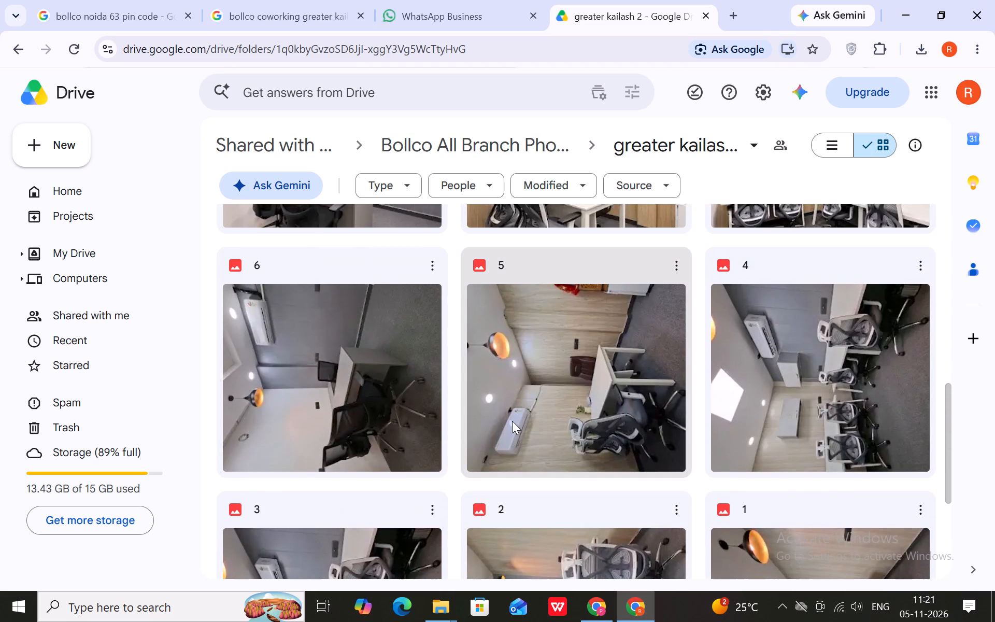
pyautogui.scroll(4, 512, 421)
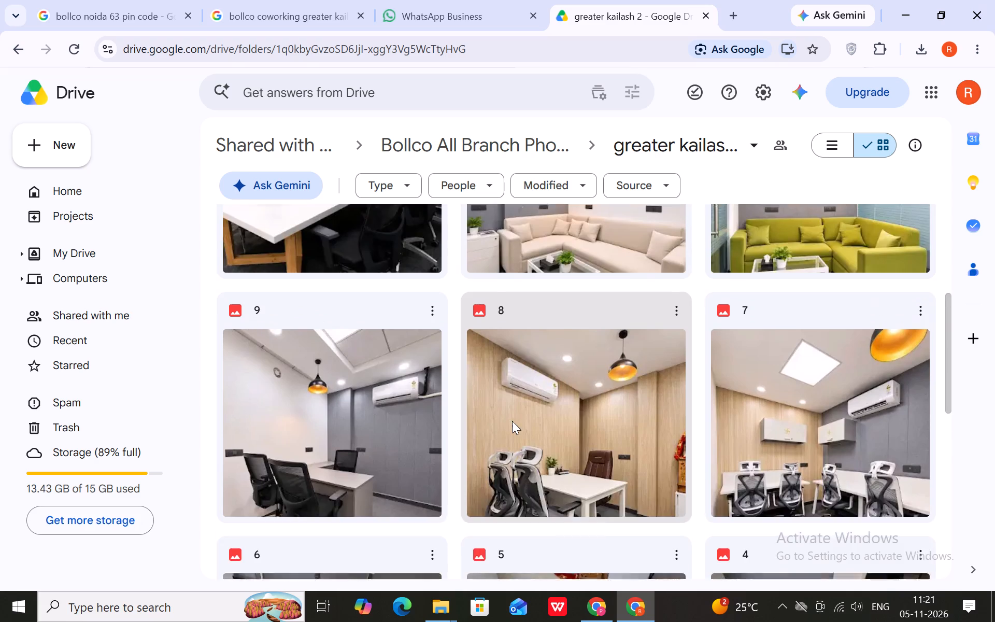
pyautogui.scroll(3, 512, 421)
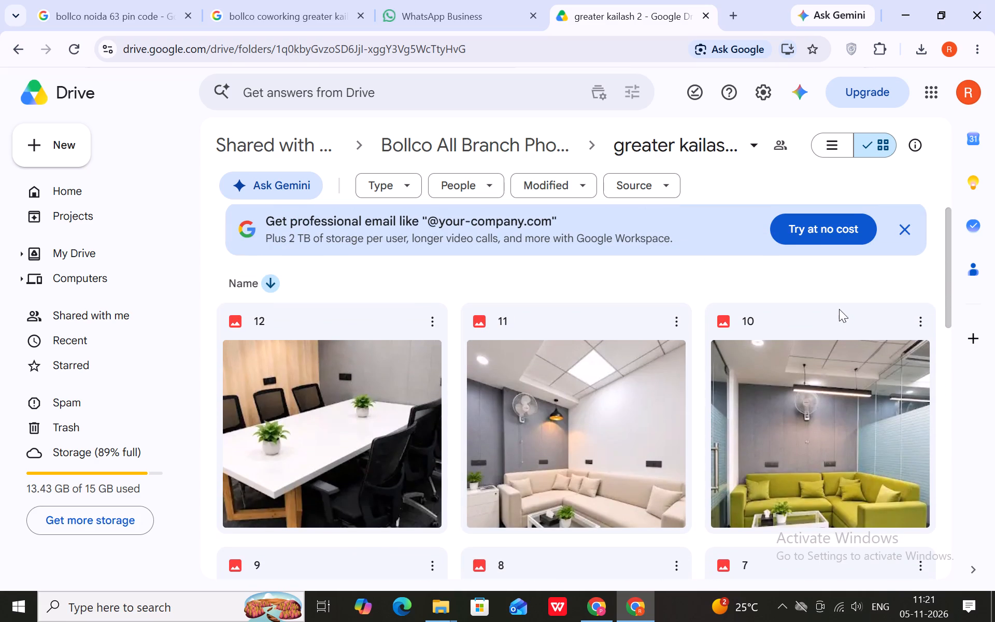
# Download the green sofa photo 10 and the beige sofa photo 11 from the greater kailash 2 folder.
pyautogui.click(922, 320)
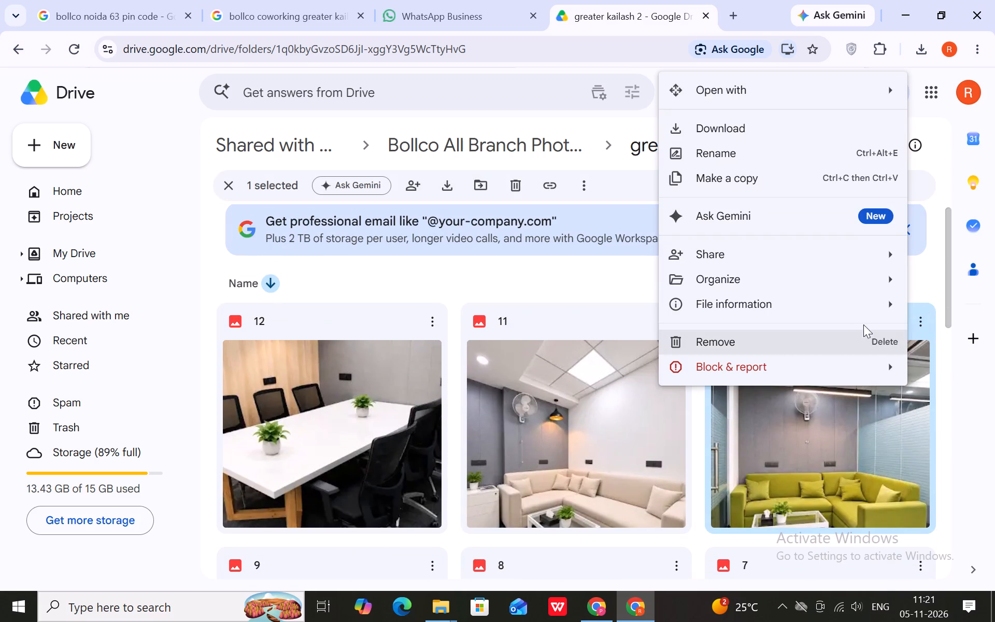
pyautogui.click(762, 122)
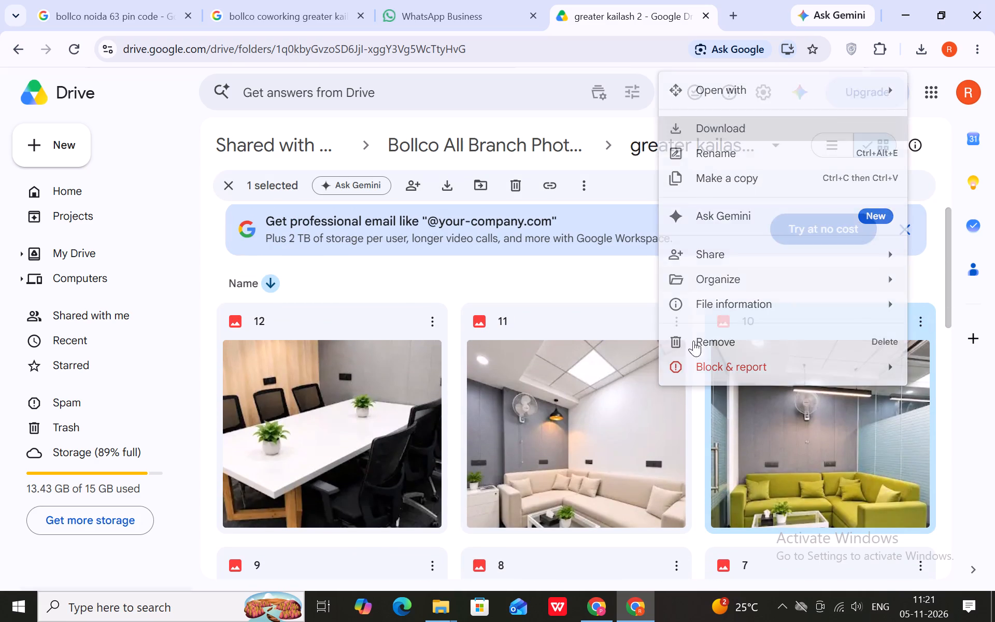
pyautogui.click(676, 324)
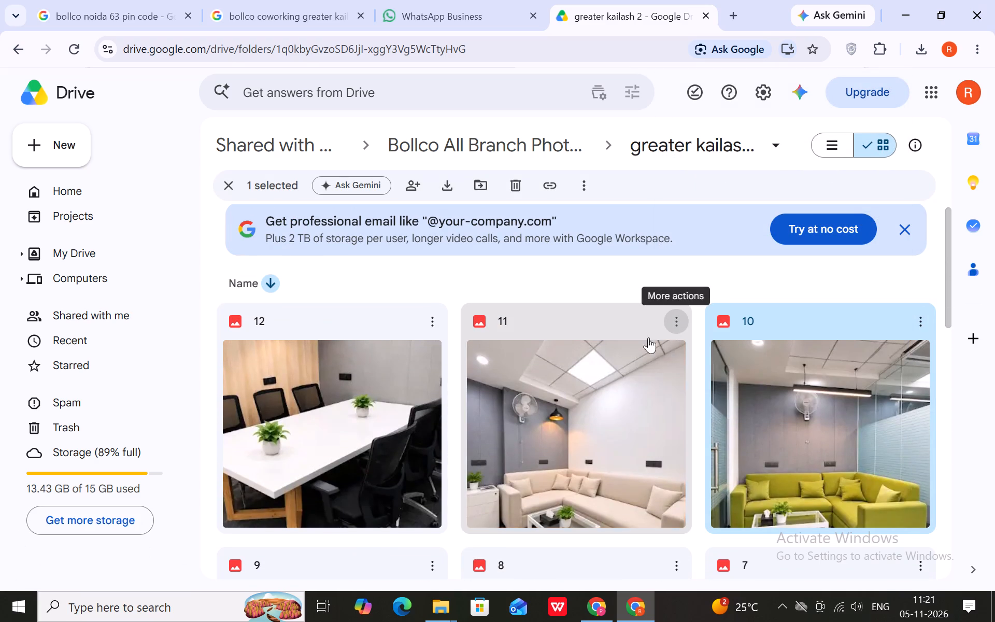
pyautogui.click(732, 126)
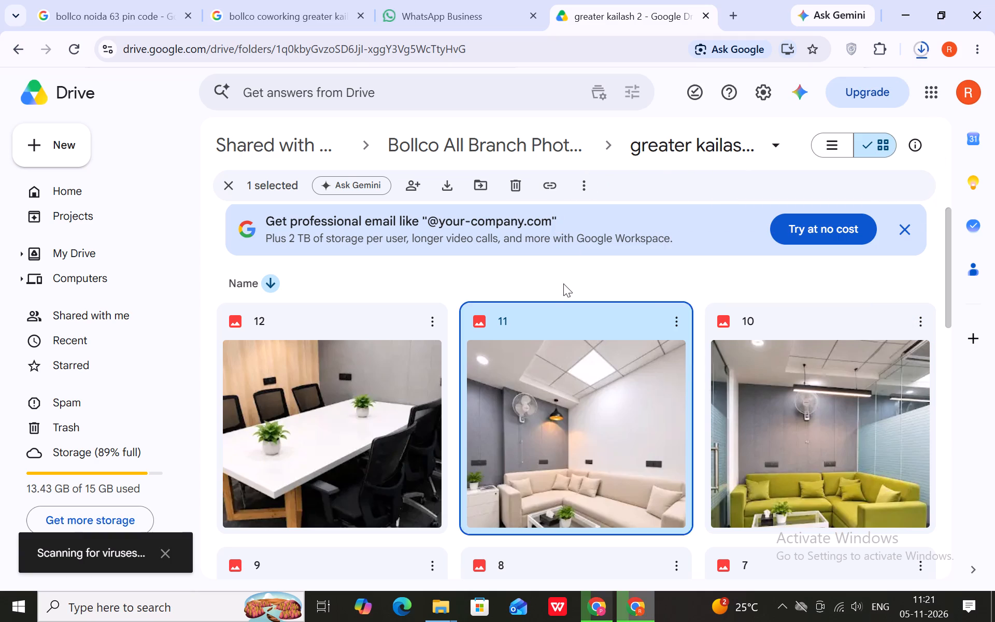
# Download photos 12, 9, 8 and 7 from the greater kailash 2 folder and check the remaining lower-numbered photos.
pyautogui.click(433, 318)
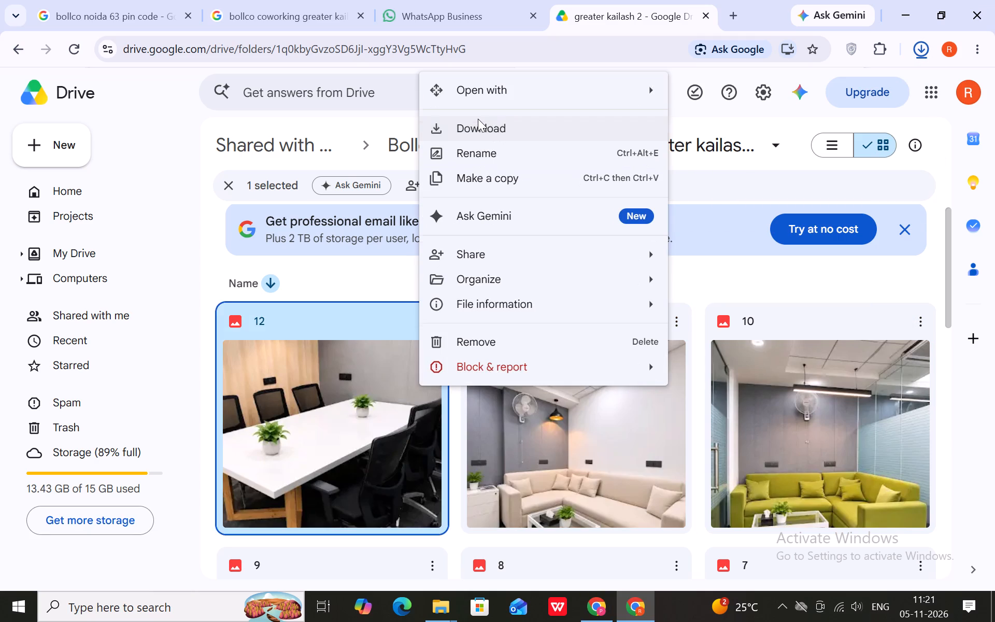
pyautogui.click(488, 129)
pyautogui.scroll(-1, 516, 369)
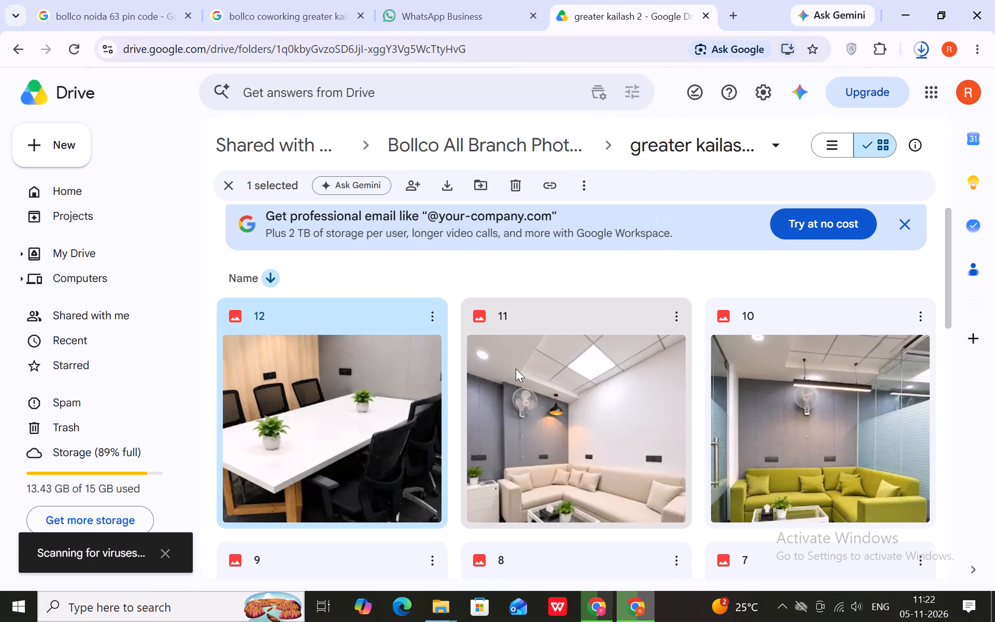
pyautogui.scroll(-2, 516, 369)
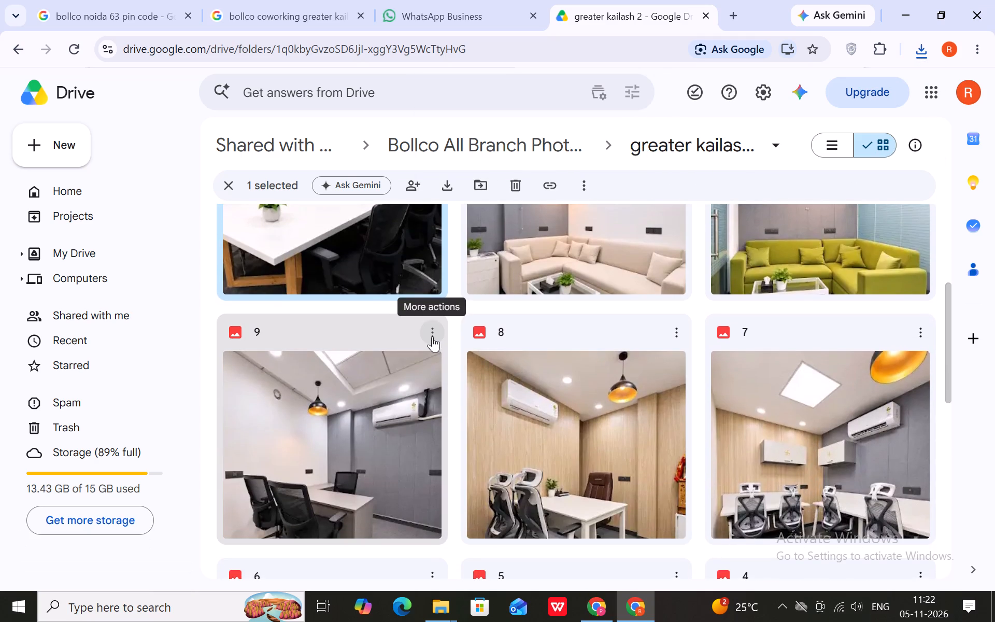
pyautogui.click(432, 336)
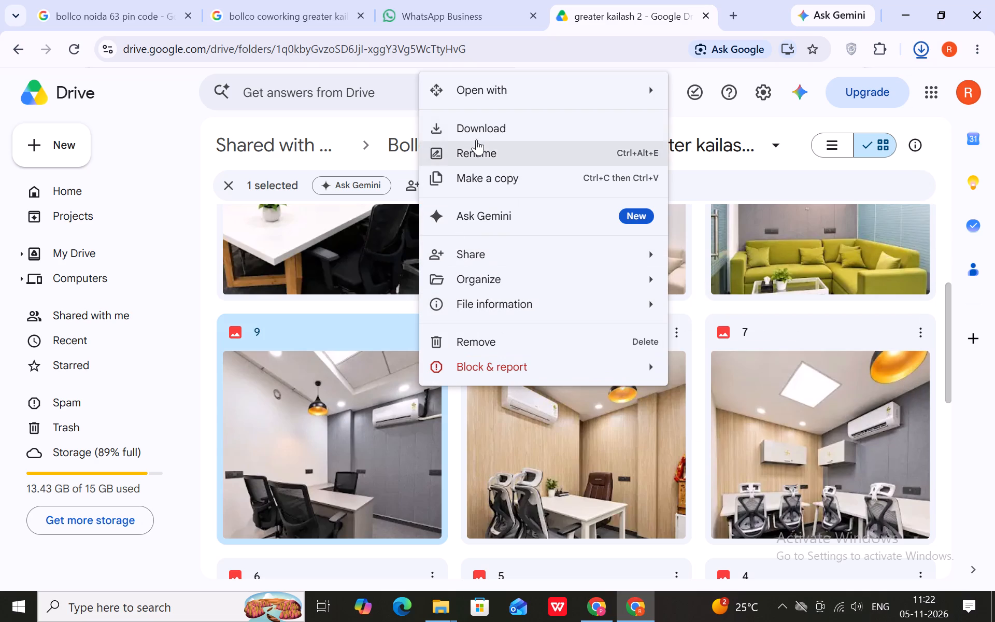
pyautogui.click(477, 135)
pyautogui.click(666, 330)
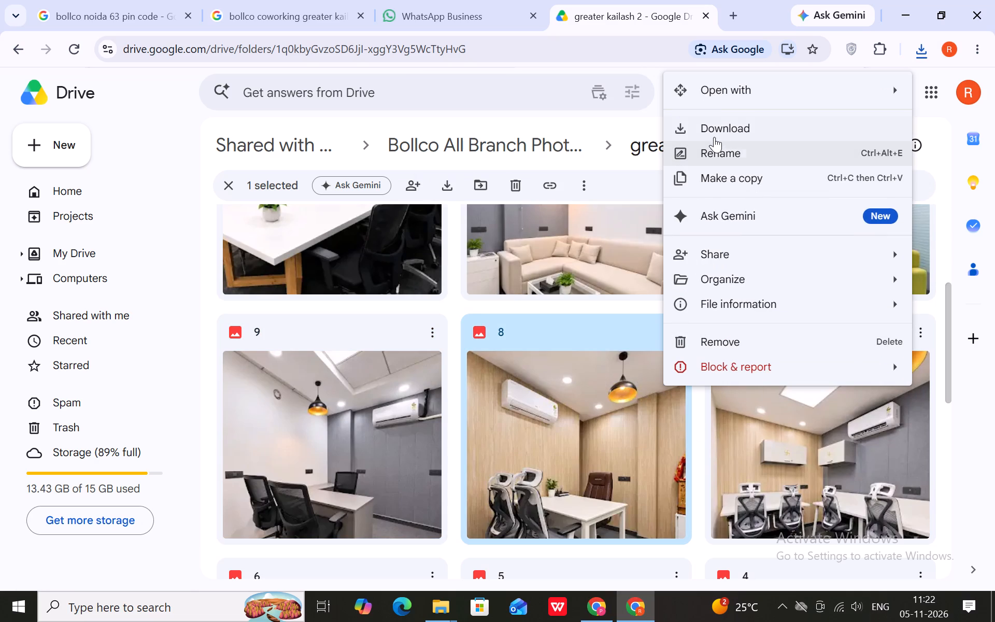
pyautogui.click(714, 137)
pyautogui.click(927, 330)
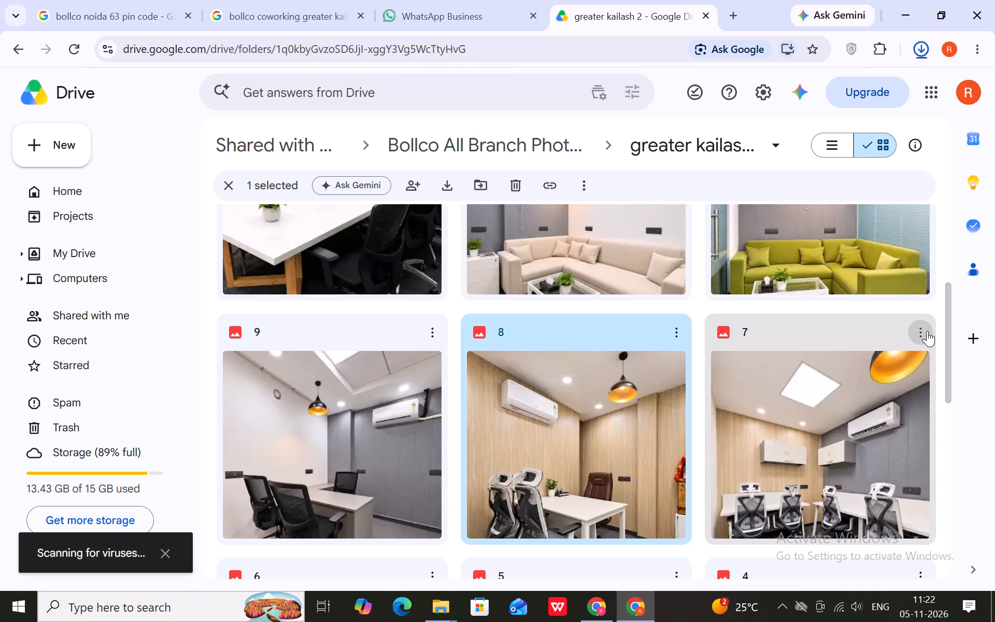
pyautogui.click(771, 134)
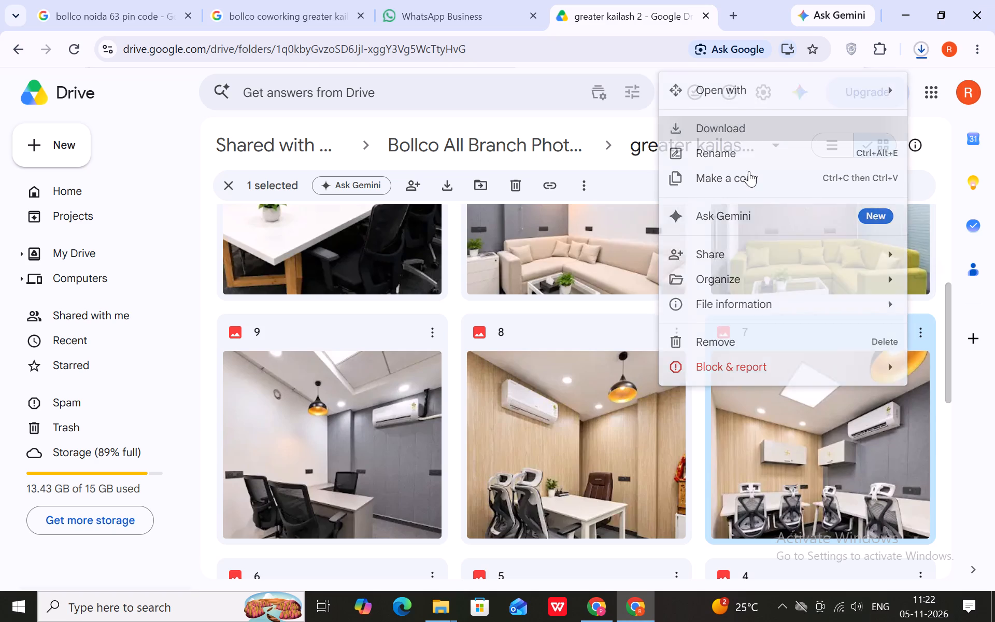
pyautogui.scroll(-7, 623, 444)
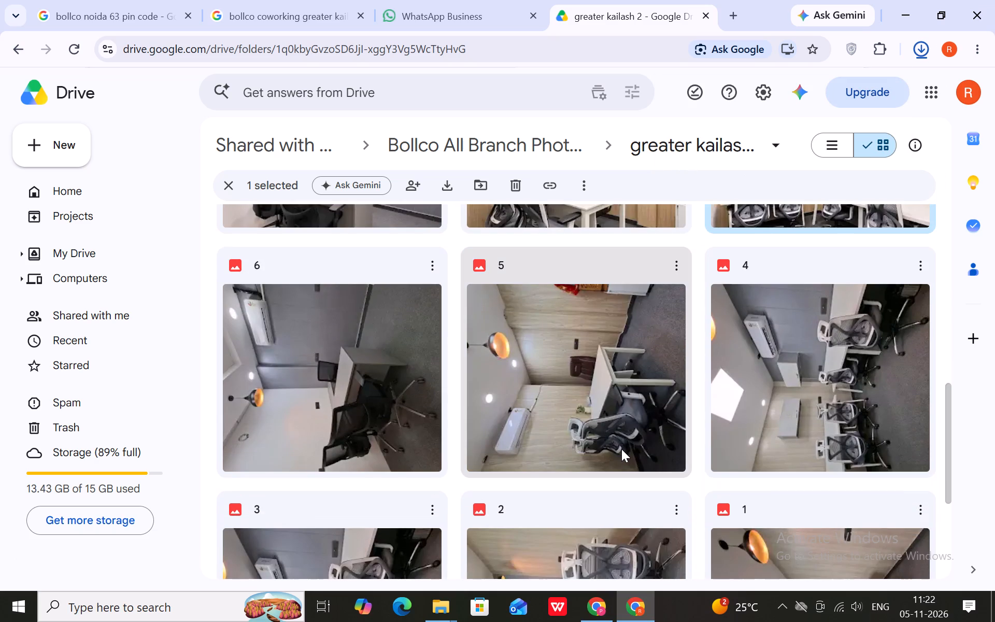
pyautogui.scroll(-7, 621, 449)
pyautogui.scroll(9, 484, 445)
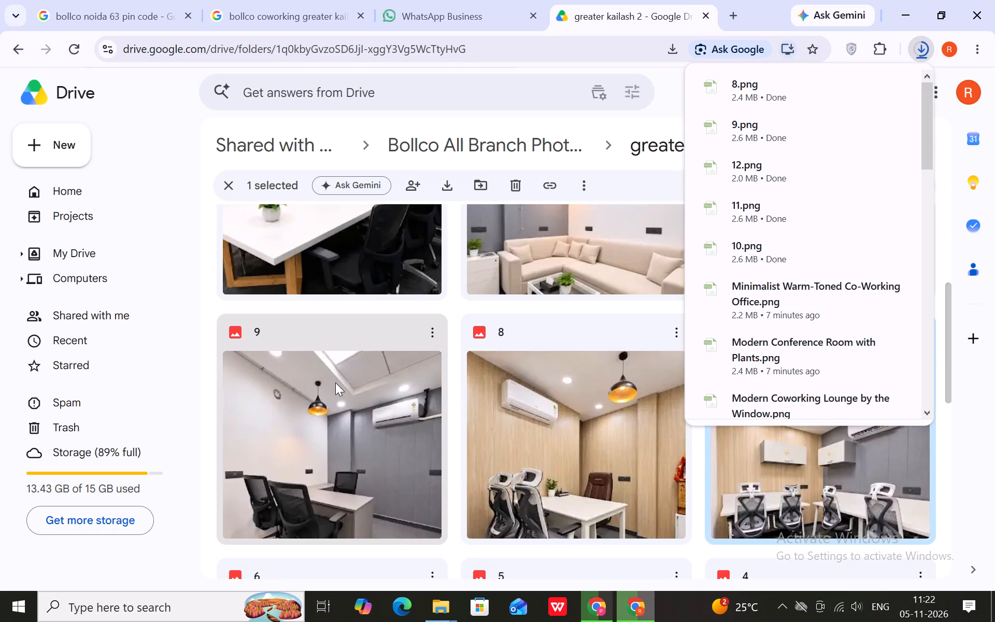
pyautogui.scroll(2, 335, 383)
# Upload the downloaded photos 7, 8, 9, 10, 11 and 12 to the Greater Kailash 2 business profile.
pyautogui.click(298, 0)
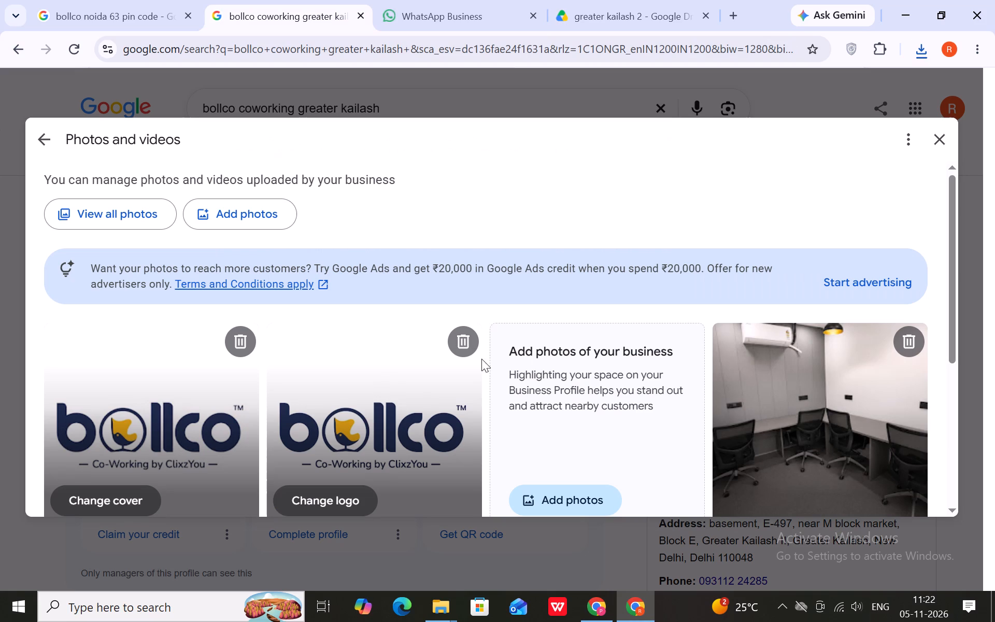
pyautogui.click(575, 494)
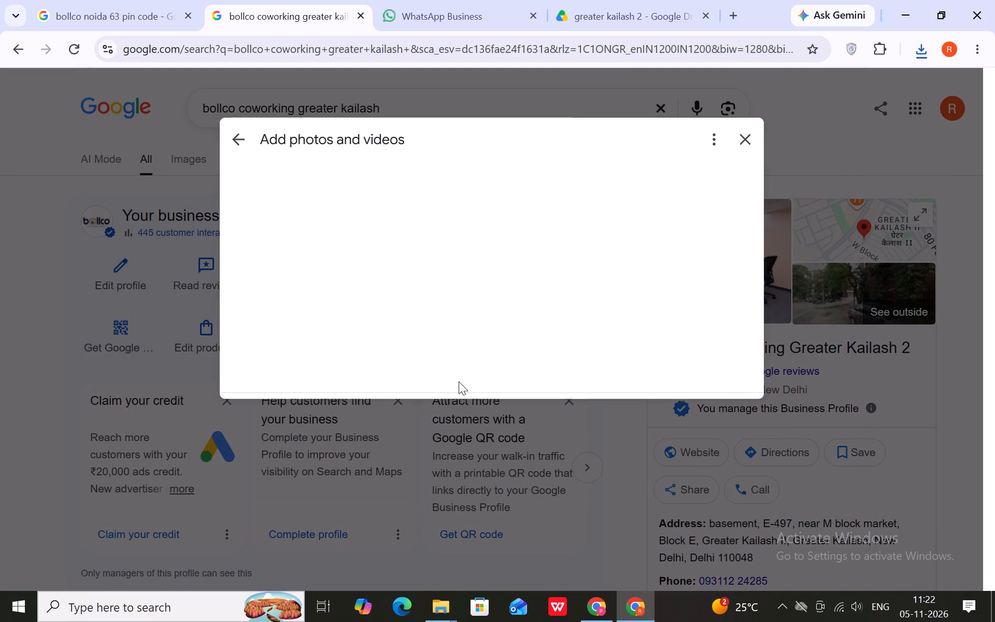
pyautogui.click(461, 306)
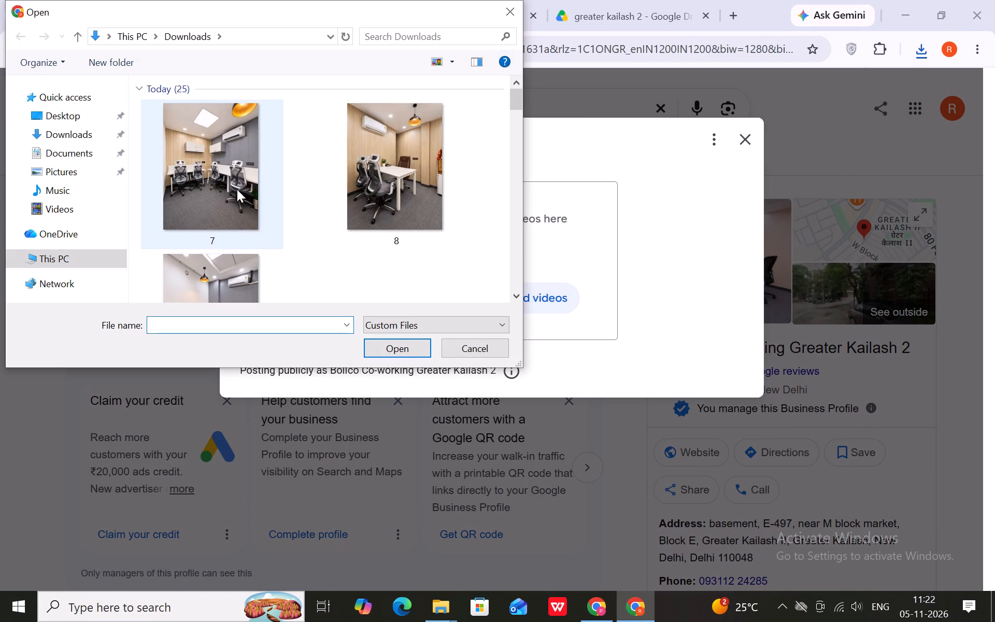
pyautogui.click(237, 189)
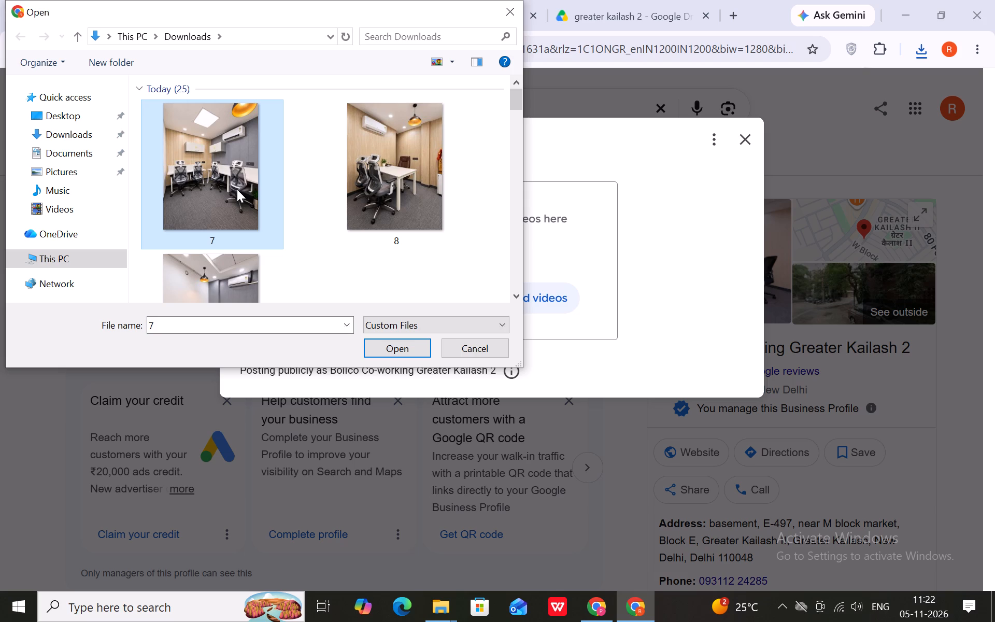
pyautogui.keyDown('shift'); pyautogui.click(349, 188); pyautogui.keyUp('shift')
pyautogui.keyDown('shift'); pyautogui.scroll(-2, 332, 229); pyautogui.keyUp('shift')
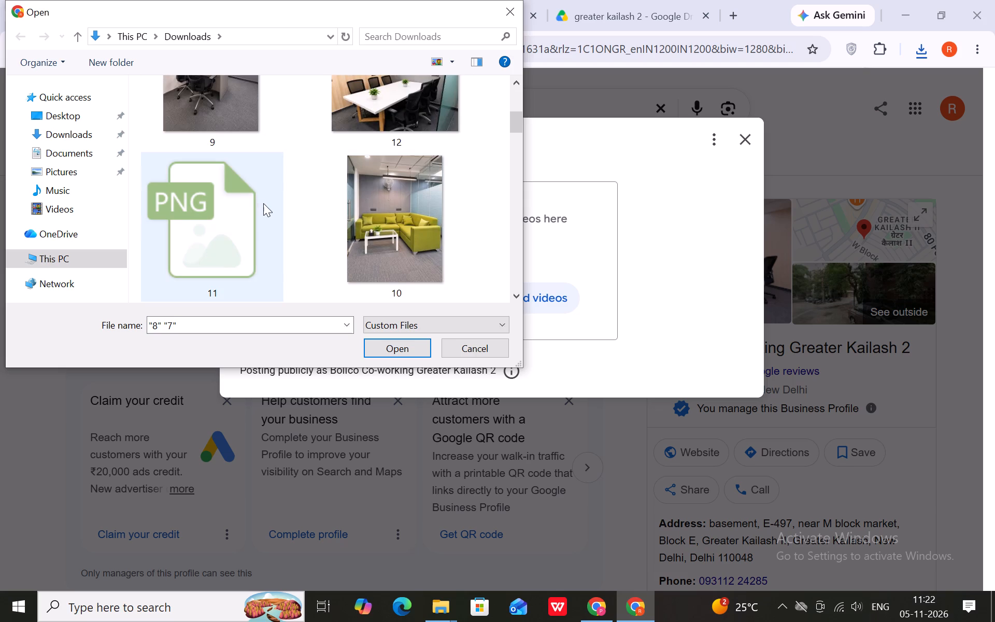
pyautogui.keyDown('shift'); pyautogui.click(238, 204); pyautogui.keyUp('shift')
pyautogui.keyDown('shift'); pyautogui.click(380, 221); pyautogui.keyUp('shift')
pyautogui.keyDown('shift'); pyautogui.scroll(-1, 380, 221); pyautogui.keyUp('shift')
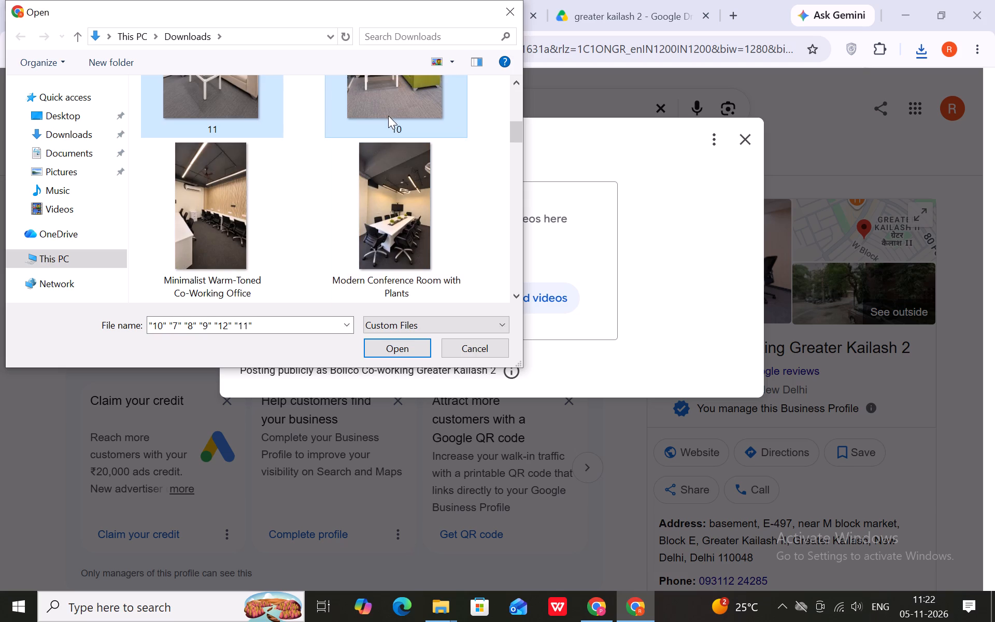
pyautogui.keyDown('shift'); pyautogui.scroll(3, 383, 122); pyautogui.keyUp('shift')
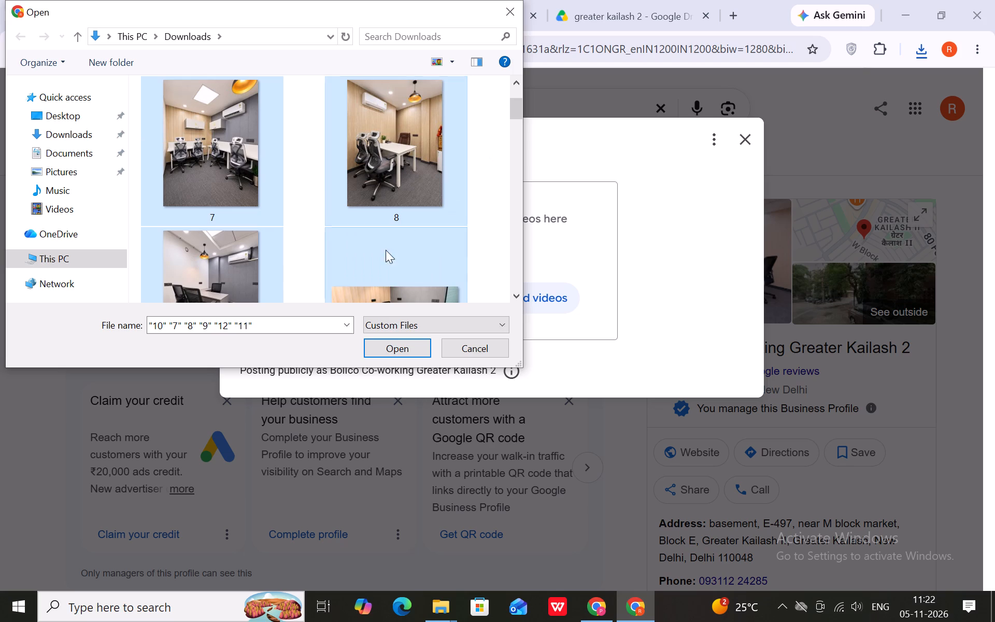
pyautogui.keyDown('shift'); pyautogui.click(400, 345); pyautogui.keyUp('shift')
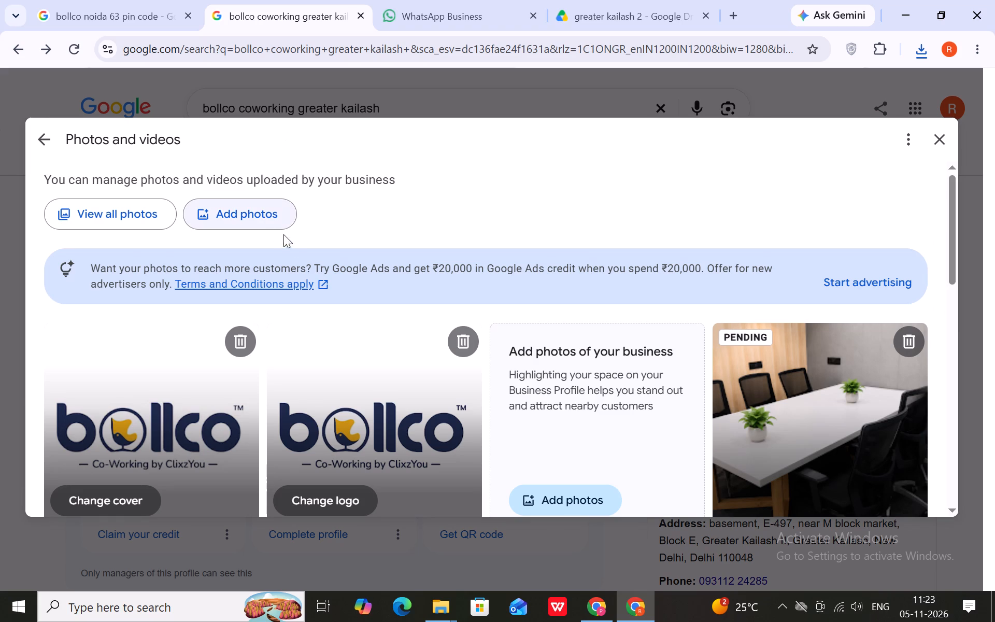
# Review the profile's photo grid, comparing the newly uploaded images with the older interior photos.
pyautogui.scroll(-6, 287, 236)
pyautogui.scroll(-4, 419, 279)
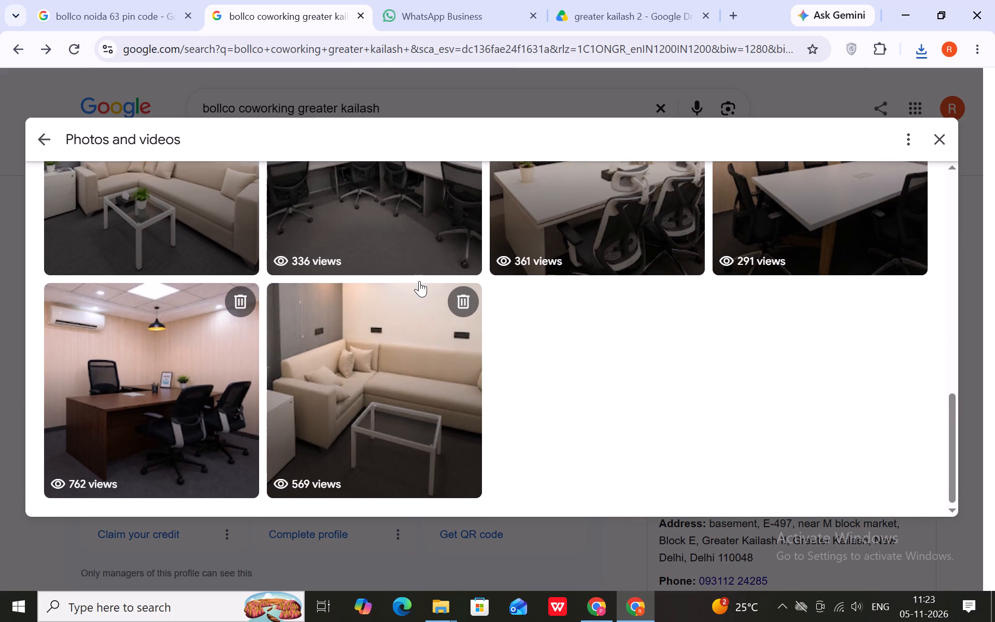
pyautogui.scroll(4, 453, 324)
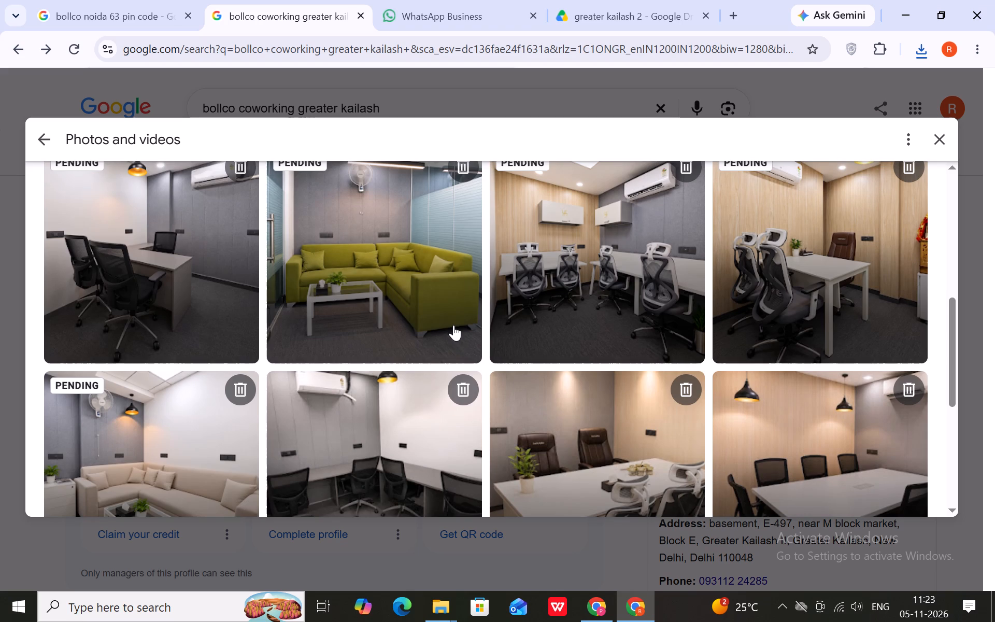
pyautogui.scroll(-2, 454, 327)
pyautogui.scroll(2, 456, 329)
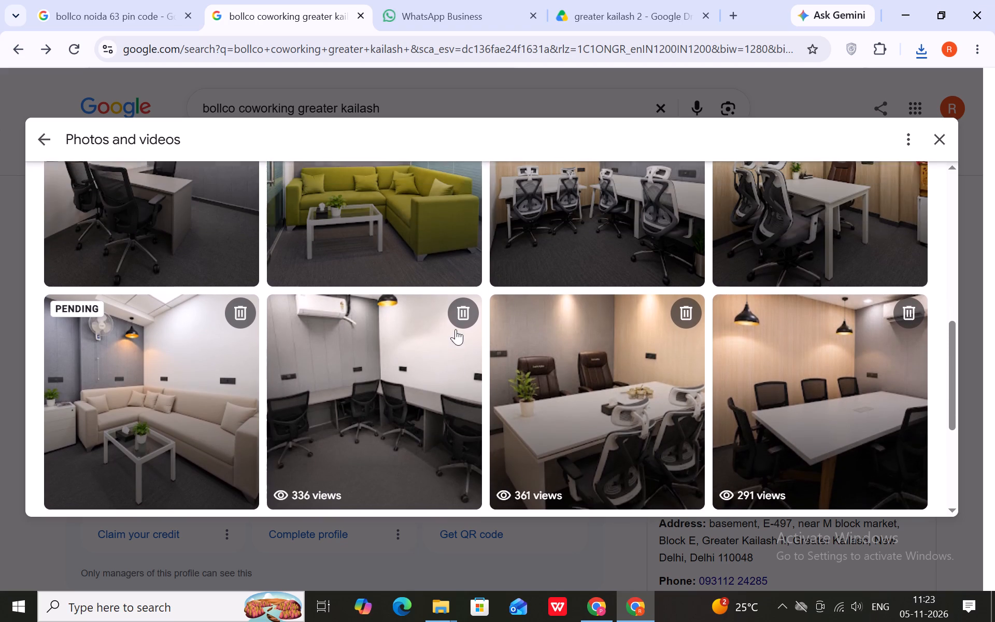
pyautogui.scroll(3, 456, 329)
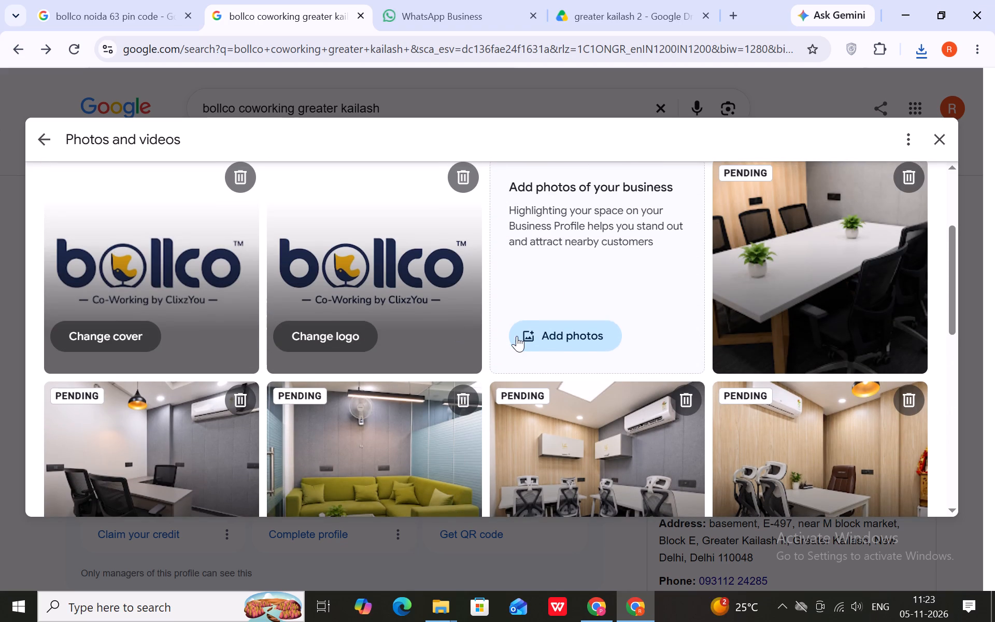
pyautogui.scroll(-5, 519, 336)
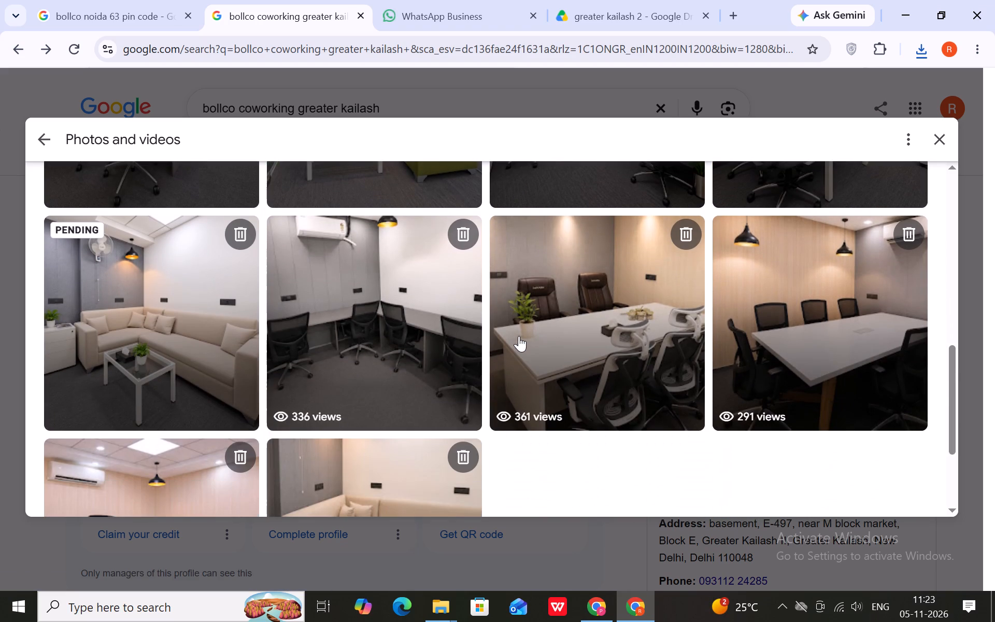
pyautogui.scroll(-2, 519, 336)
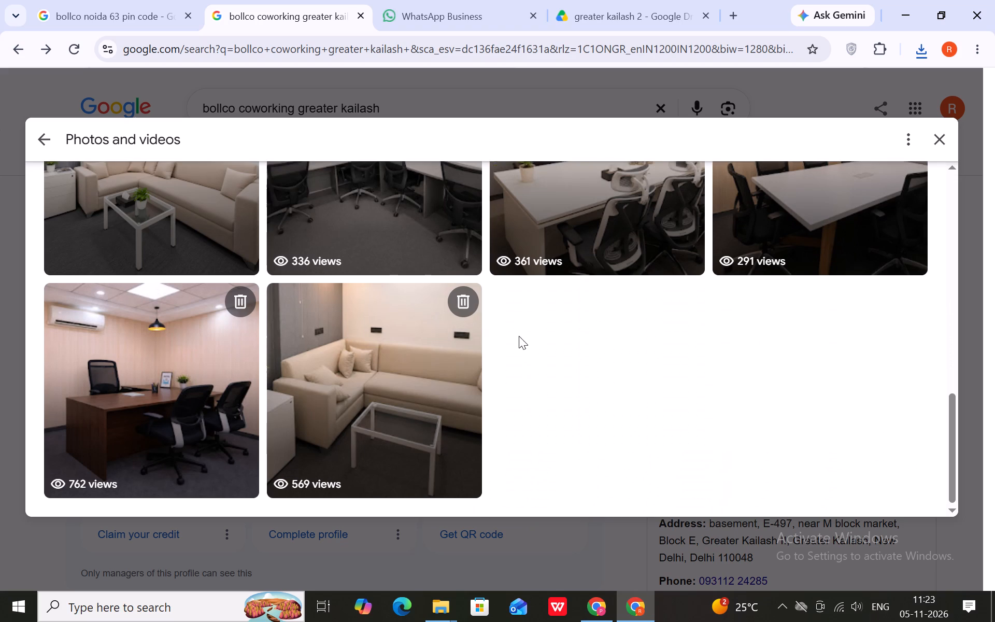
pyautogui.scroll(-1, 519, 336)
pyautogui.scroll(3, 519, 336)
pyautogui.scroll(-3, 519, 336)
# Delete the older beige sofa photo with the bare glass table from the Greater Kailash 2 profile.
pyautogui.scroll(1, 220, 233)
pyautogui.scroll(1, 238, 272)
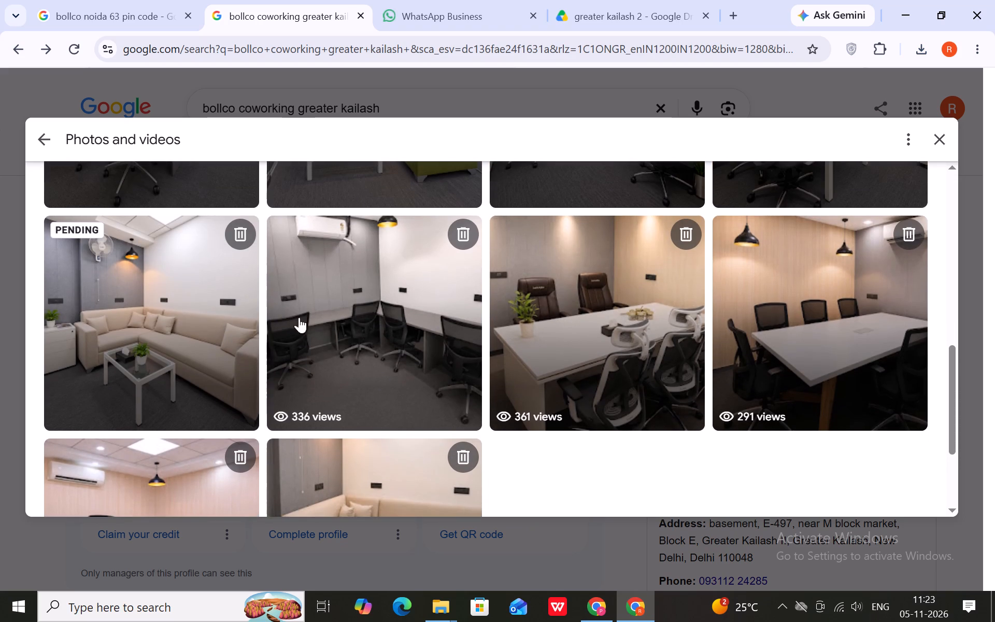
pyautogui.click(464, 459)
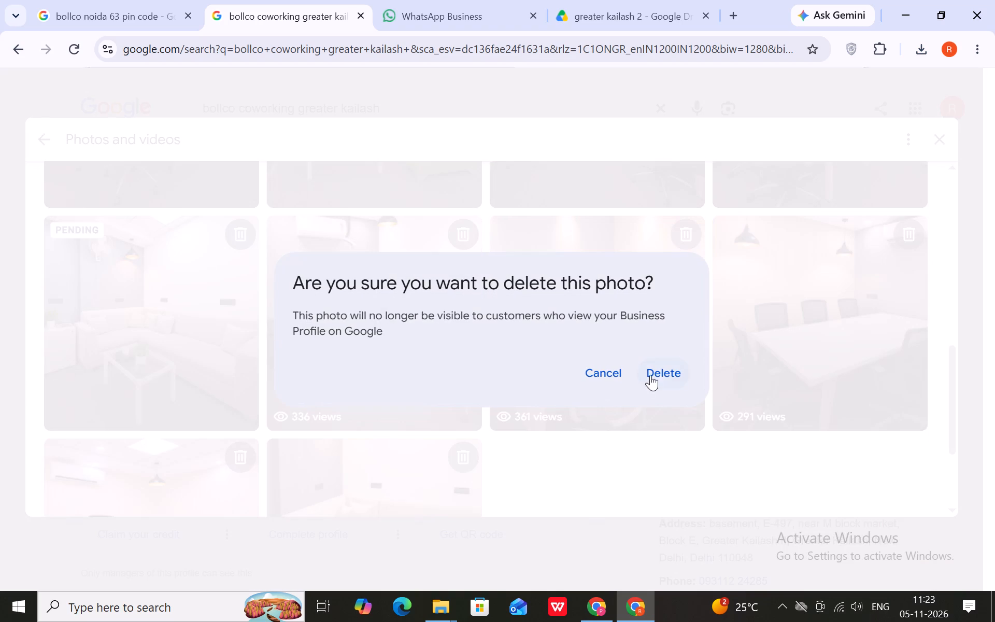
pyautogui.click(655, 369)
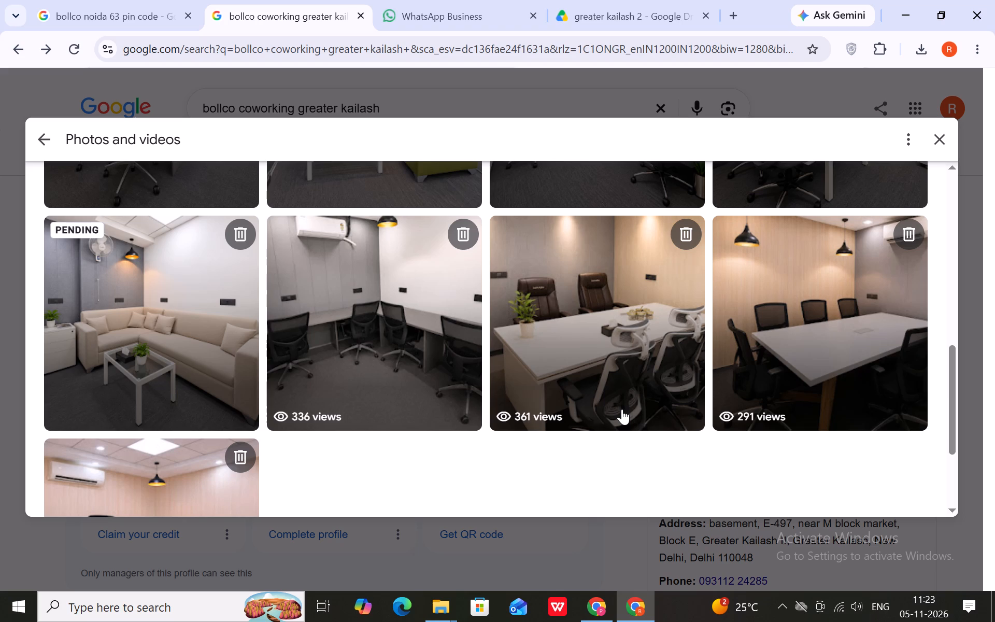
# Open the newly uploaded white conference table photo in full view to examine it.
pyautogui.scroll(-5, 493, 304)
pyautogui.scroll(5, 494, 375)
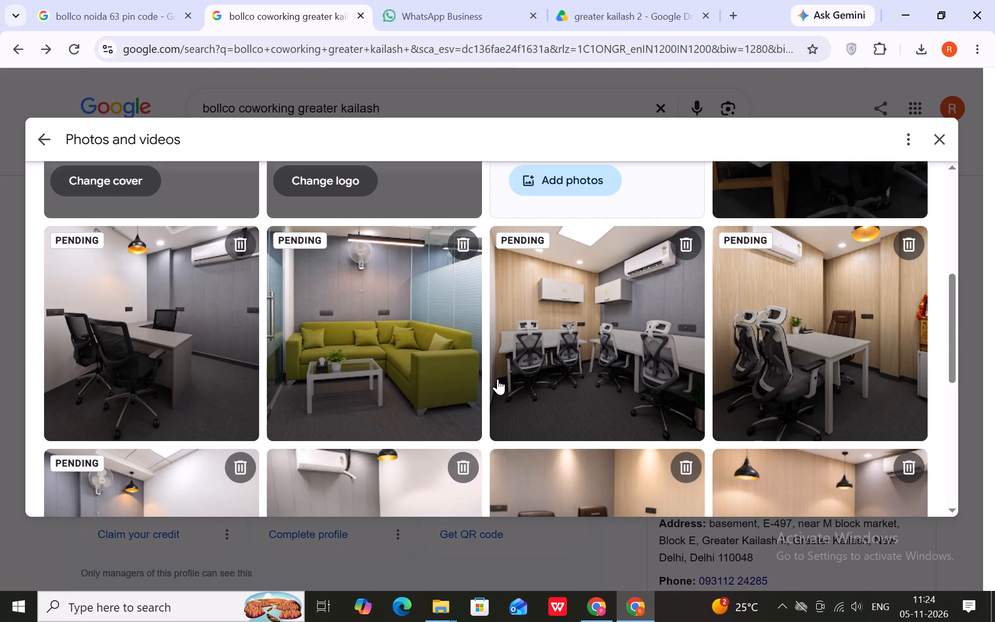
pyautogui.scroll(3, 618, 367)
pyautogui.click(750, 355)
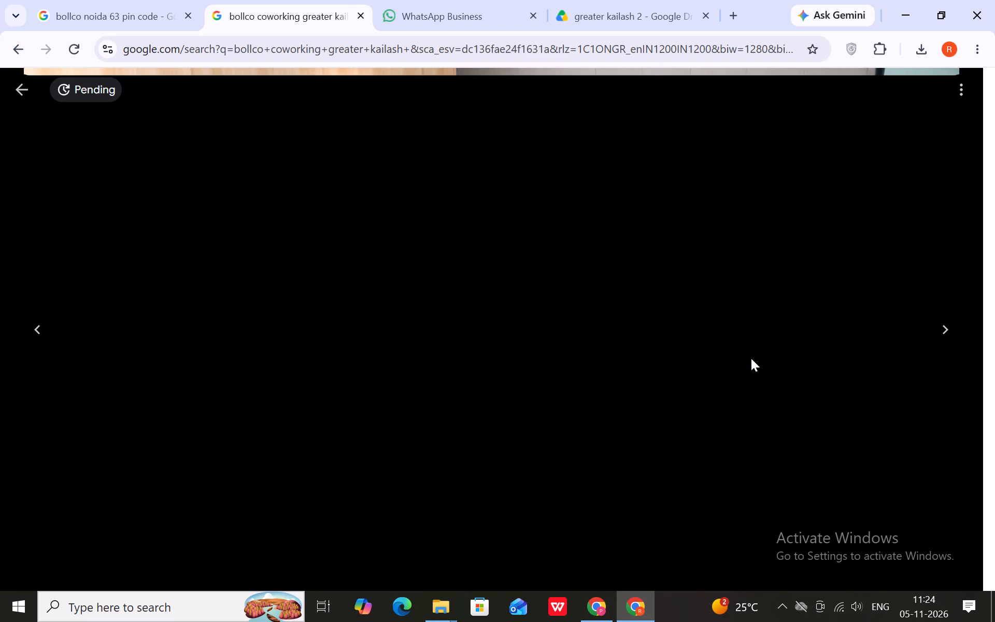
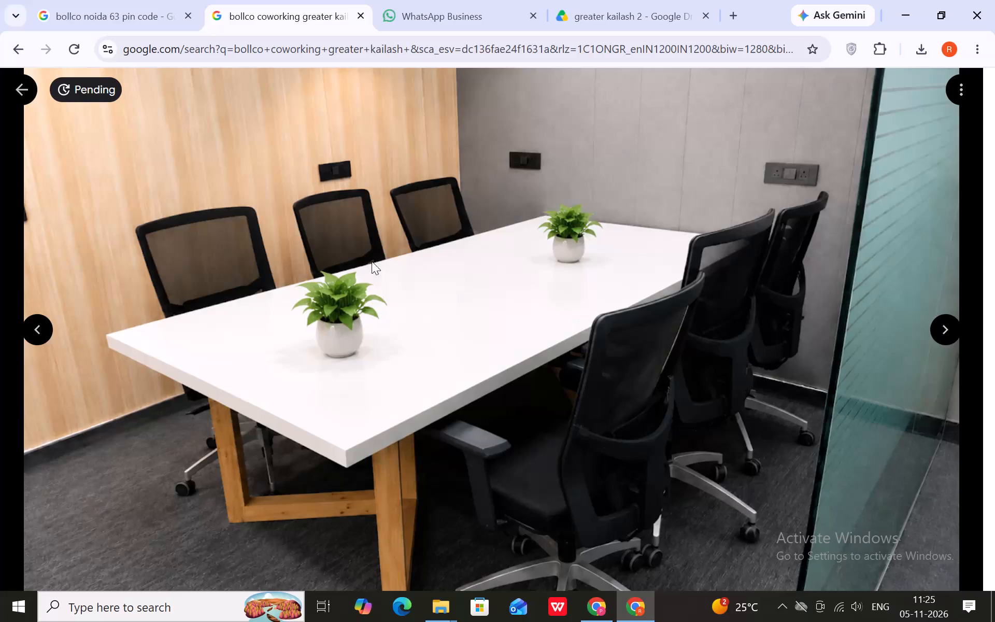
# Page through the new and older Greater Kailash 2 photos in full view, and return to the photo grid.
pyautogui.click(950, 326)
pyautogui.click(950, 326)
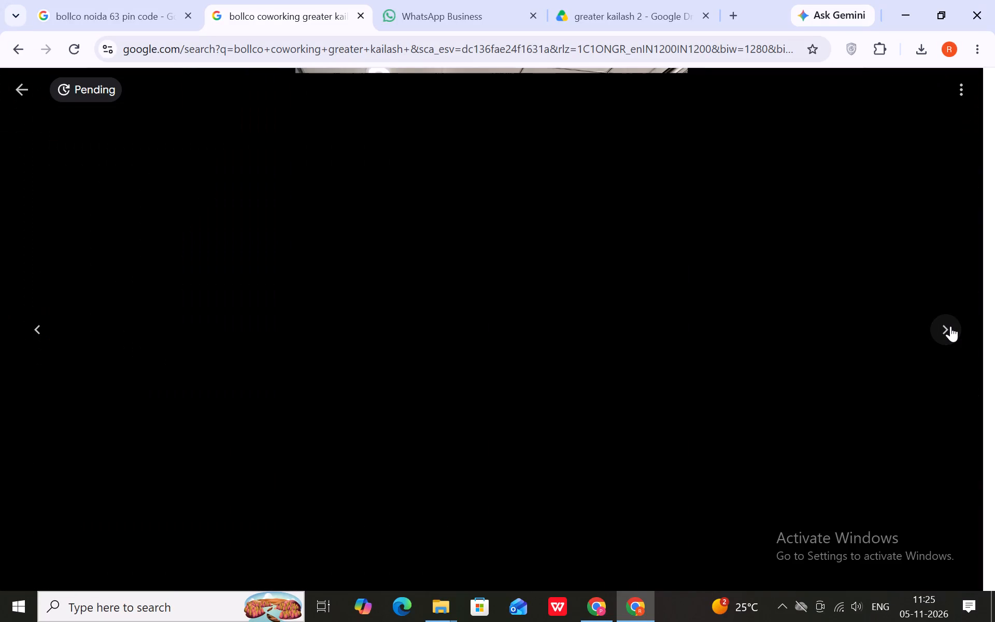
pyautogui.click(950, 326)
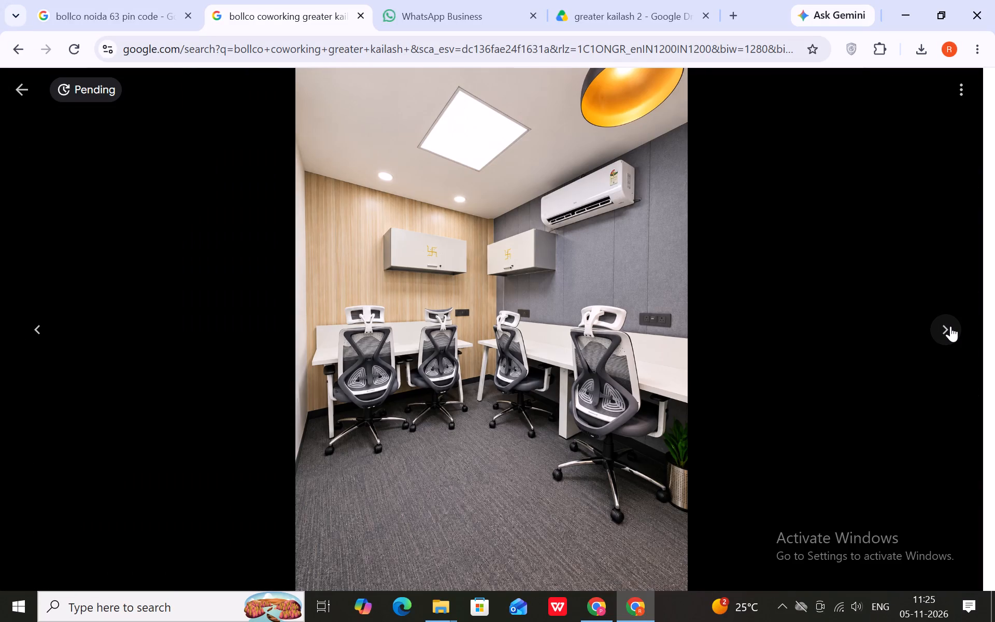
pyautogui.click(950, 326)
pyautogui.click(950, 326)
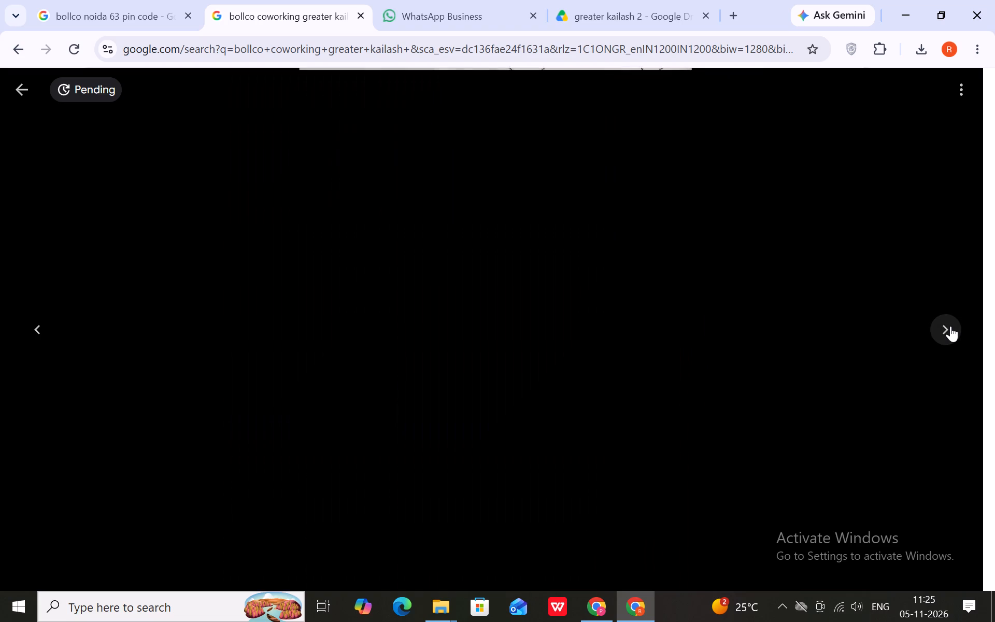
pyautogui.click(950, 326)
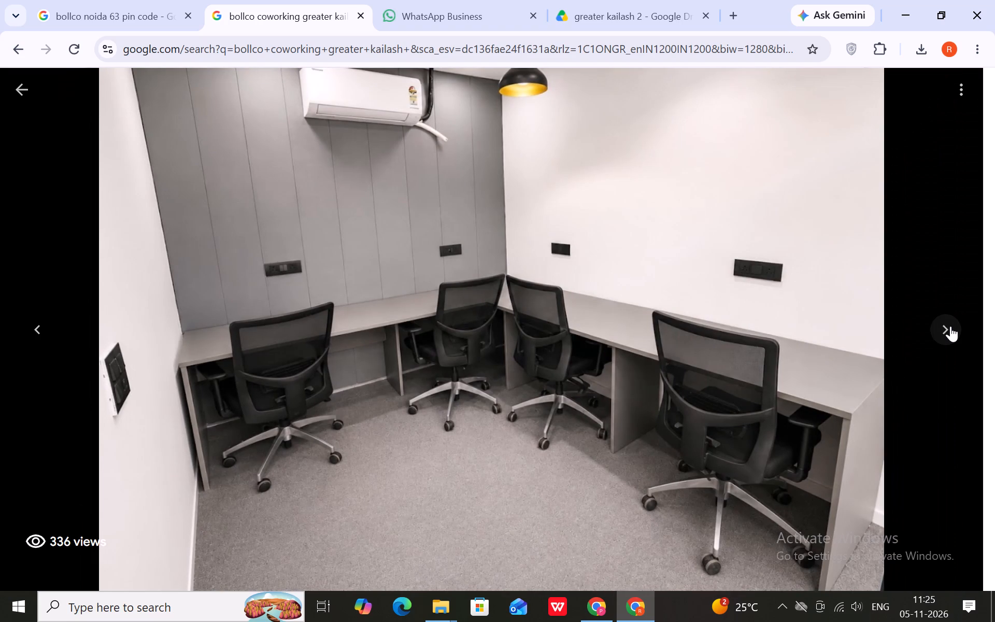
pyautogui.click(950, 326)
pyautogui.click(950, 326)
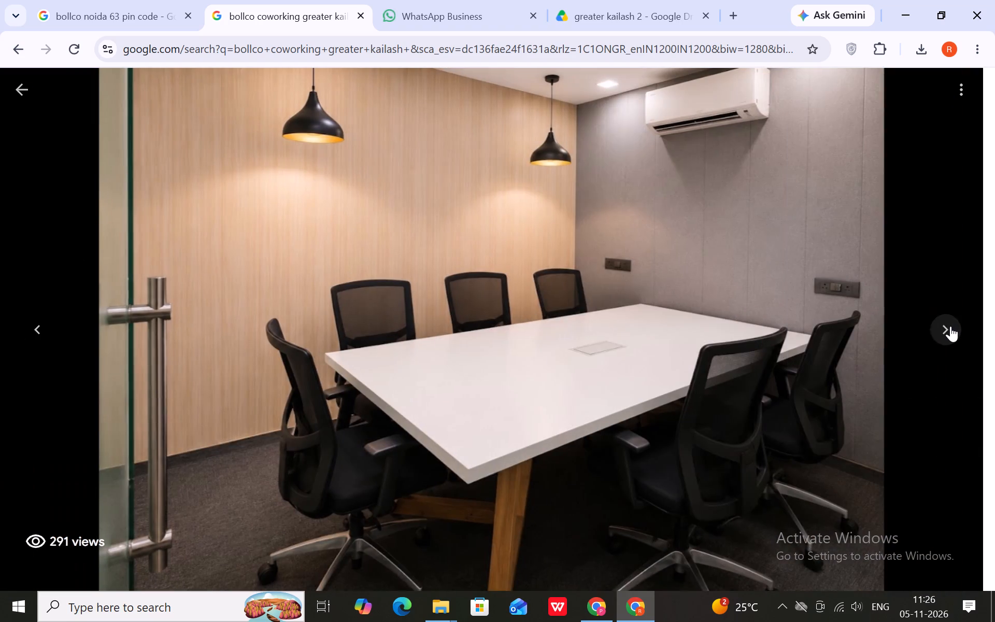
pyautogui.click(950, 326)
pyautogui.click(950, 326)
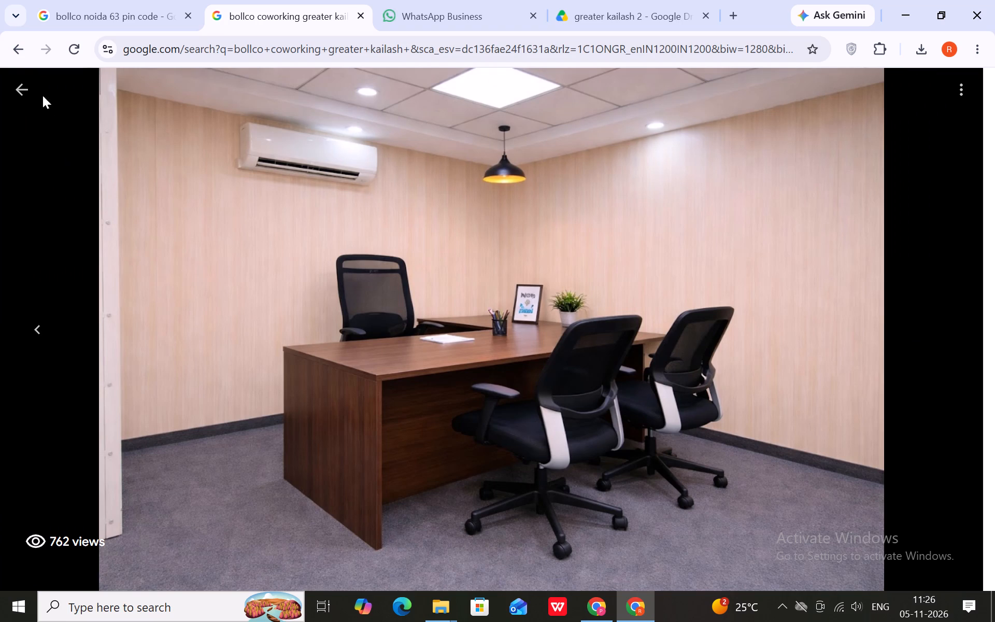
pyautogui.click(6, 88)
# Delete the older conference room photo with the bare white table and pendant lamps from the Greater Kailash 2 profile.
pyautogui.scroll(-2, 446, 324)
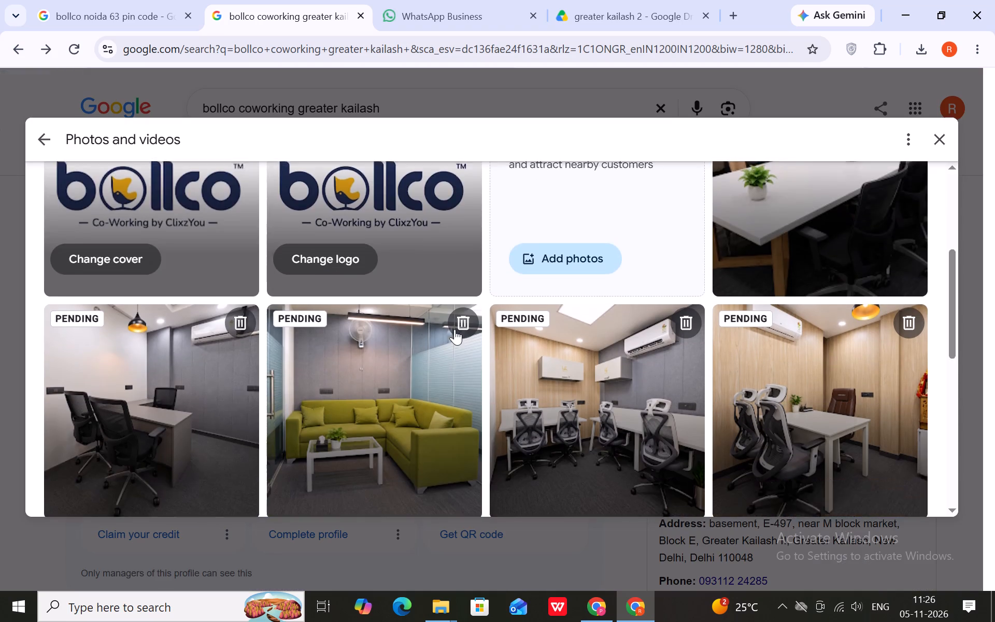
pyautogui.scroll(-5, 454, 329)
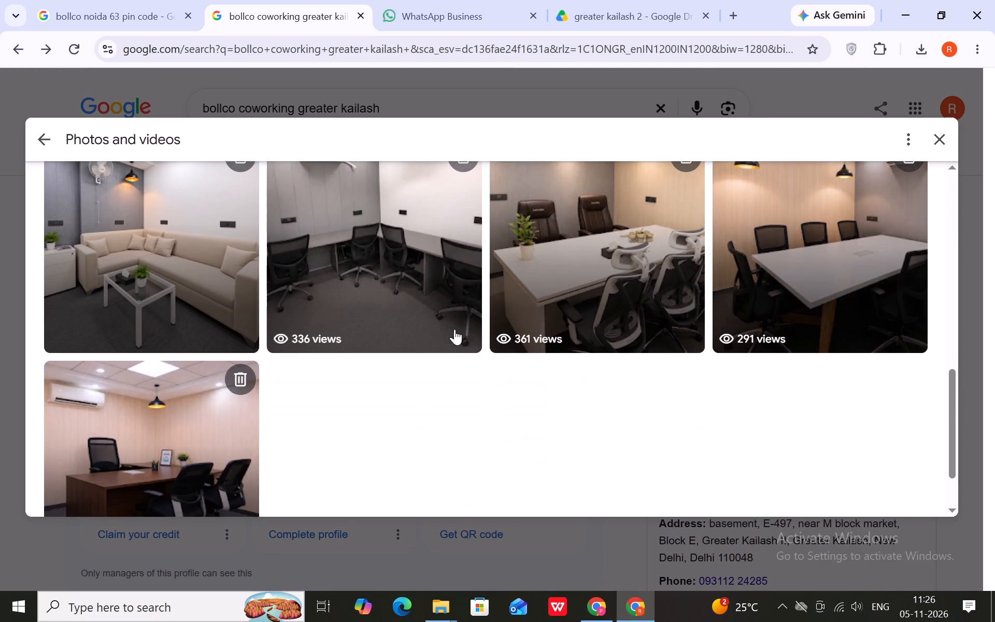
pyautogui.scroll(7, 454, 329)
pyautogui.scroll(-3, 454, 329)
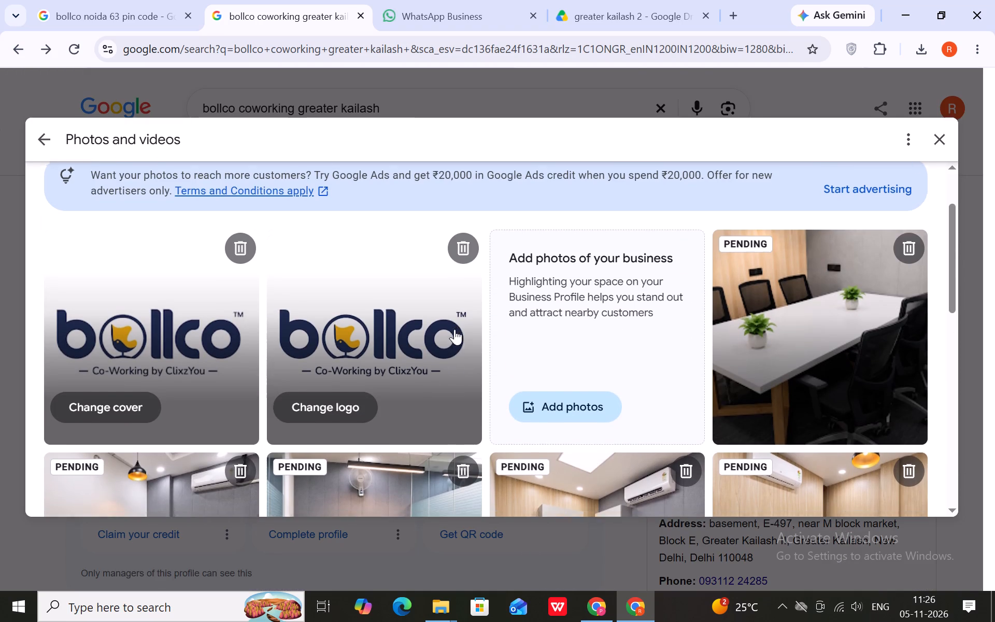
pyautogui.scroll(-3, 454, 329)
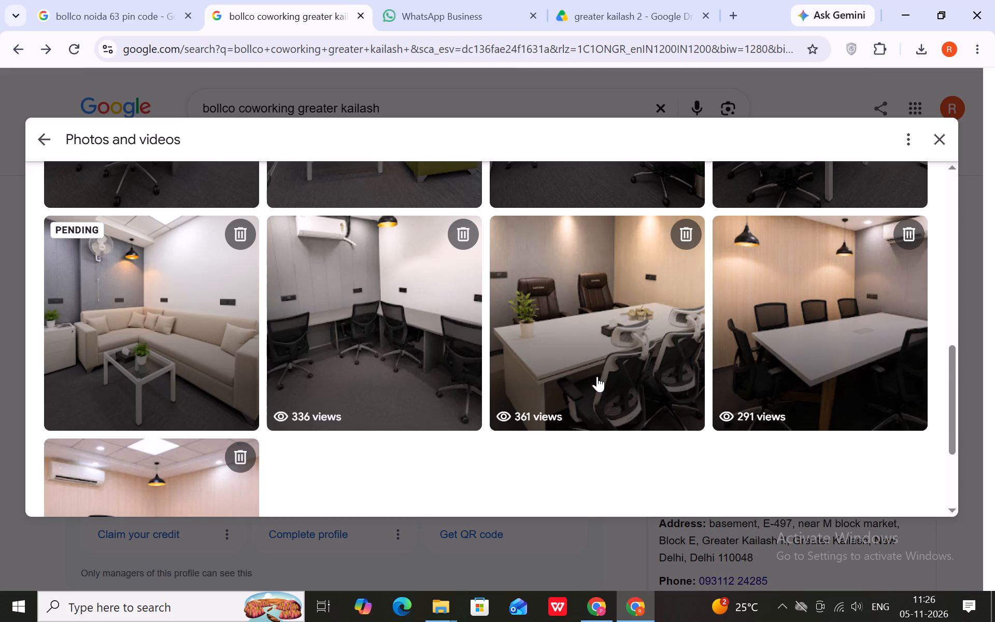
pyautogui.scroll(6, 725, 377)
pyautogui.scroll(-2, 746, 360)
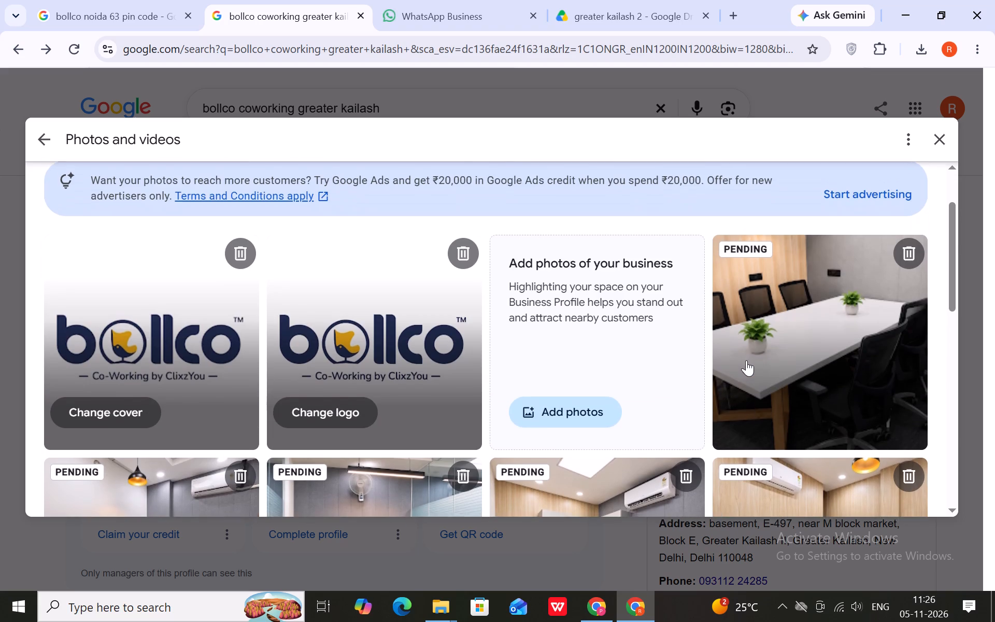
pyautogui.scroll(-4, 746, 360)
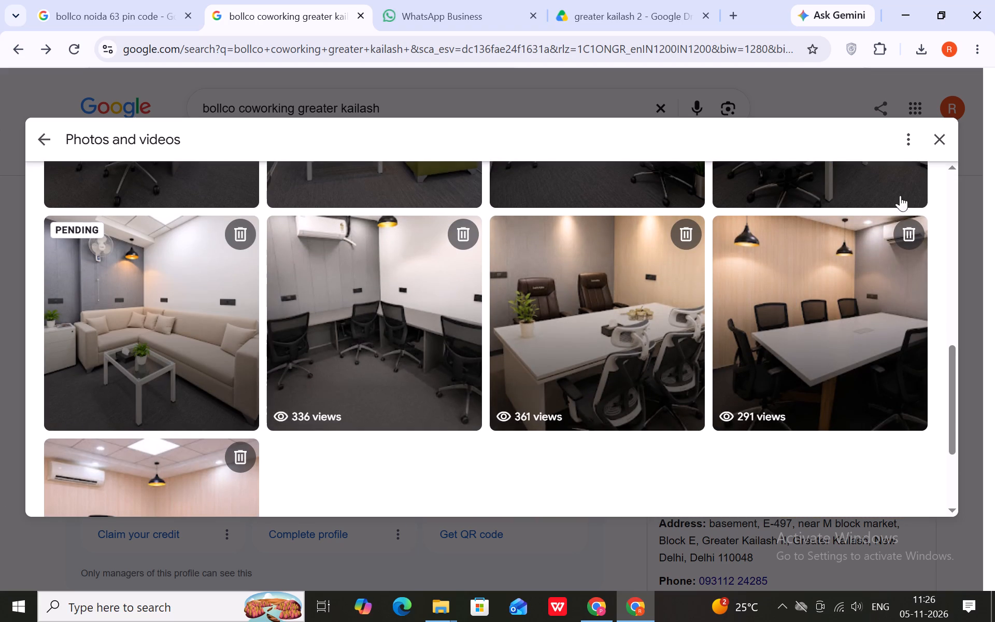
pyautogui.click(911, 234)
pyautogui.click(678, 372)
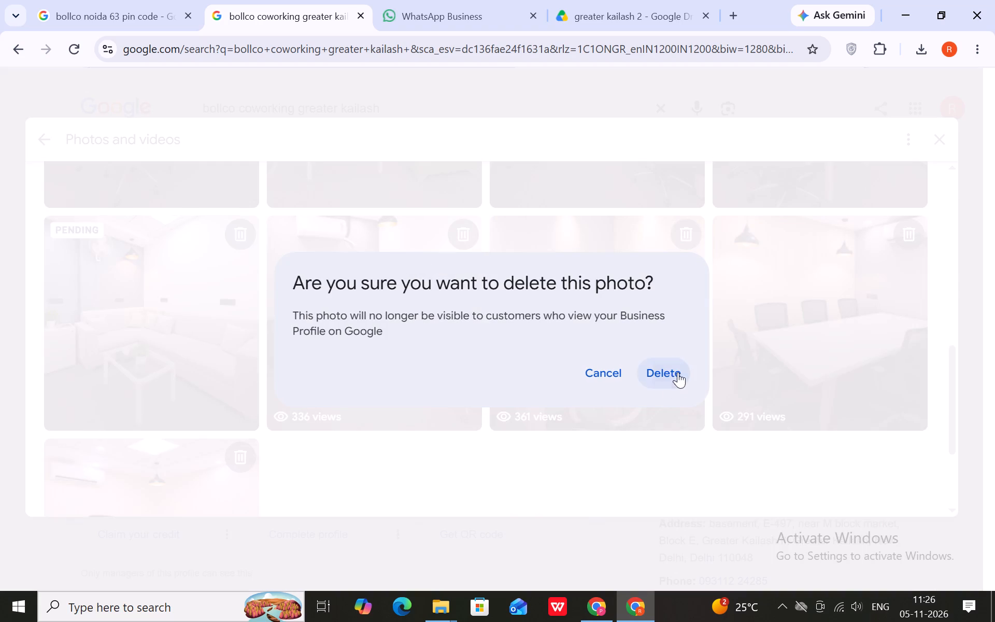
# Review the remaining Greater Kailash 2 photos for outdated or duplicate shots, and close the profile's photo manager.
pyautogui.scroll(-6, 200, 427)
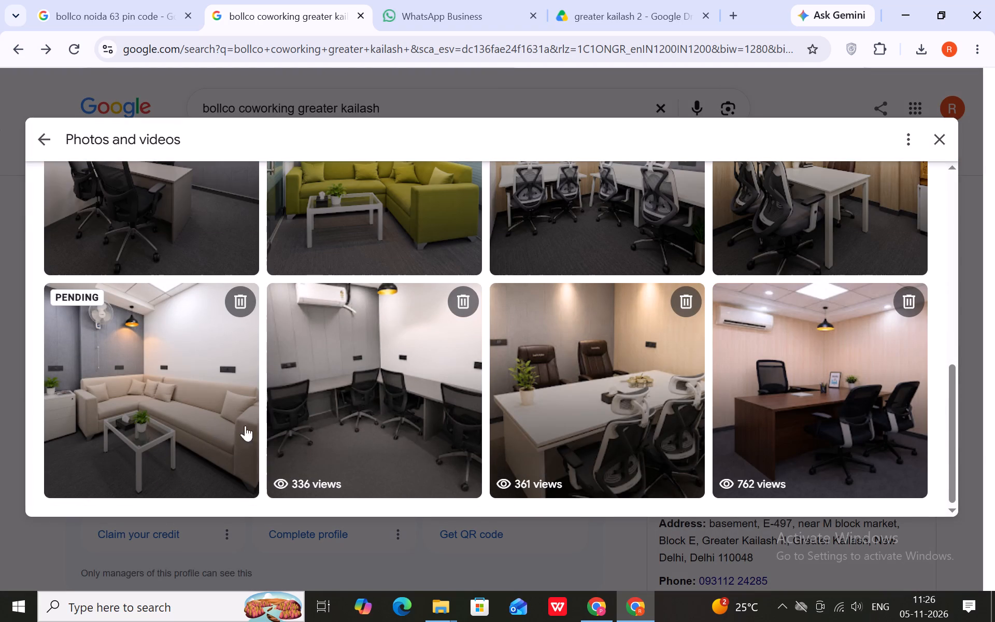
pyautogui.scroll(-4, 405, 425)
pyautogui.scroll(4, 784, 400)
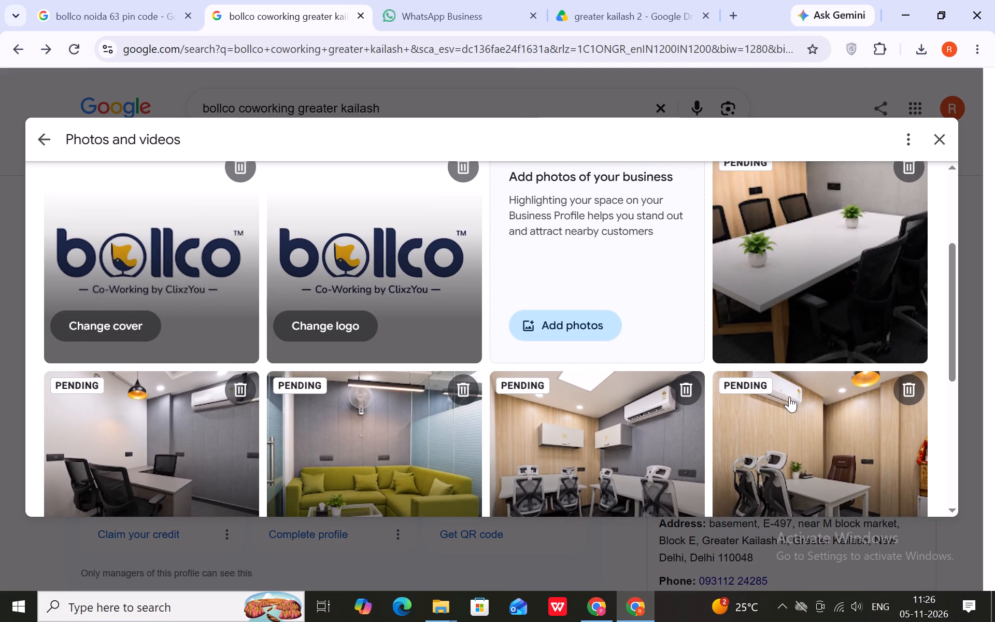
pyautogui.scroll(-4, 789, 397)
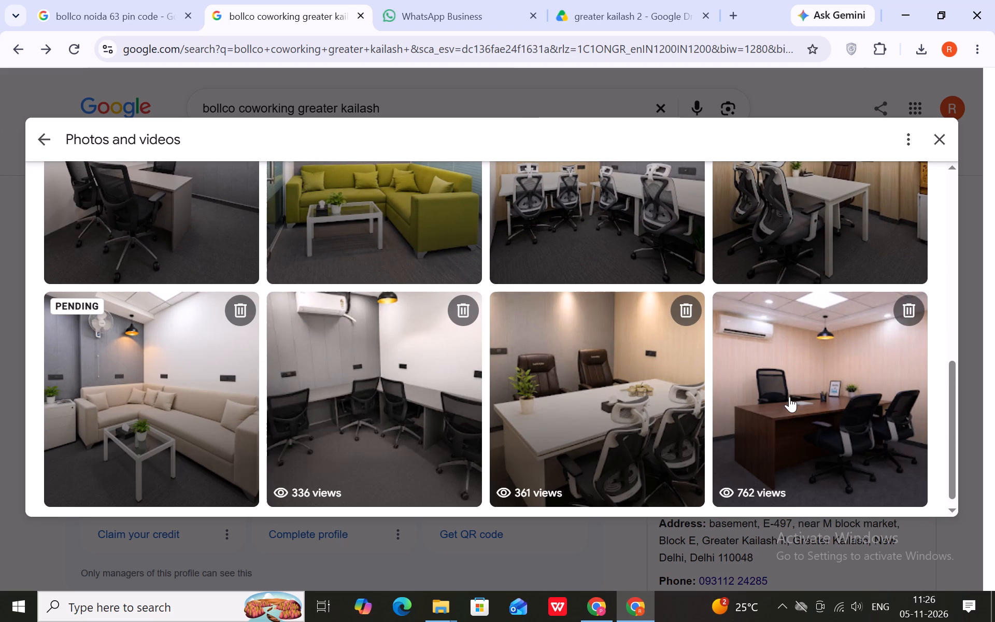
pyautogui.scroll(1, 789, 397)
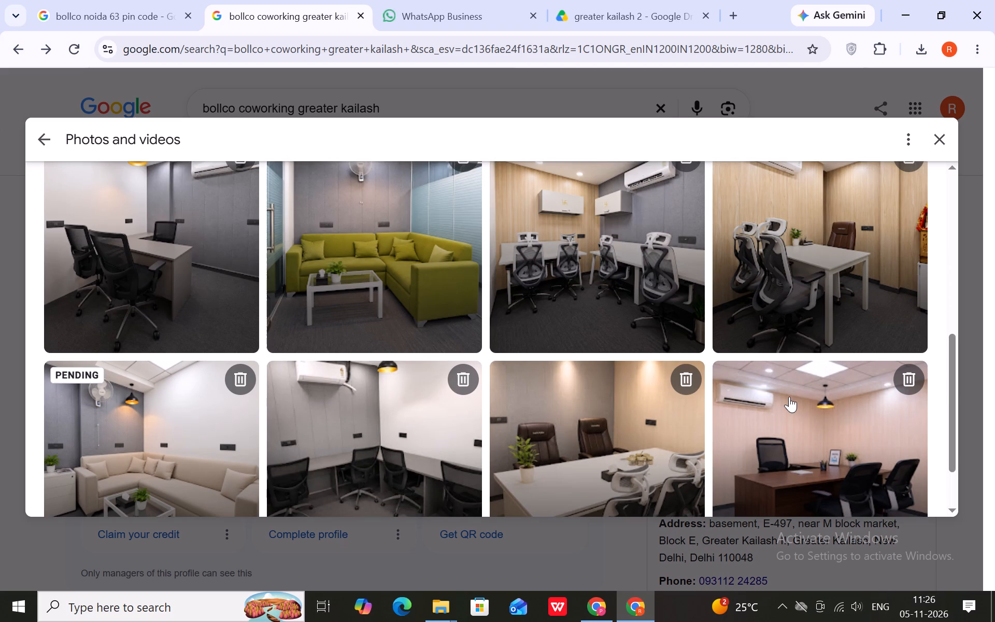
pyautogui.scroll(1, 789, 397)
pyautogui.scroll(-3, 789, 397)
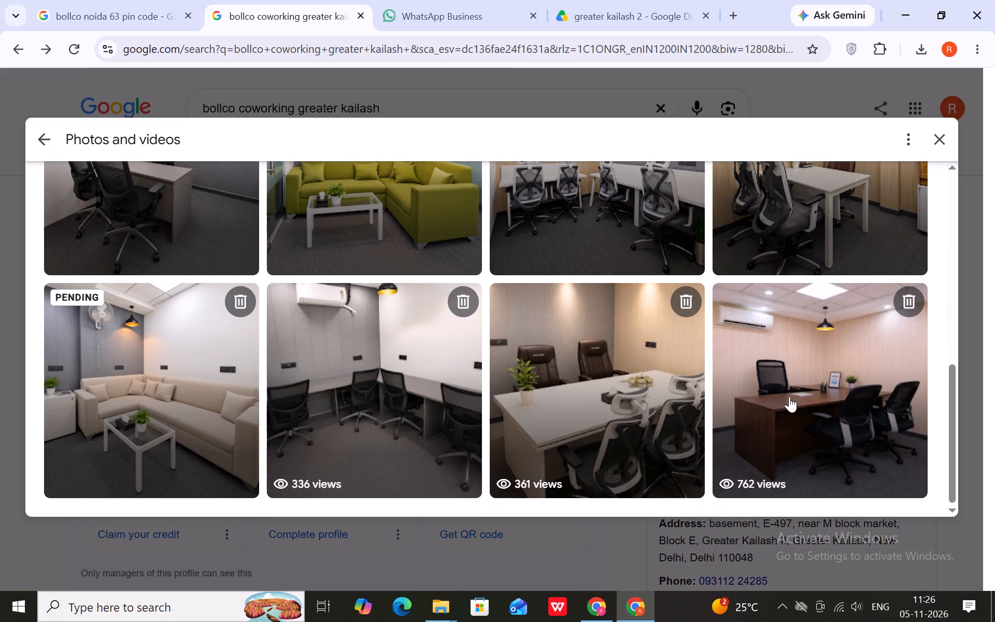
pyautogui.scroll(5, 789, 397)
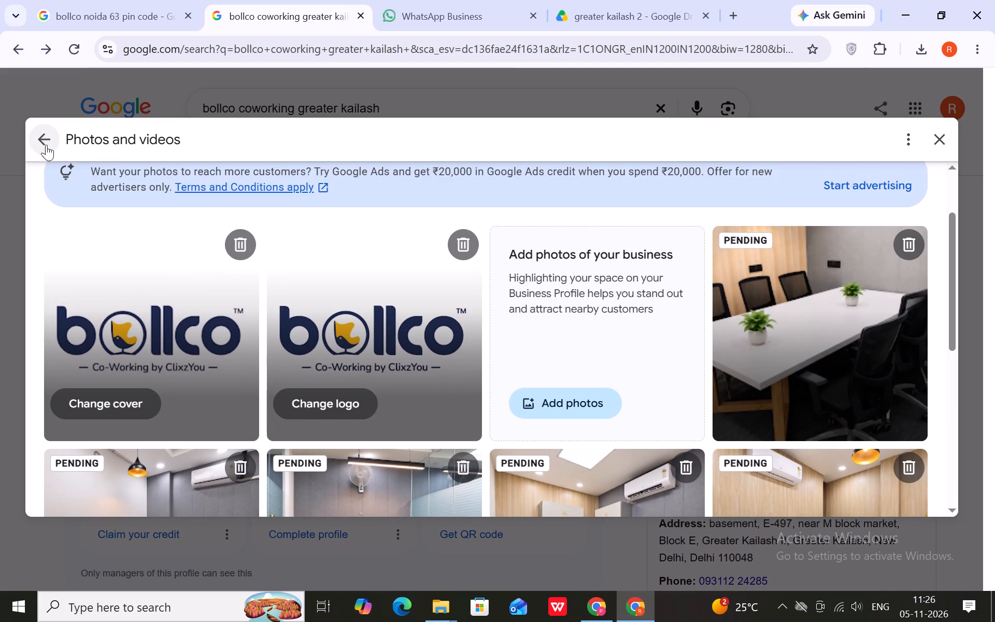
pyautogui.click(38, 137)
# Search Google for "bollco coworking indirapuram" to bring up the Indirapuram branch's business profile.
pyautogui.click(406, 119)
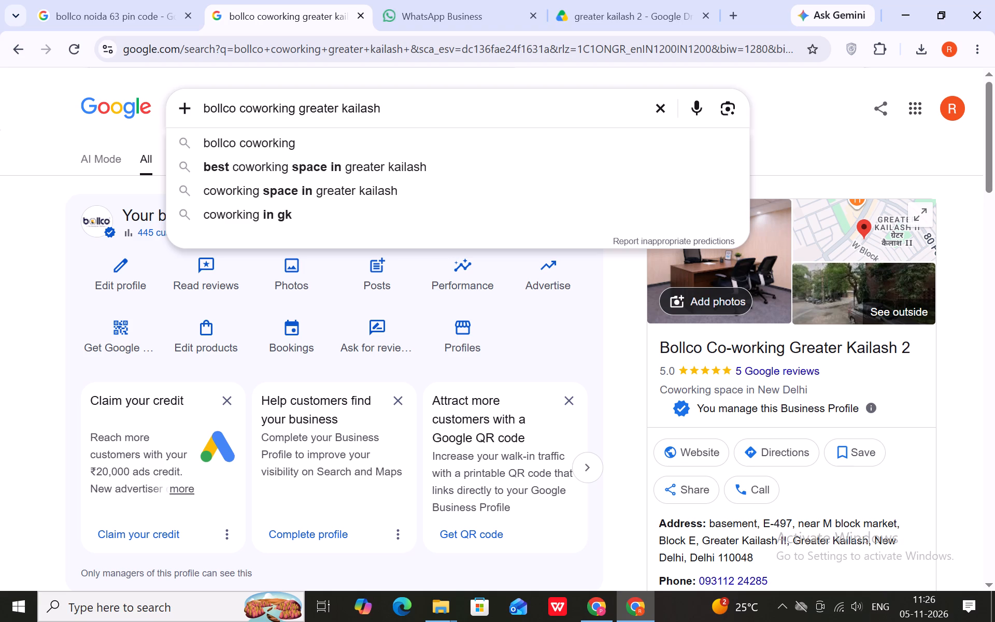
pyautogui.press('BackSpace')
pyautogui.press('BackSpace')
pyautogui.press('BackSpace')
pyautogui.press('BackSpace')
pyautogui.press('BackSpace')
pyautogui.press('BackSpace')
pyautogui.press('BackSpace')
pyautogui.press('BackSpace')
pyautogui.press('BackSpace')
pyautogui.press('BackSpace')
pyautogui.press('BackSpace')
pyautogui.press('BackSpace')
pyautogui.press('BackSpace')
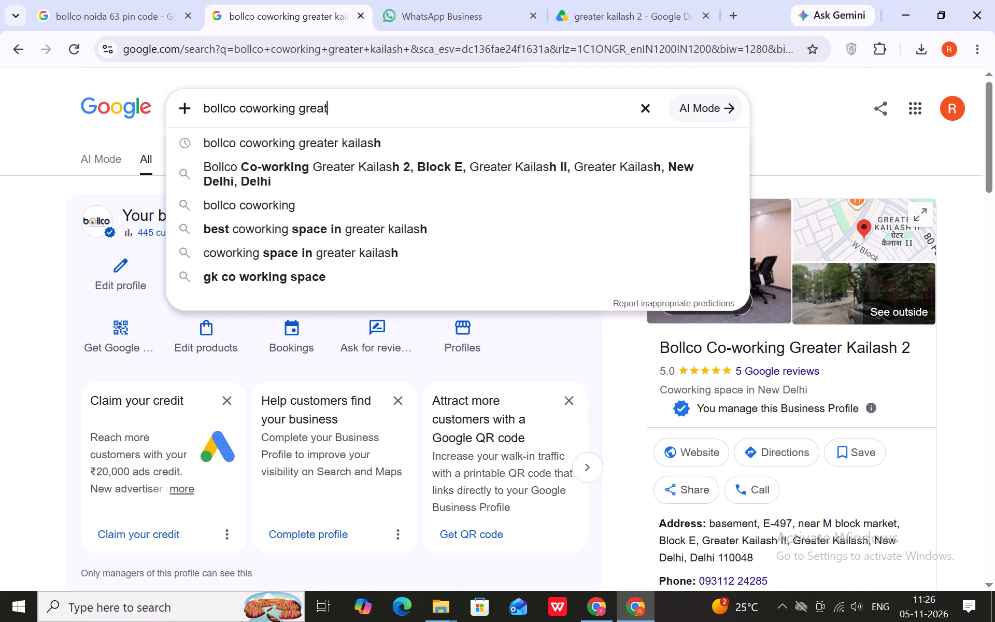
pyautogui.press('BackSpace')
pyautogui.press('BackSpace')
pyautogui.write('indirapuram')
pyautogui.press('space')
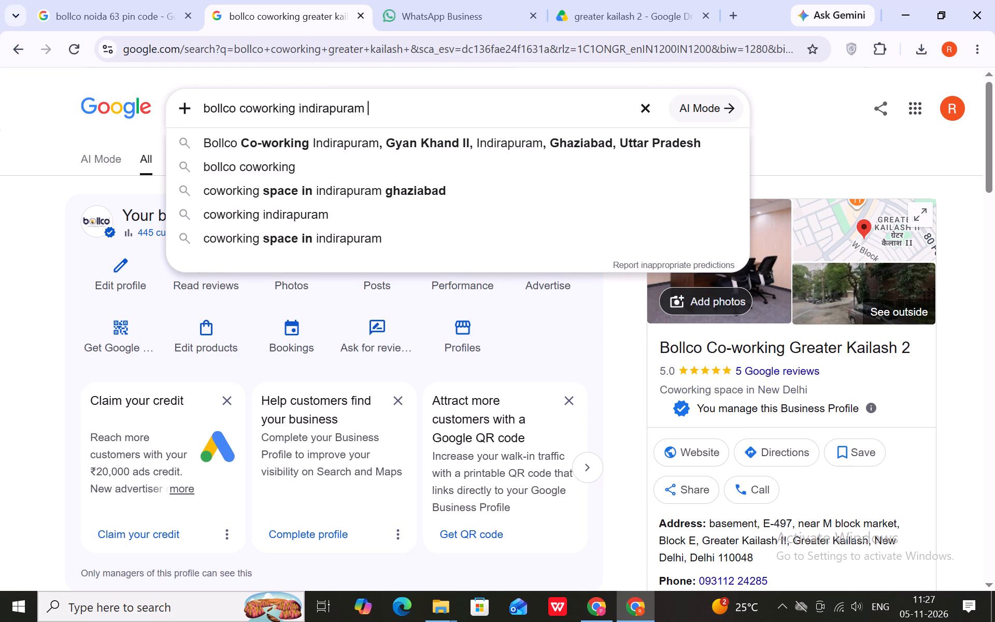
pyautogui.press('Return')
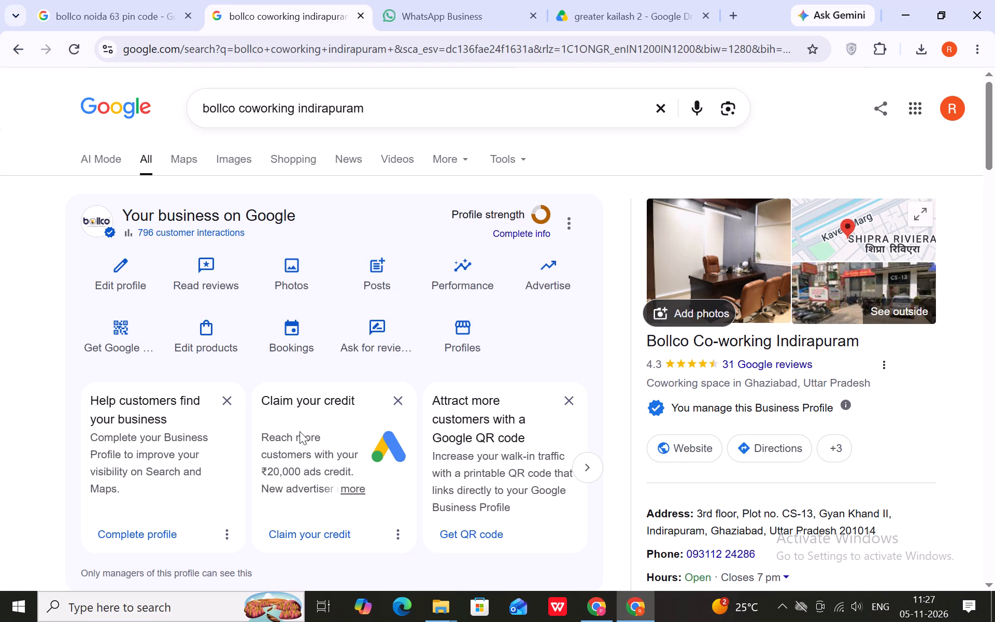
# Open the Indirapuram profile's photos and look over the existing images.
pyautogui.click(278, 280)
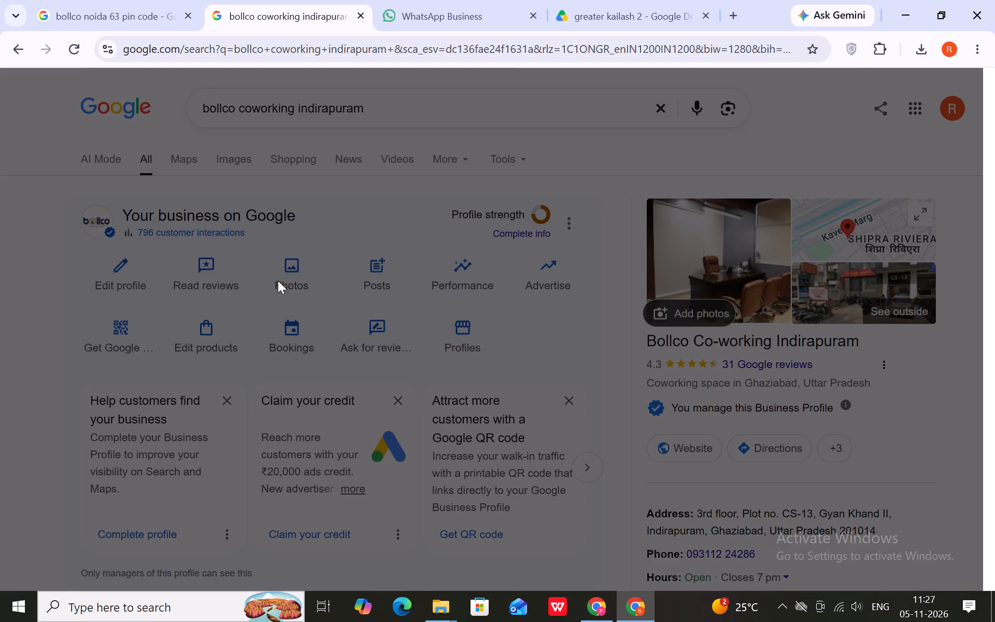
pyautogui.scroll(-5, 534, 381)
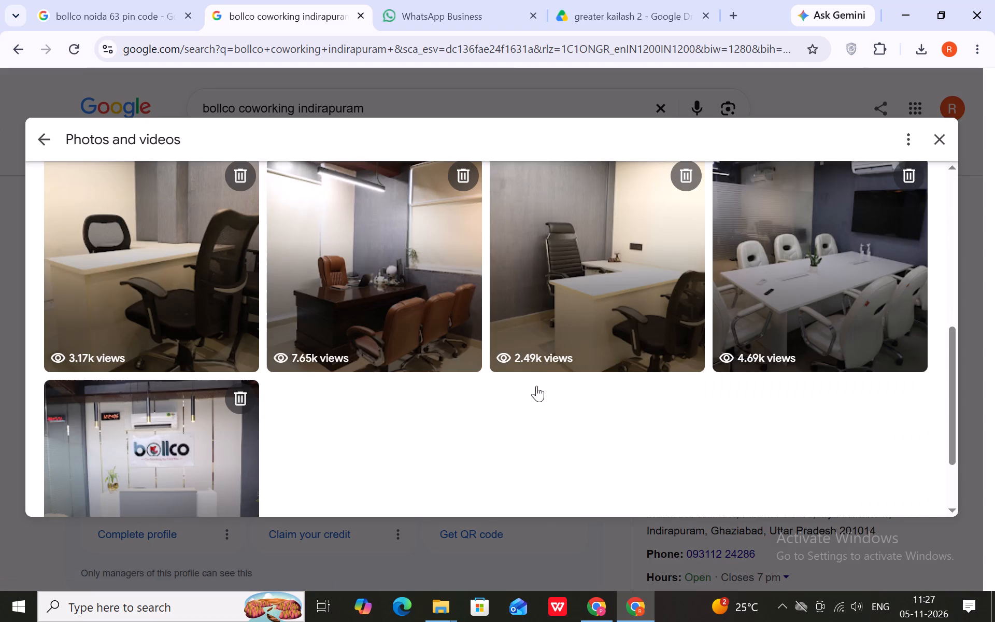
pyautogui.scroll(-1, 537, 386)
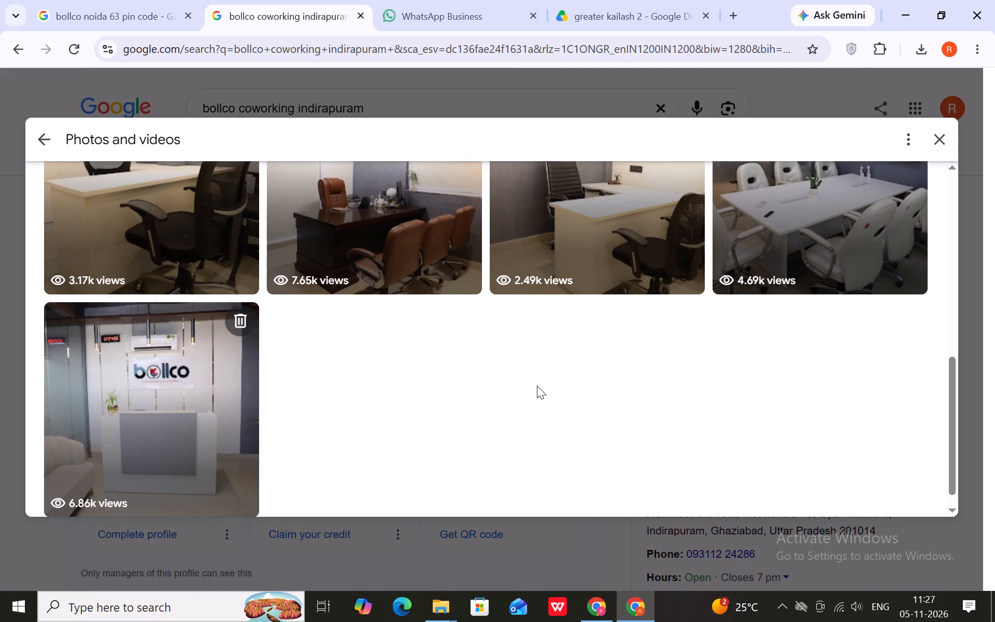
pyautogui.scroll(6, 537, 386)
# Switch to Google Drive and open the "1 floor" folder inside Bollco All Branch Photos' Indirapuram folder.
pyautogui.click(597, 0)
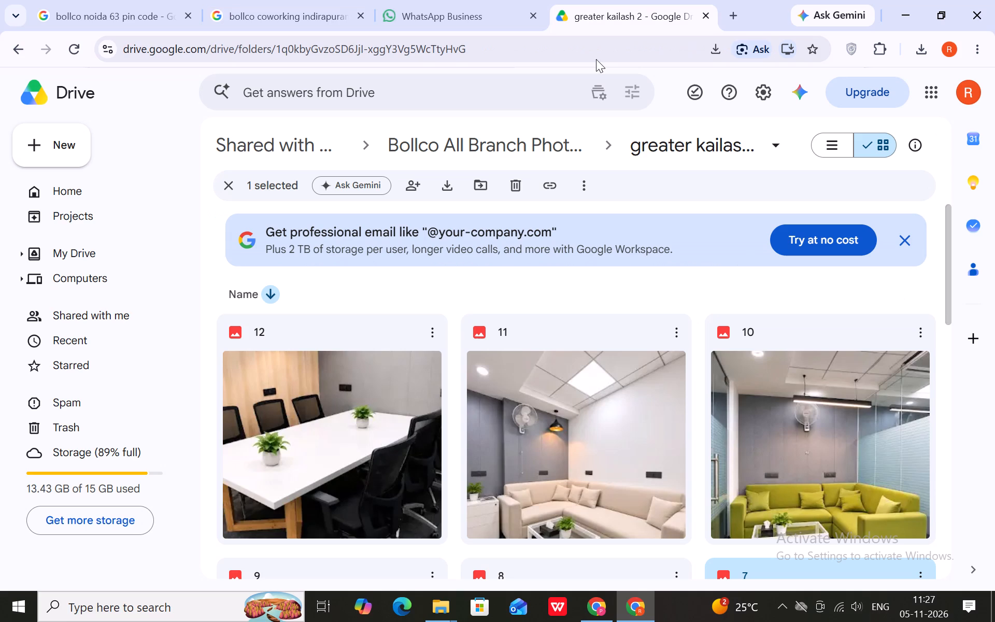
pyautogui.click(11, 48)
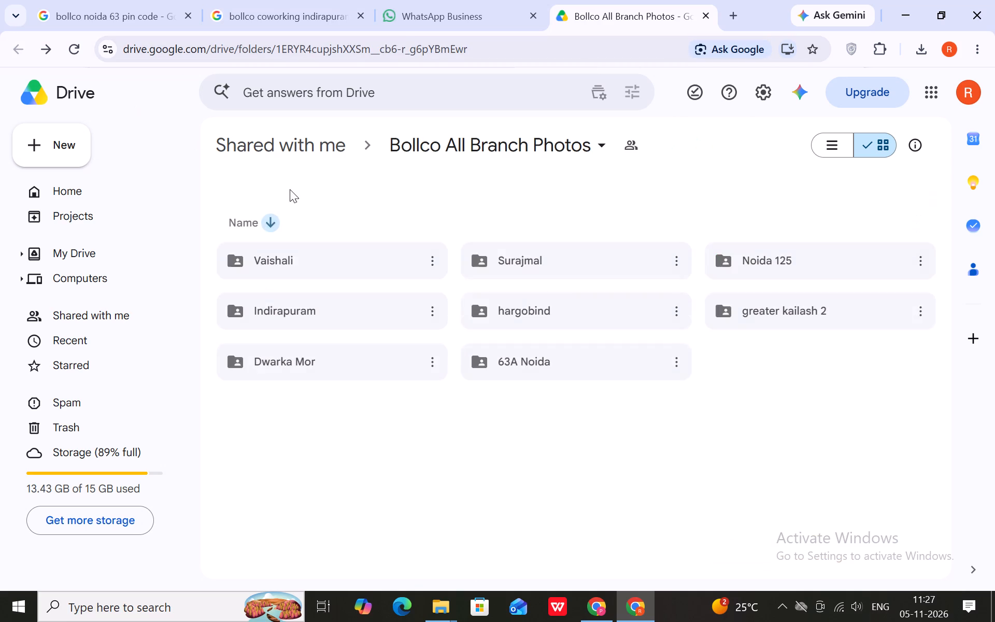
pyautogui.click(350, 373)
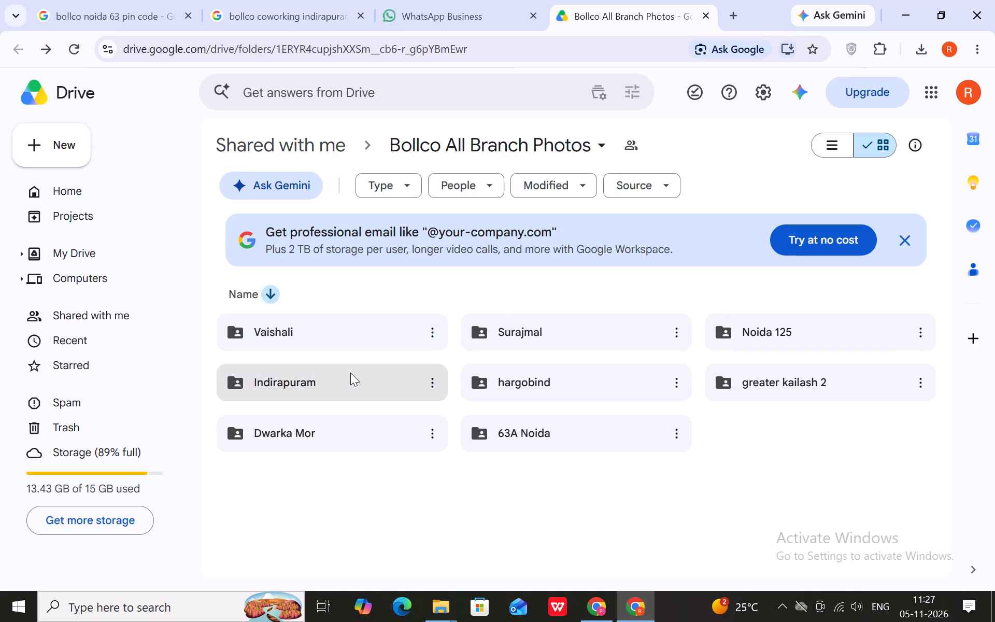
pyautogui.click(350, 373)
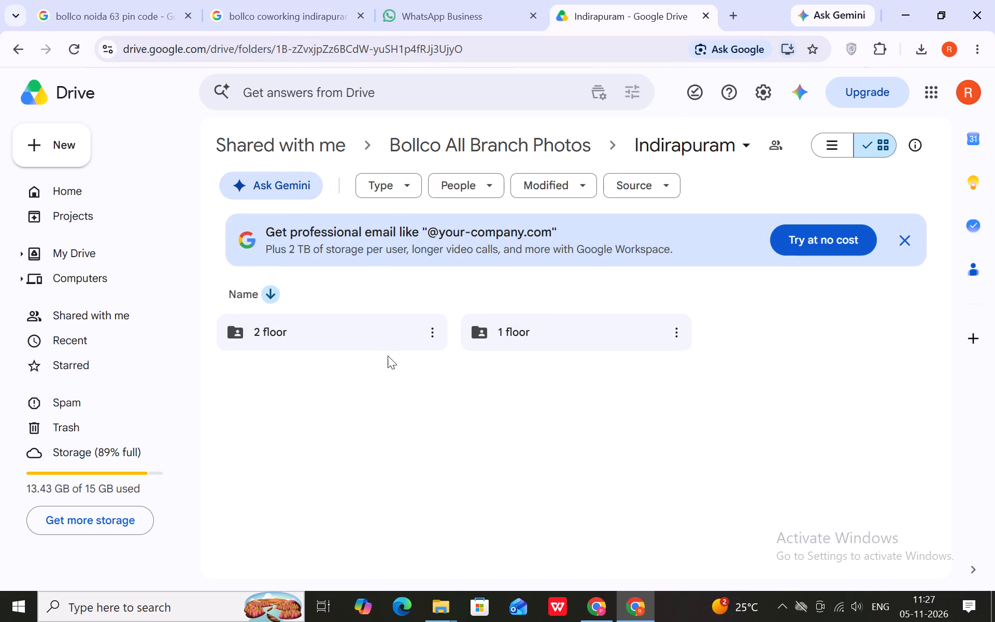
pyautogui.doubleClick(495, 331)
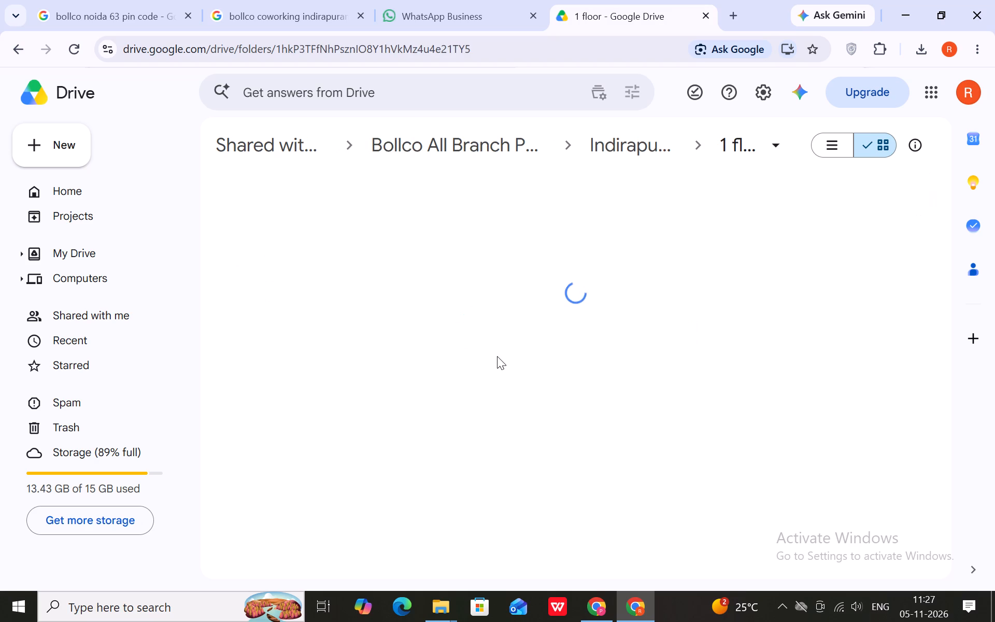
# Download the upright meeting-room photo "Bollco Indirapuram (23).jpg" from the "1 floor" folder.
pyautogui.scroll(-2, 505, 375)
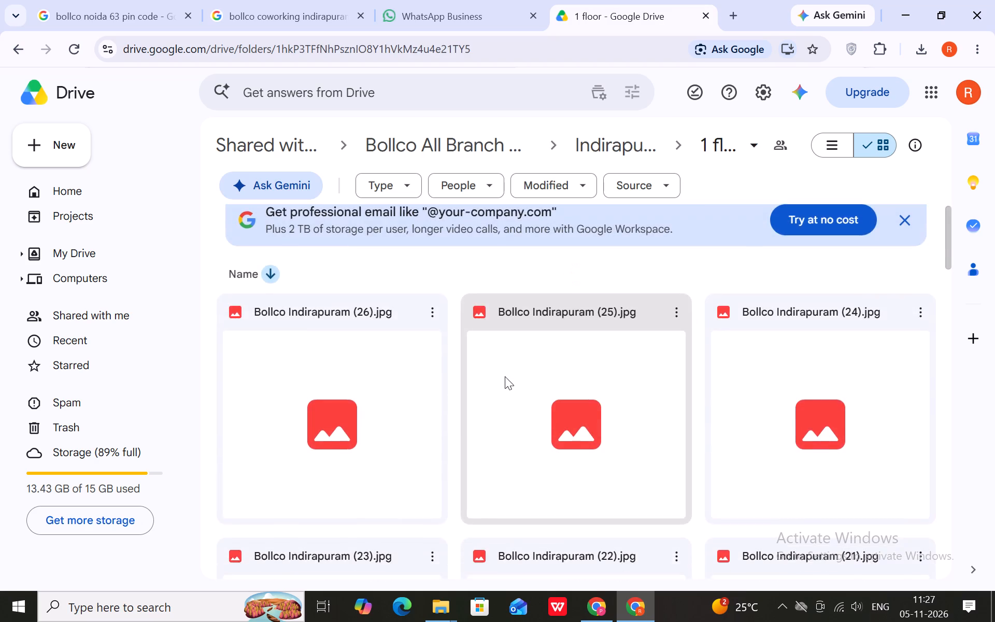
pyautogui.scroll(-1, 505, 376)
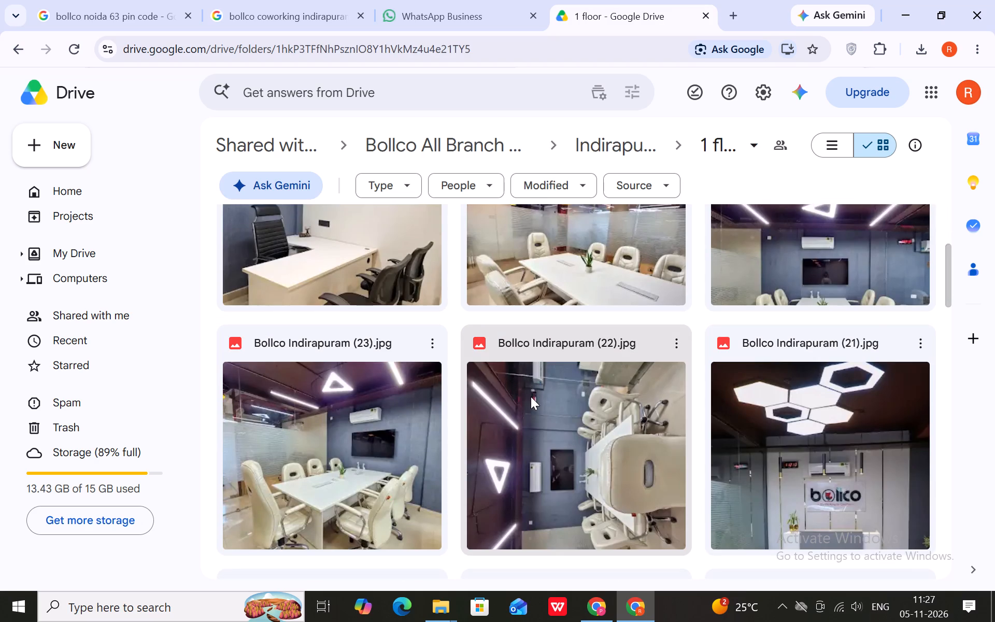
pyautogui.scroll(3, 531, 401)
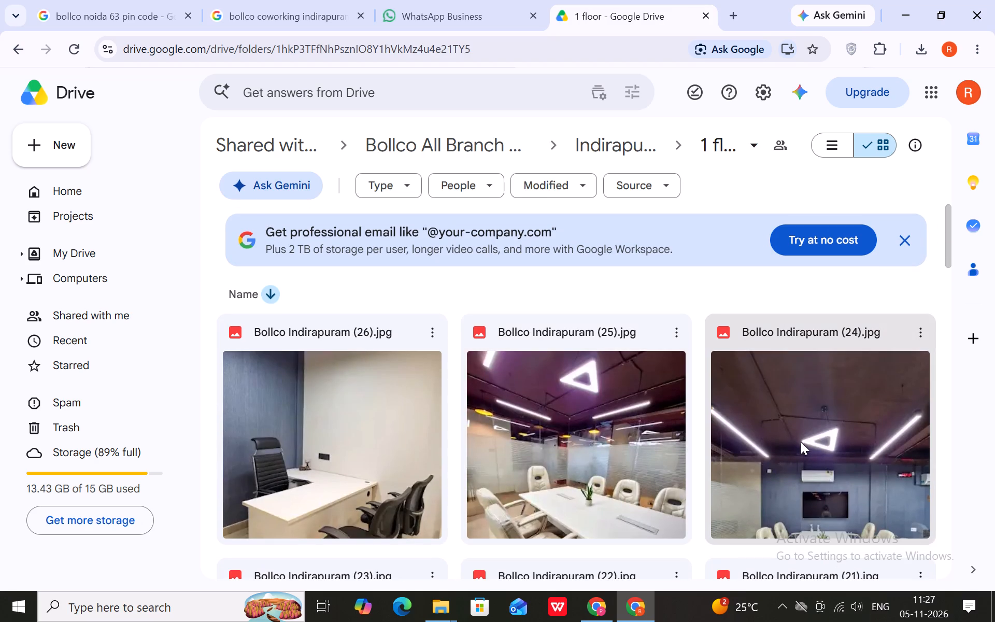
pyautogui.scroll(-4, 637, 492)
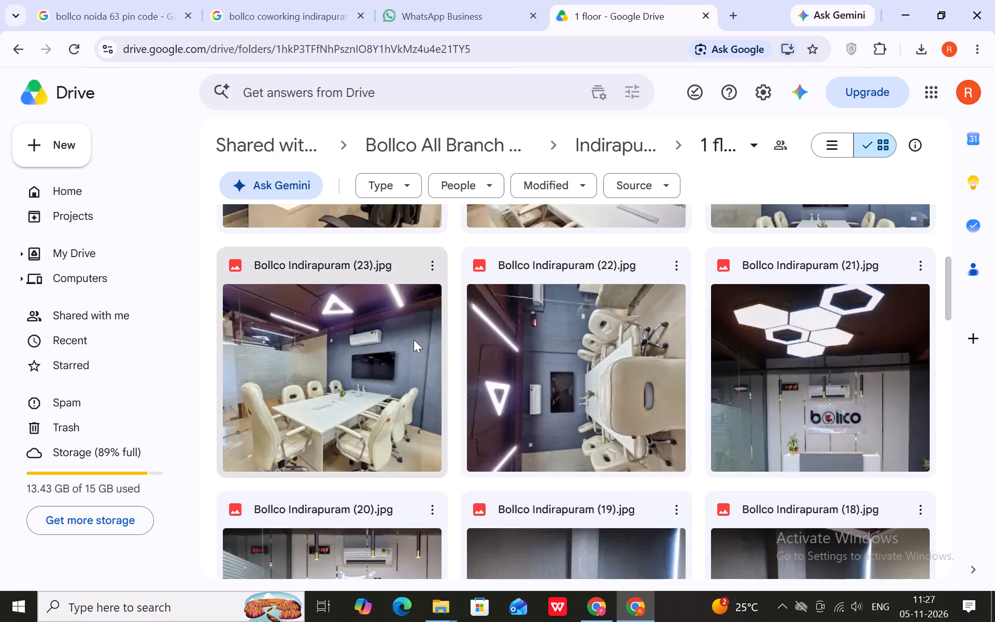
pyautogui.click(425, 267)
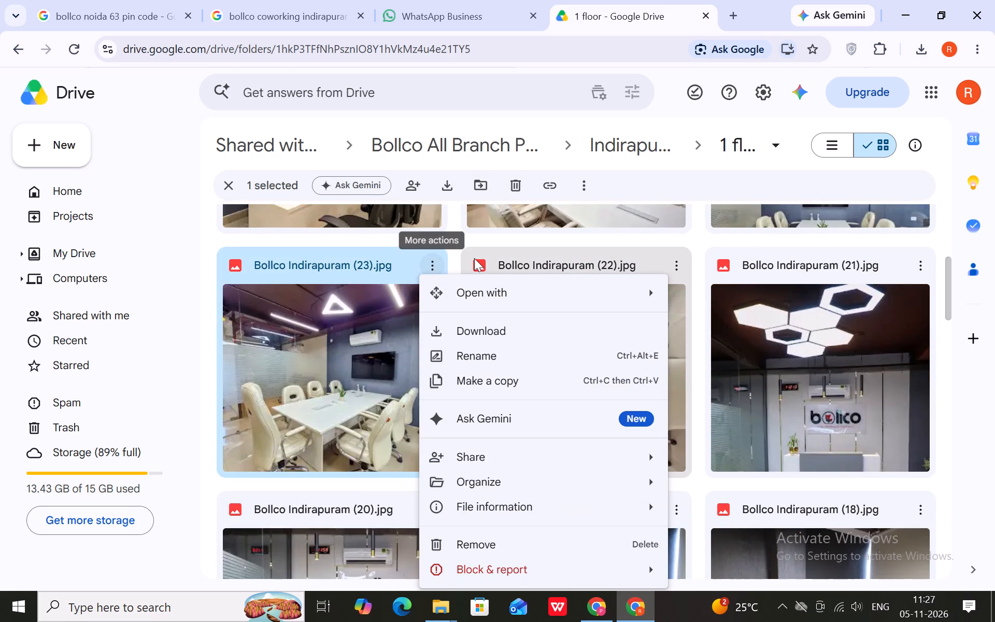
pyautogui.click(470, 328)
# Download the reception photo "Bollco Indirapuram (20).jpg" from the "1 floor" folder.
pyautogui.scroll(-2, 527, 393)
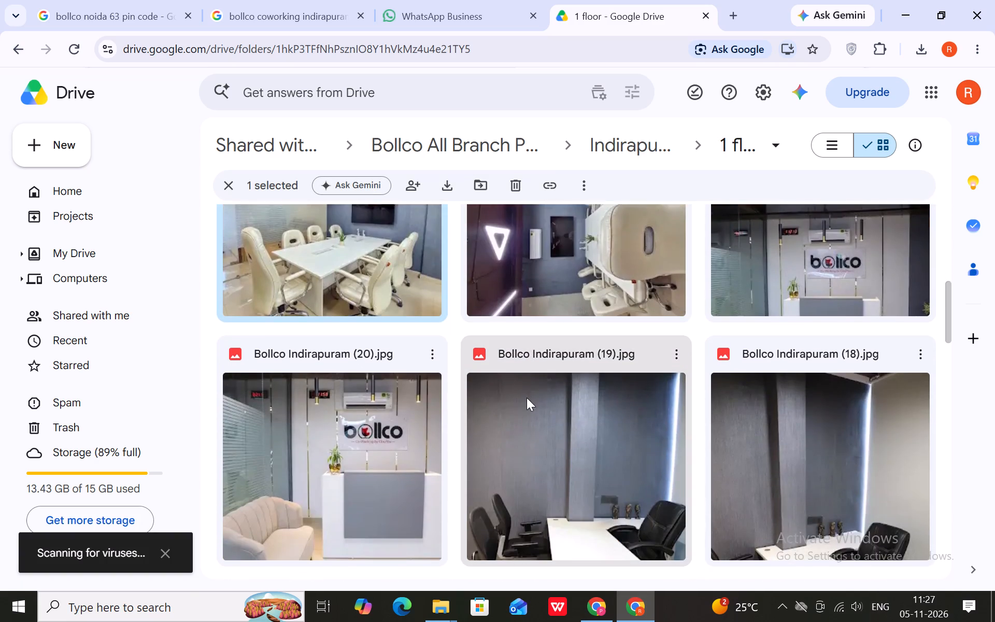
pyautogui.scroll(-1, 527, 398)
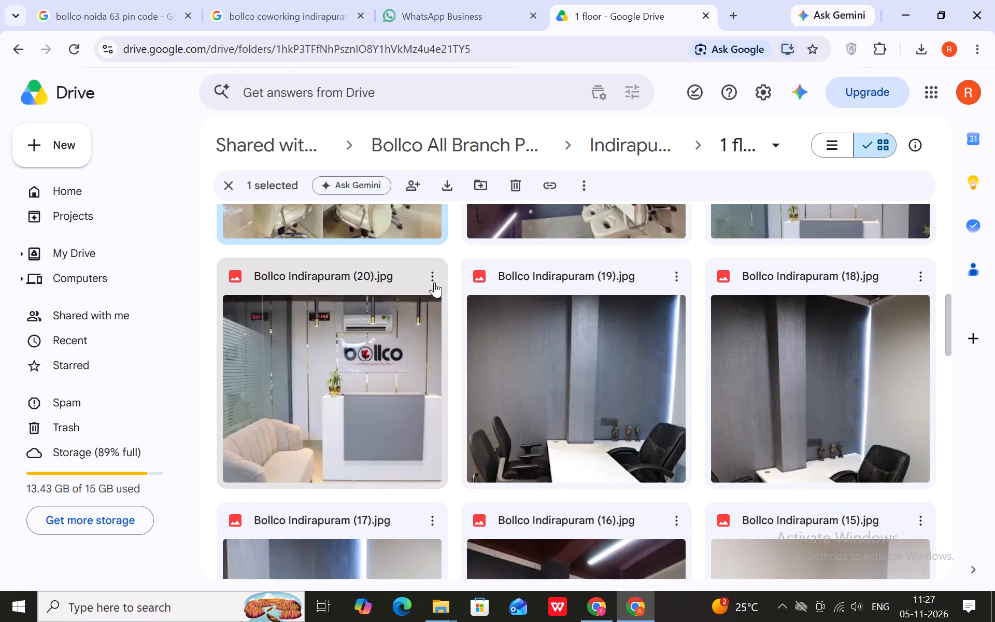
pyautogui.click(433, 278)
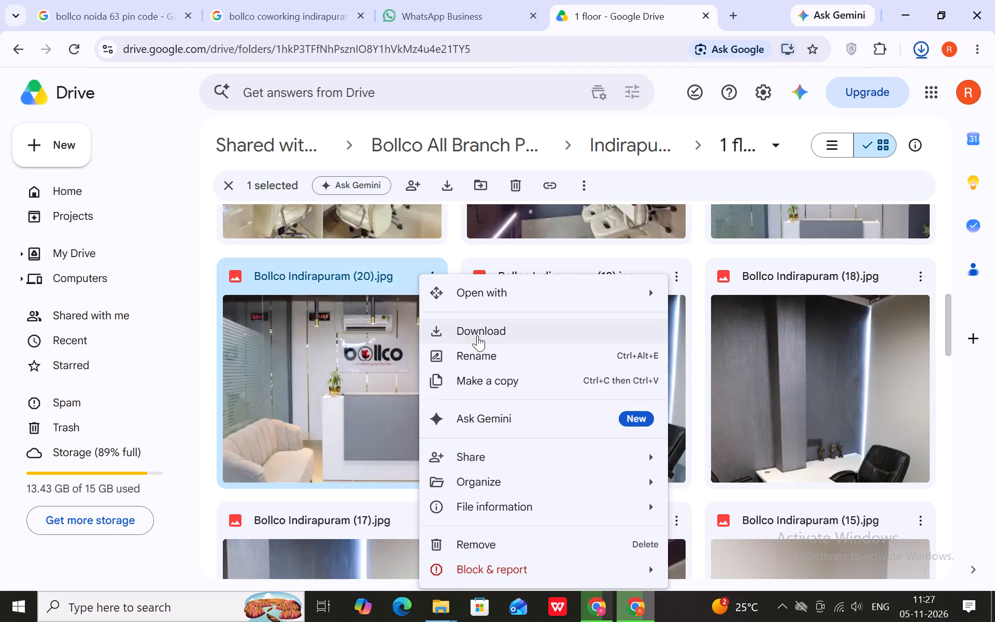
pyautogui.click(478, 337)
# Download the brown-chair manager's cabin photo "Bollco Indirapuram (14).jpg" from the "1 floor" folder.
pyautogui.scroll(-4, 677, 427)
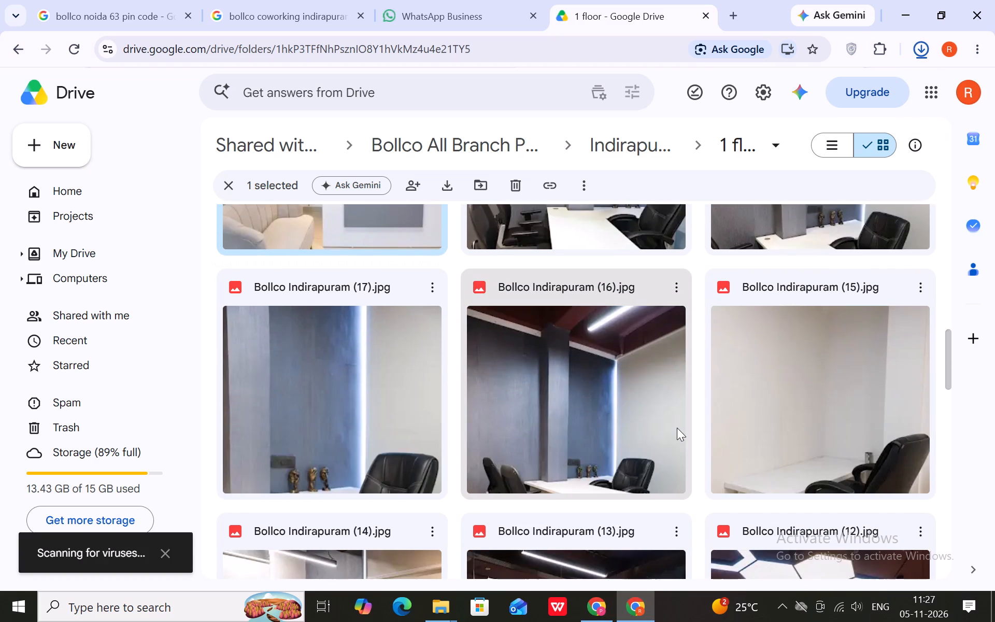
pyautogui.scroll(-2, 677, 428)
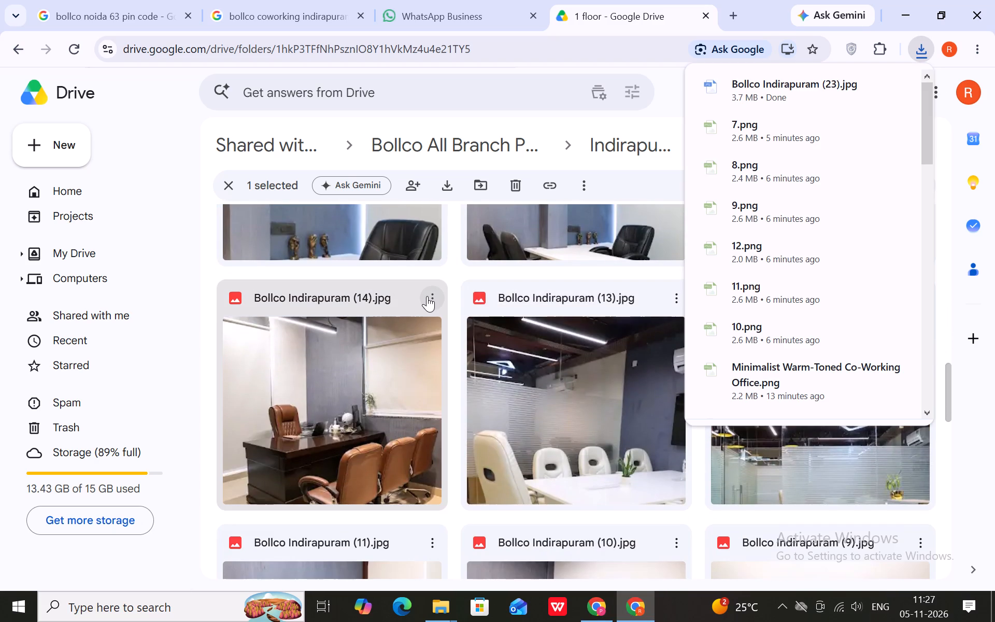
pyautogui.click(428, 296)
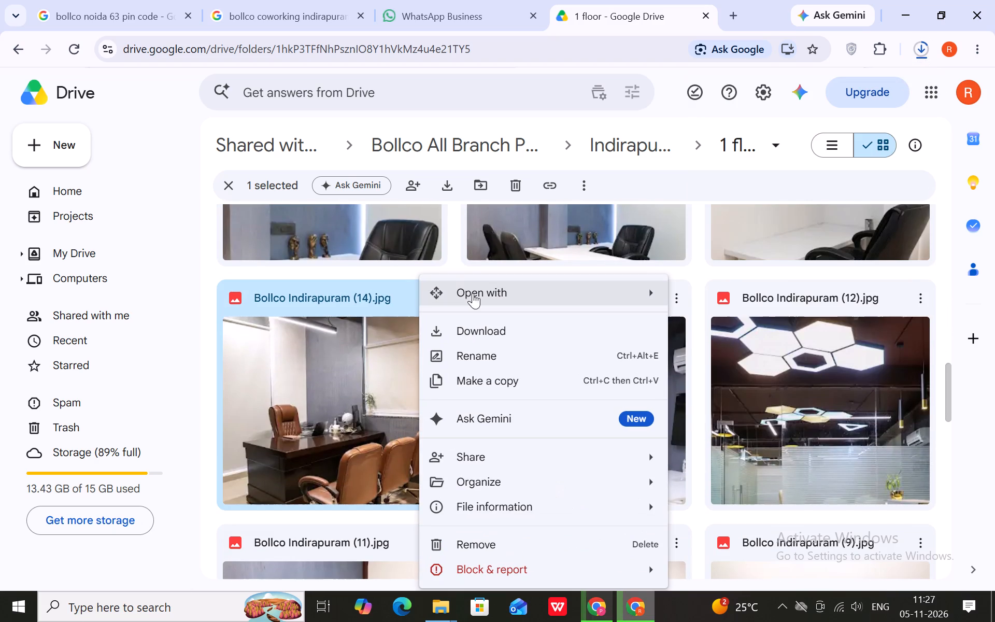
pyautogui.click(486, 330)
# Download the corner workstation photo "Bollco Indirapuram (6).jpg" from the "1 floor" folder.
pyautogui.scroll(-4, 641, 432)
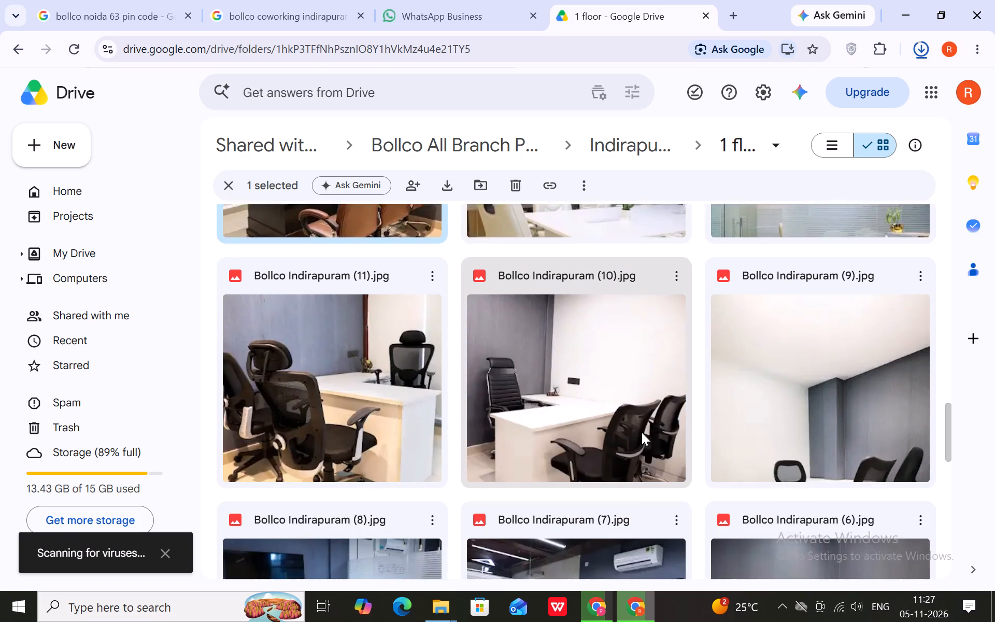
pyautogui.scroll(-2, 642, 432)
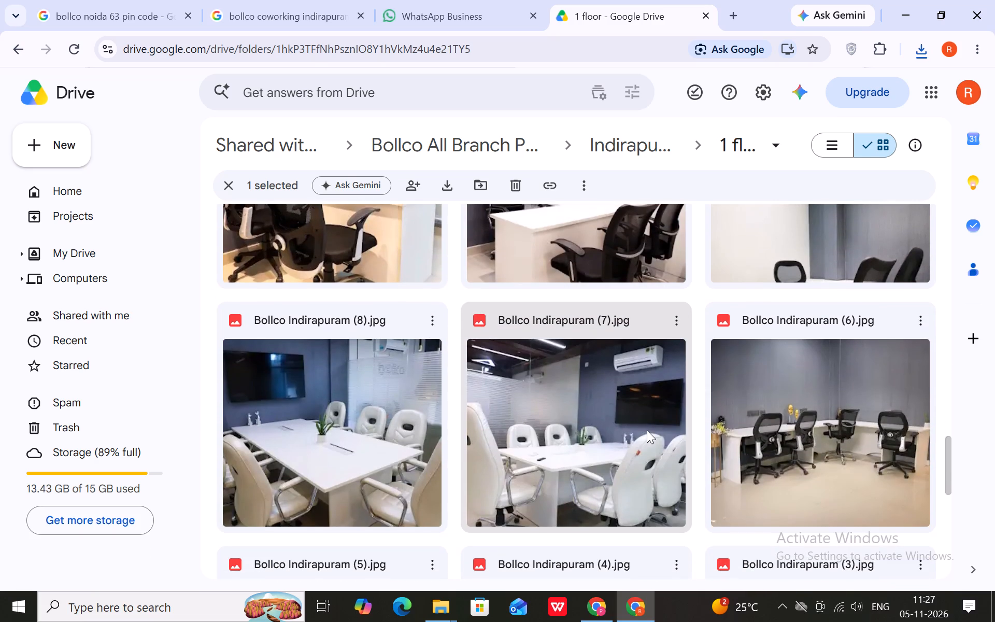
pyautogui.click(923, 316)
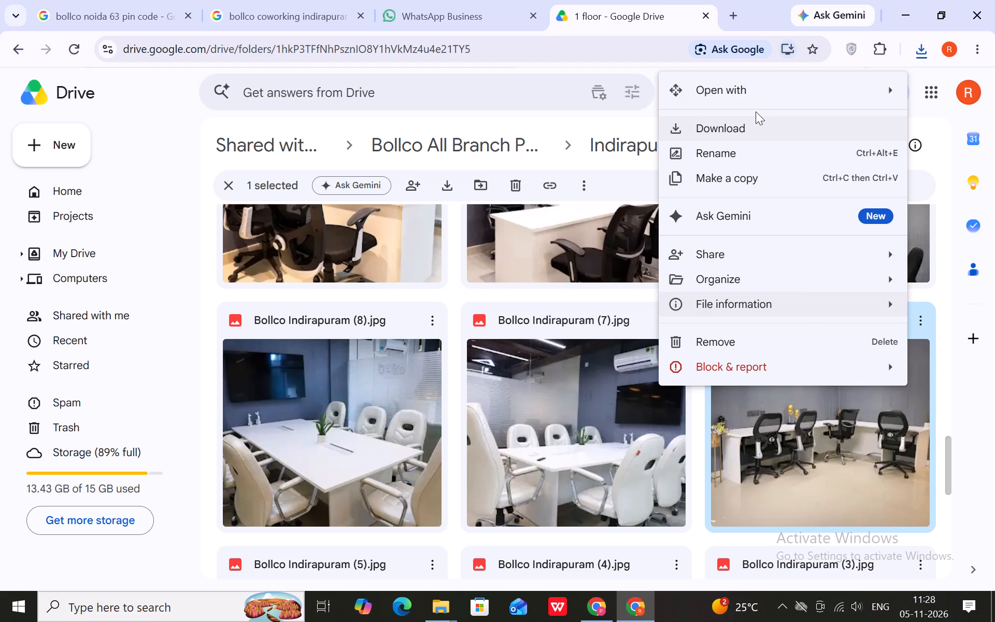
pyautogui.click(736, 129)
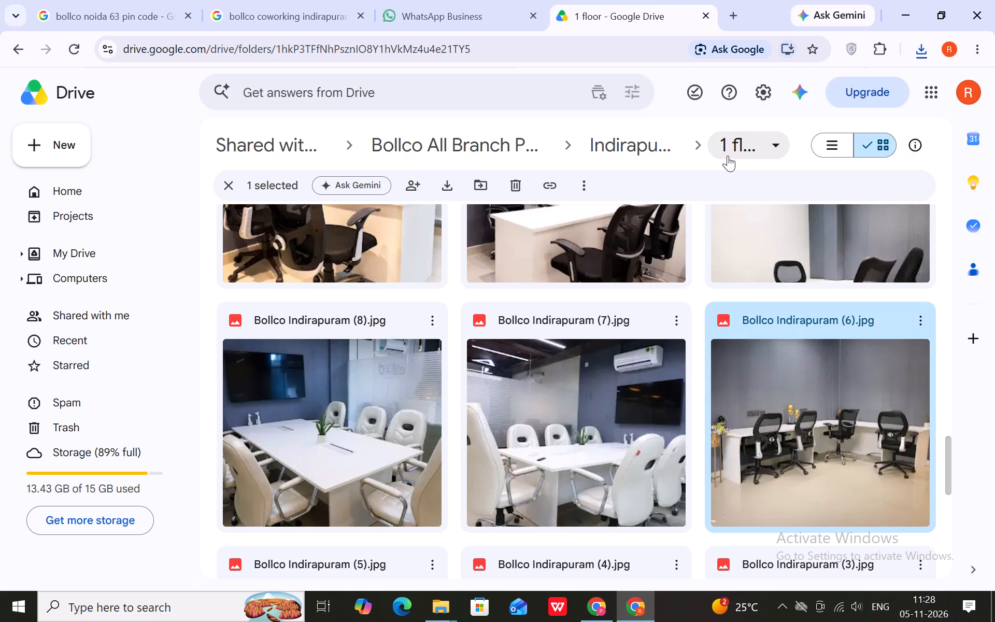
# Check the last photos in the "1 floor" folder and download the white-desk cabin photo "Bollco Indirapuram (10).jpg".
pyautogui.scroll(-1, 728, 397)
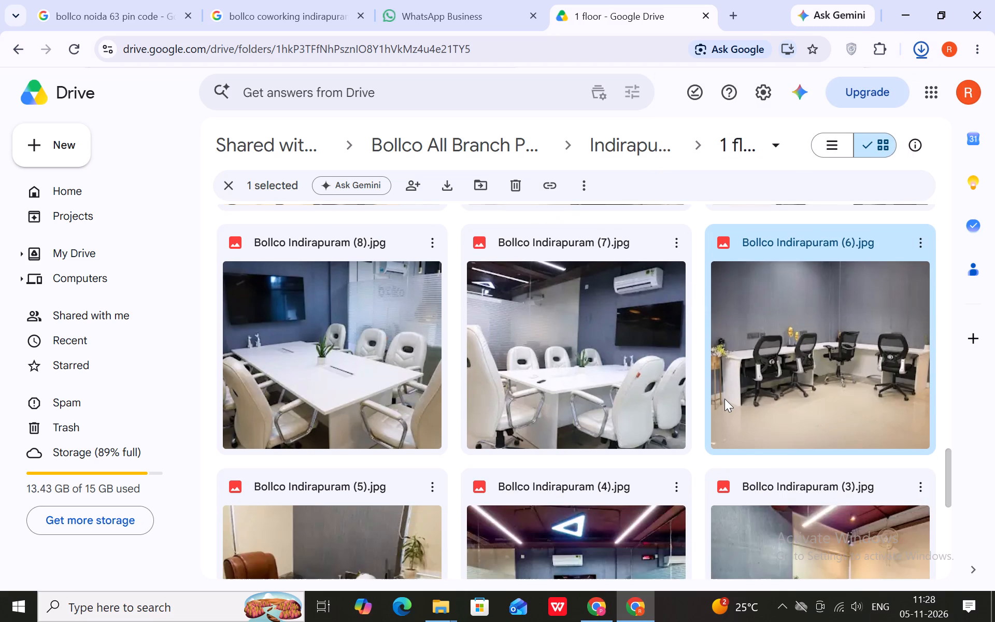
pyautogui.scroll(-9, 724, 399)
pyautogui.scroll(-5, 508, 470)
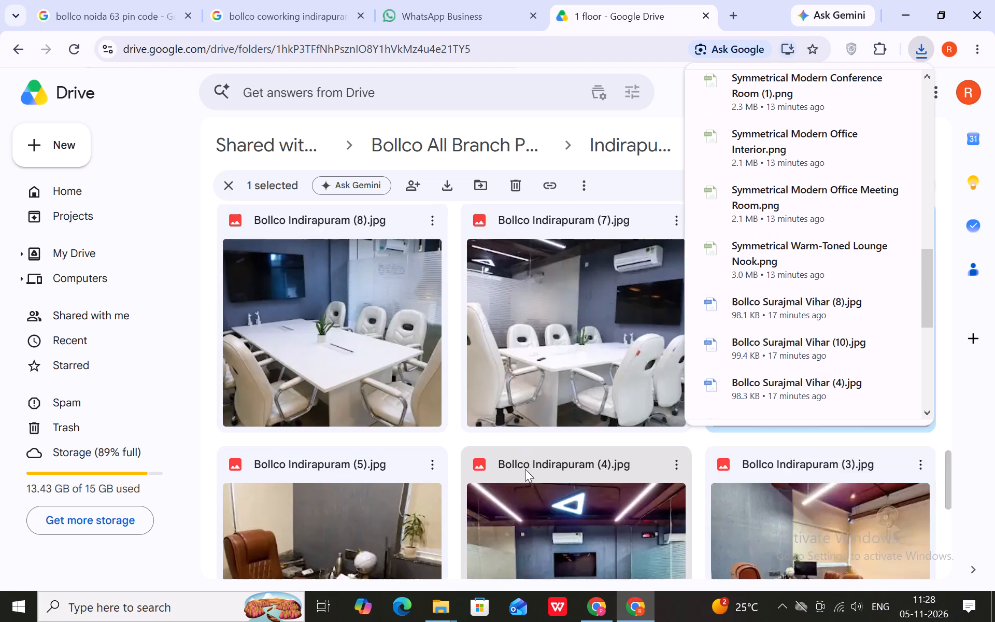
pyautogui.scroll(1, 528, 467)
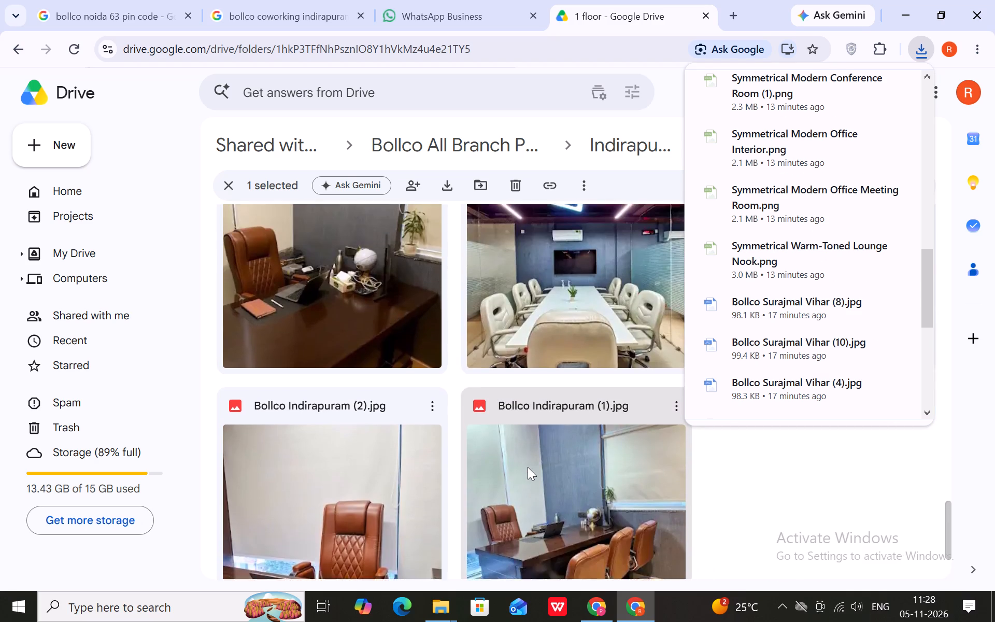
pyautogui.scroll(1, 528, 467)
pyautogui.scroll(2, 620, 472)
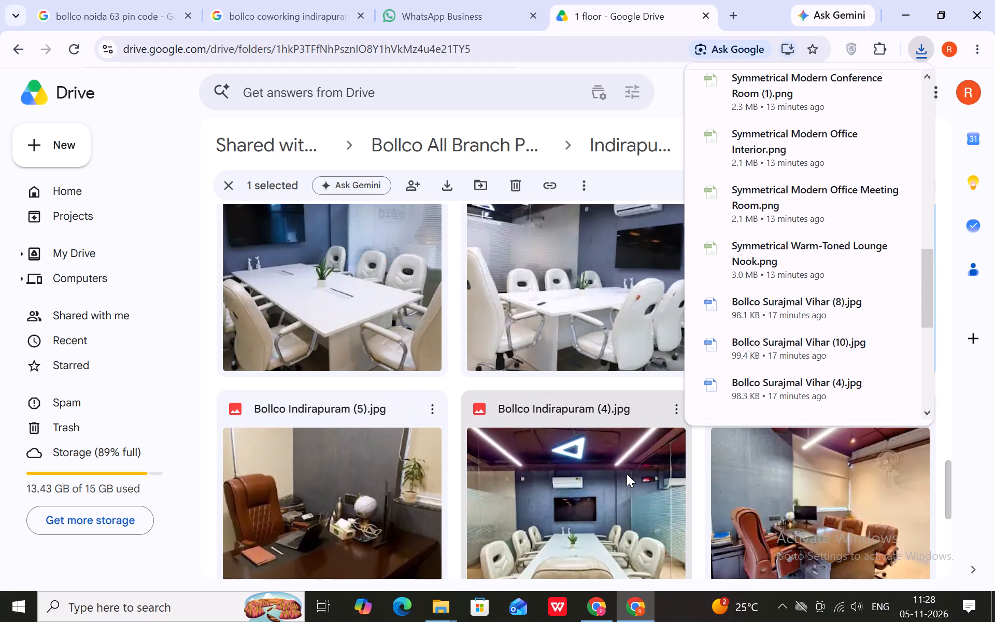
pyautogui.scroll(4, 623, 475)
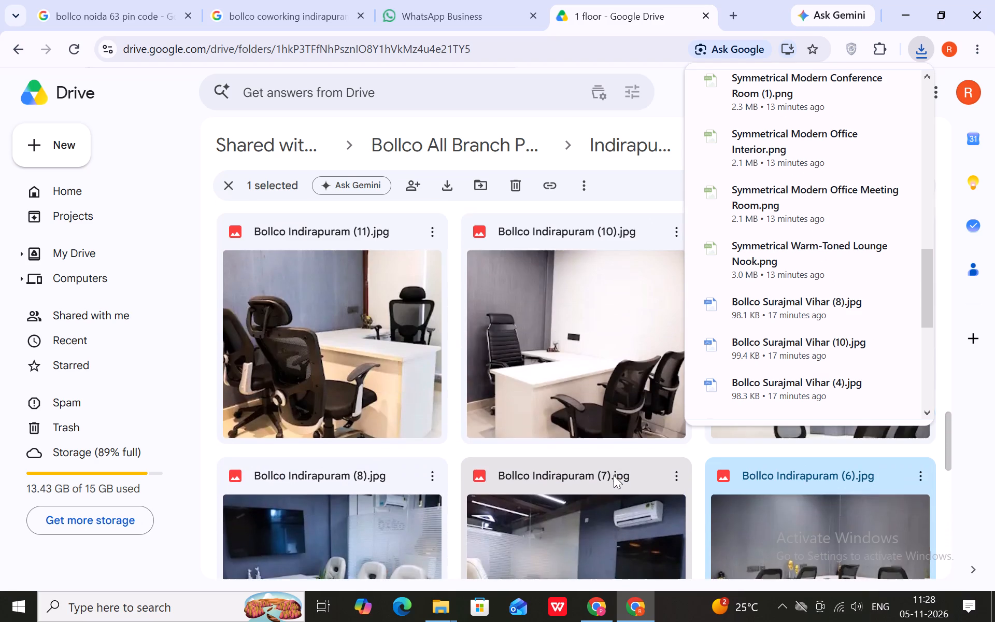
pyautogui.scroll(2, 612, 466)
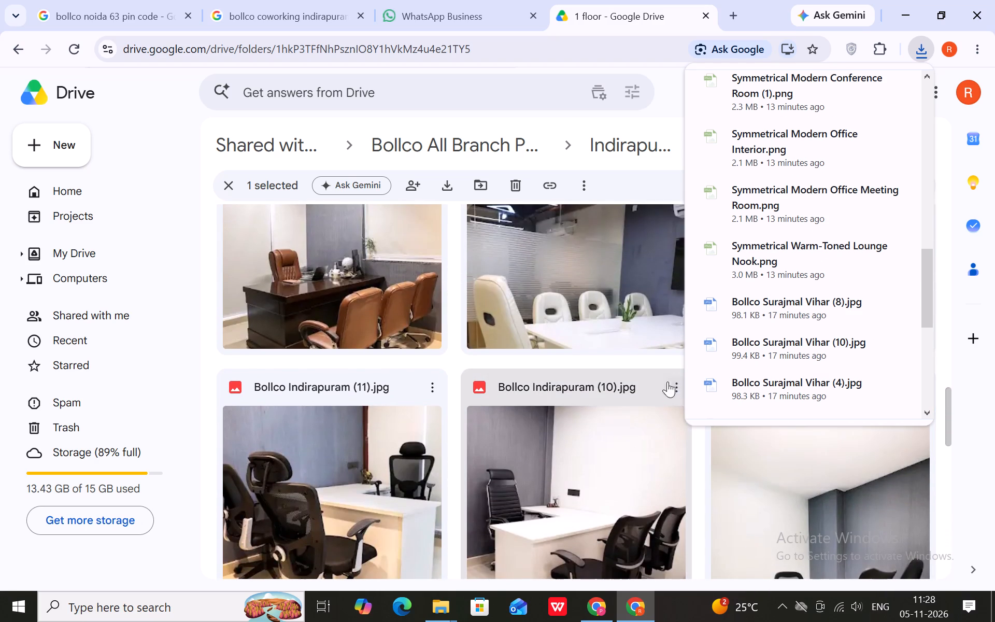
pyautogui.click(672, 392)
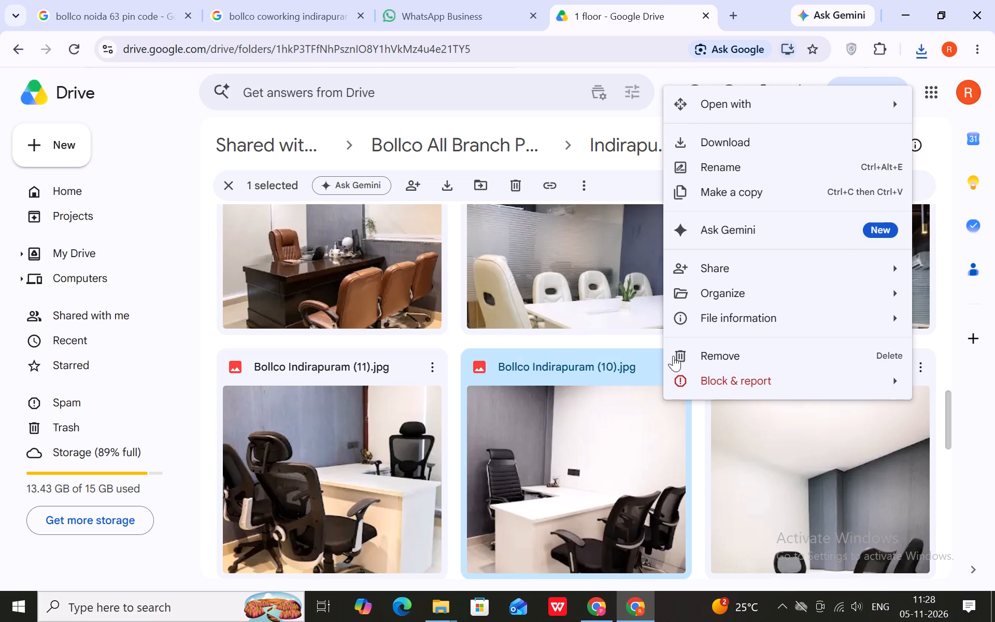
pyautogui.click(687, 136)
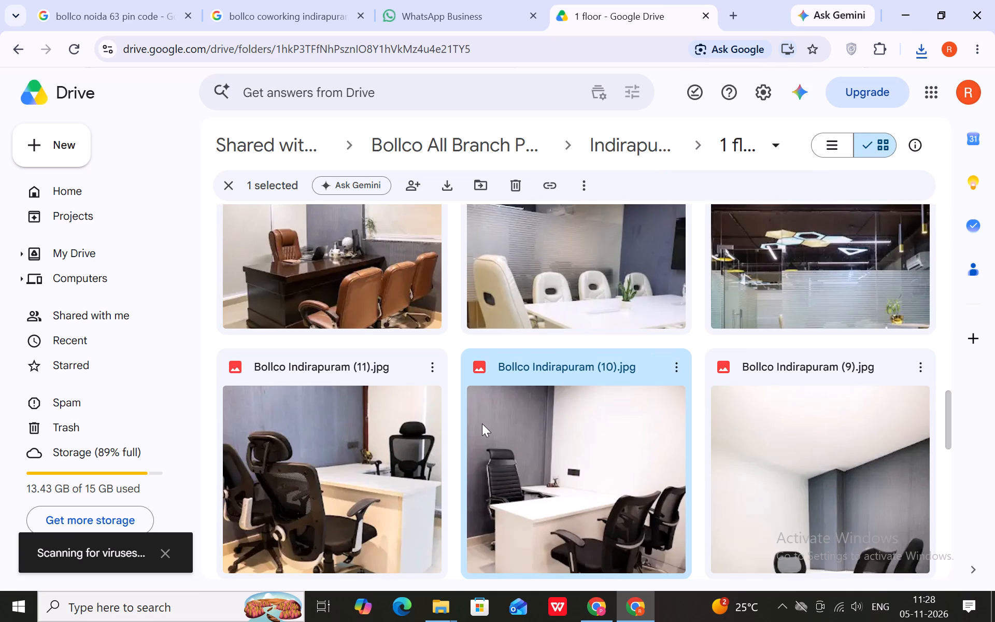
# Switch to the Indirapuram business profile's photos and examine the existing office shots one by one at full size.
pyautogui.scroll(4, 482, 424)
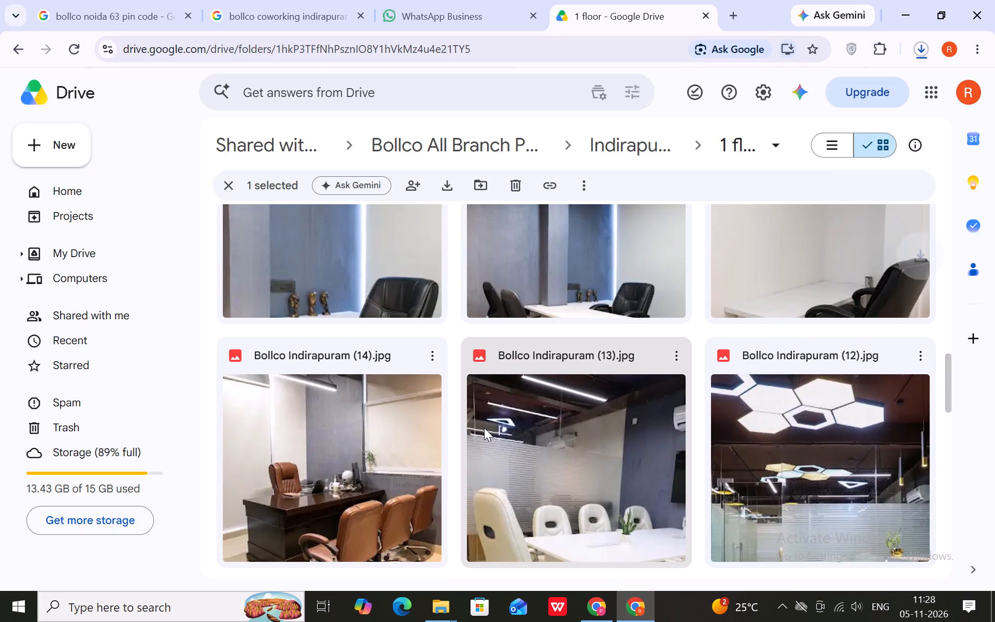
pyautogui.scroll(1, 484, 428)
pyautogui.scroll(9, 468, 490)
pyautogui.click(266, 0)
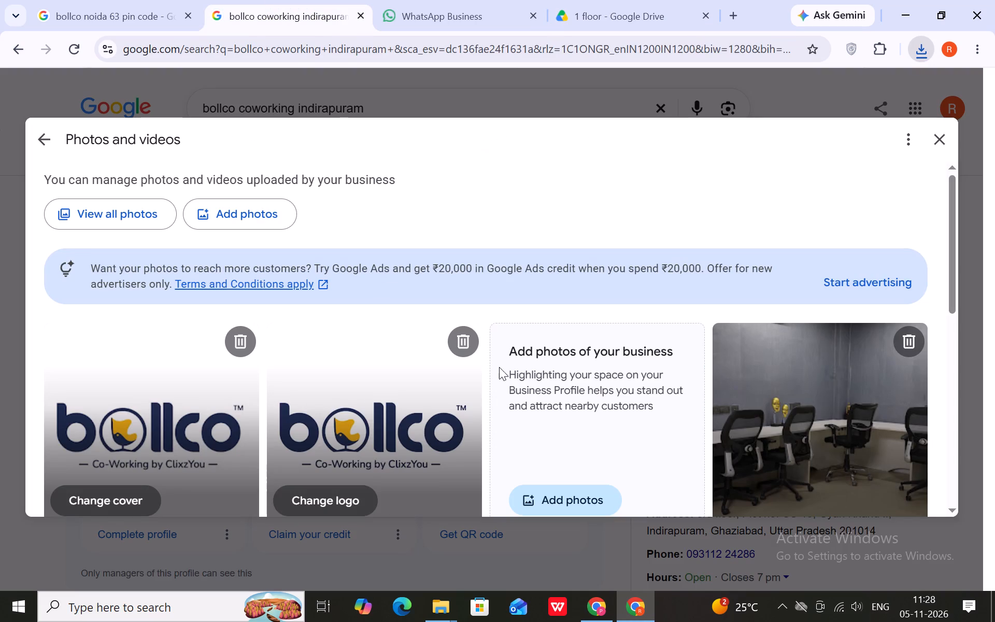
pyautogui.scroll(-6, 544, 398)
pyautogui.scroll(2, 556, 414)
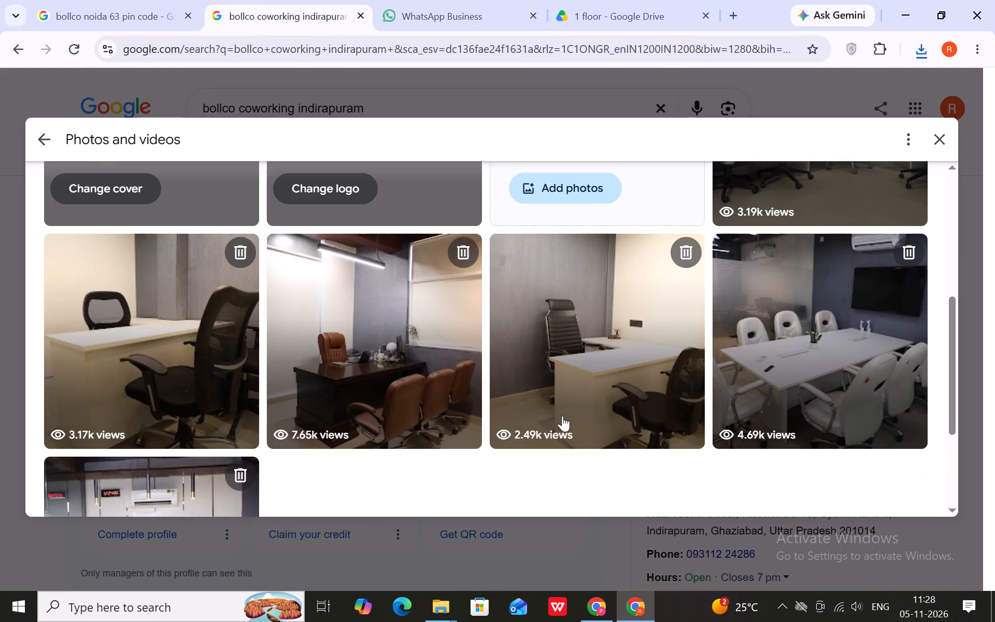
pyautogui.scroll(3, 643, 407)
pyautogui.click(754, 363)
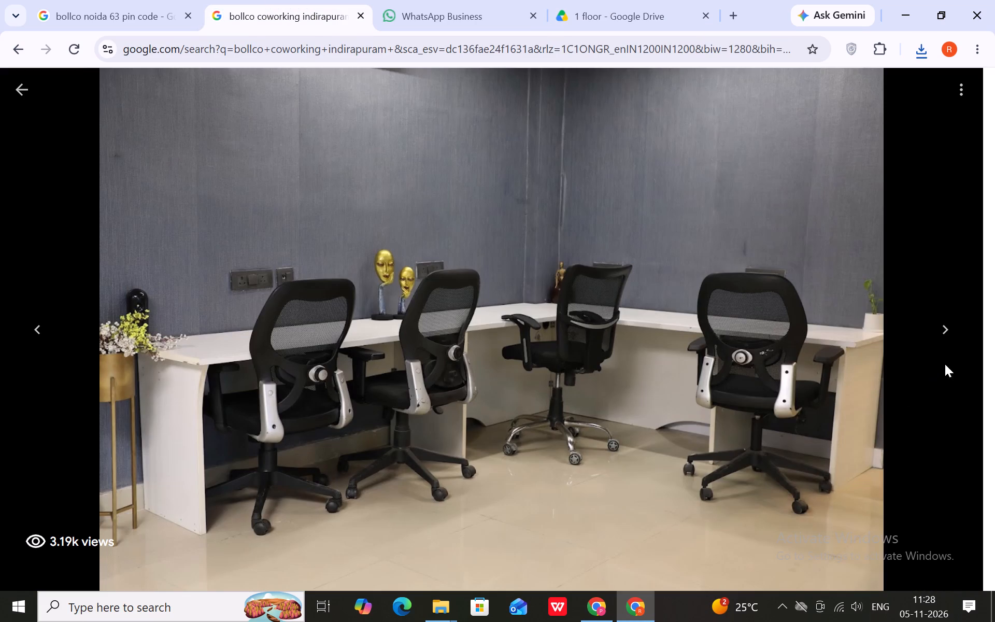
pyautogui.click(941, 317)
pyautogui.click(954, 331)
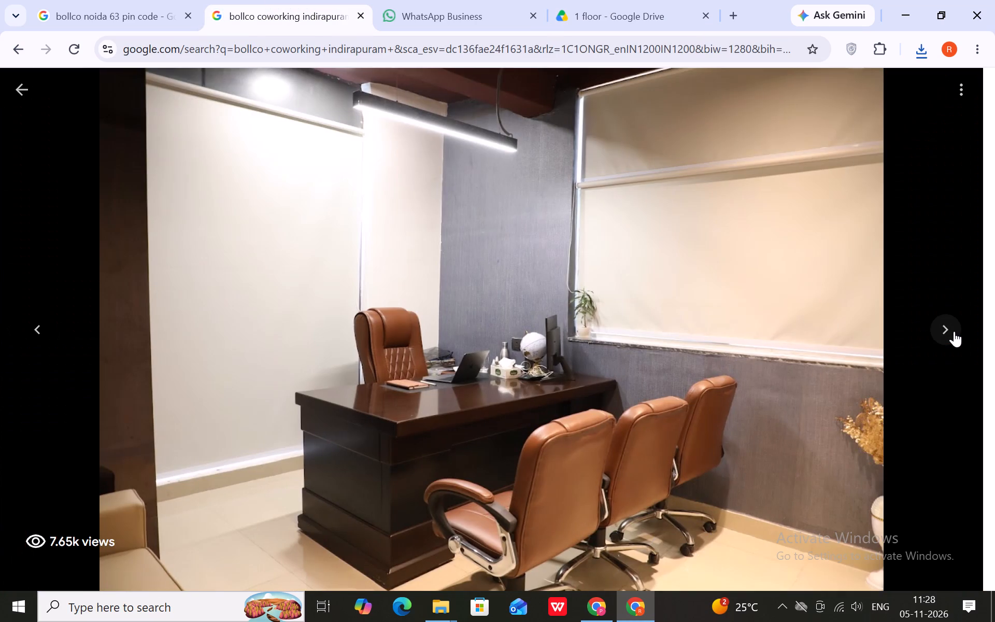
pyautogui.click(954, 331)
pyautogui.click(954, 331)
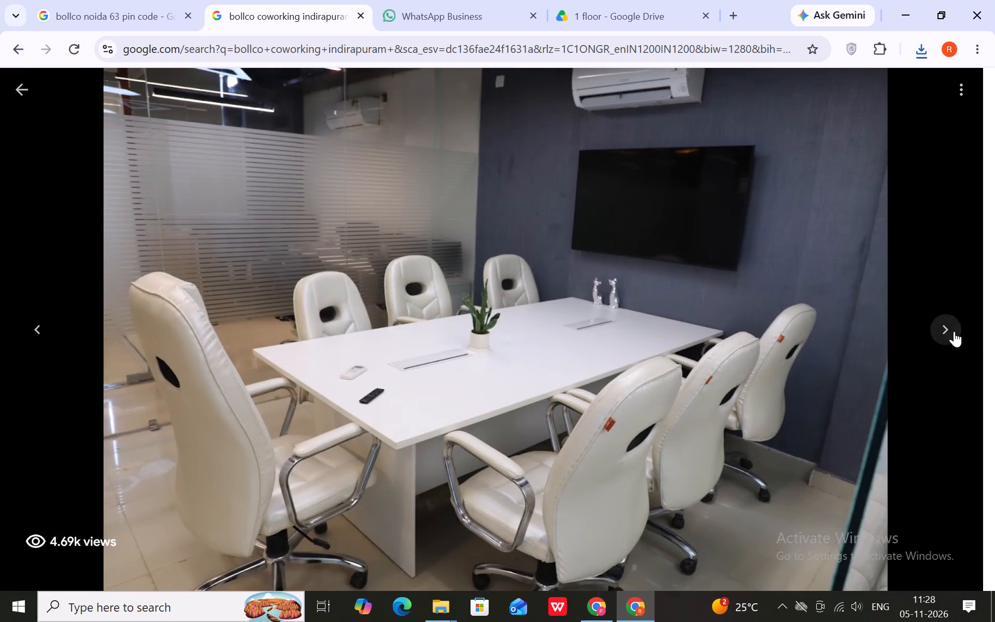
pyautogui.click(954, 331)
pyautogui.click(954, 331)
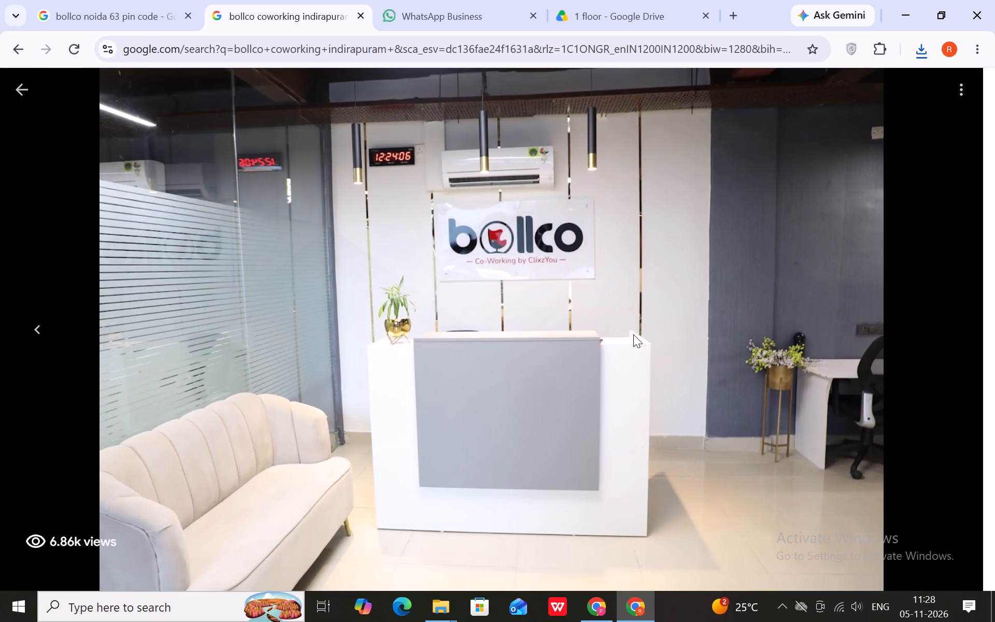
pyautogui.click(18, 88)
pyautogui.scroll(-5, 305, 352)
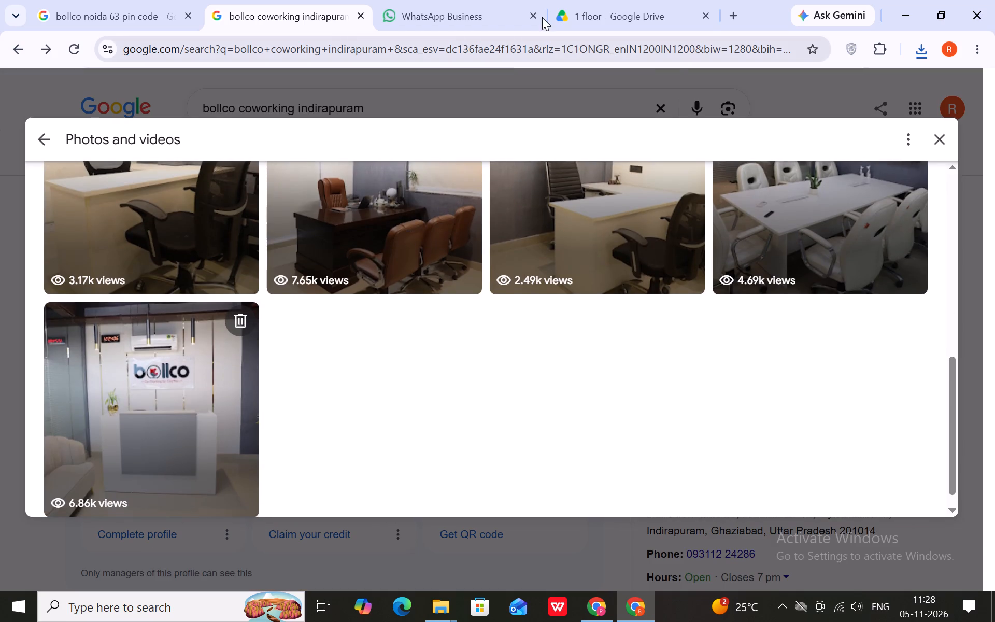
# Return to Google Drive and open the "2 floor" folder inside the Indirapuram folder to browse its photos.
pyautogui.click(591, 0)
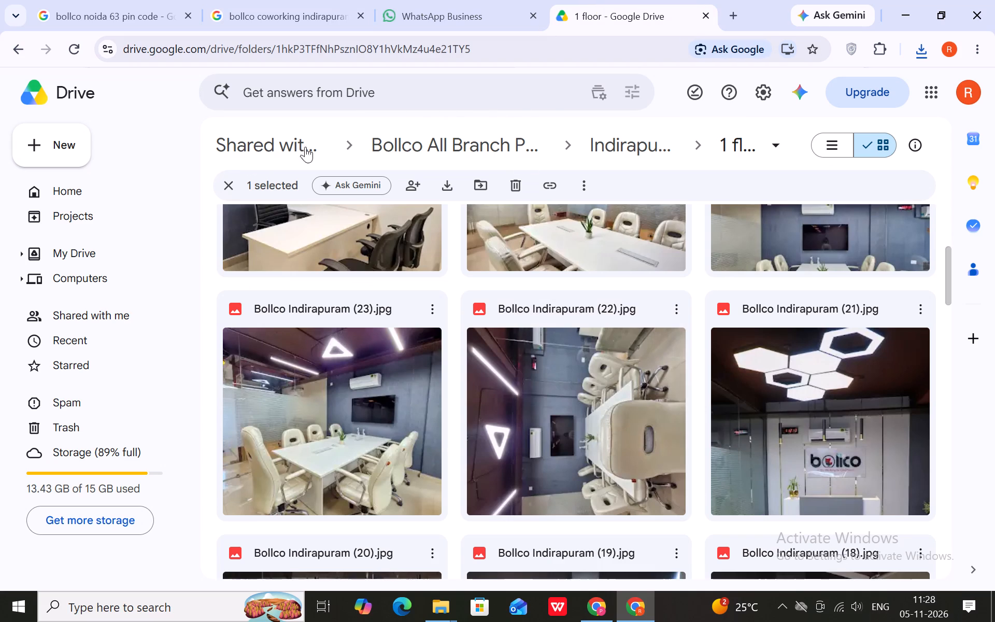
pyautogui.click(19, 46)
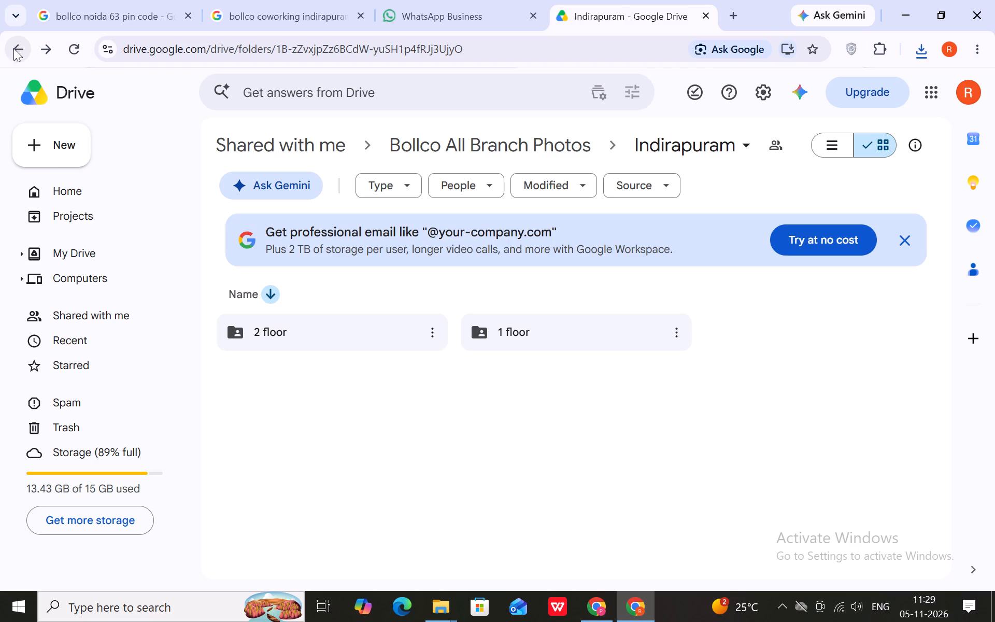
pyautogui.doubleClick(271, 332)
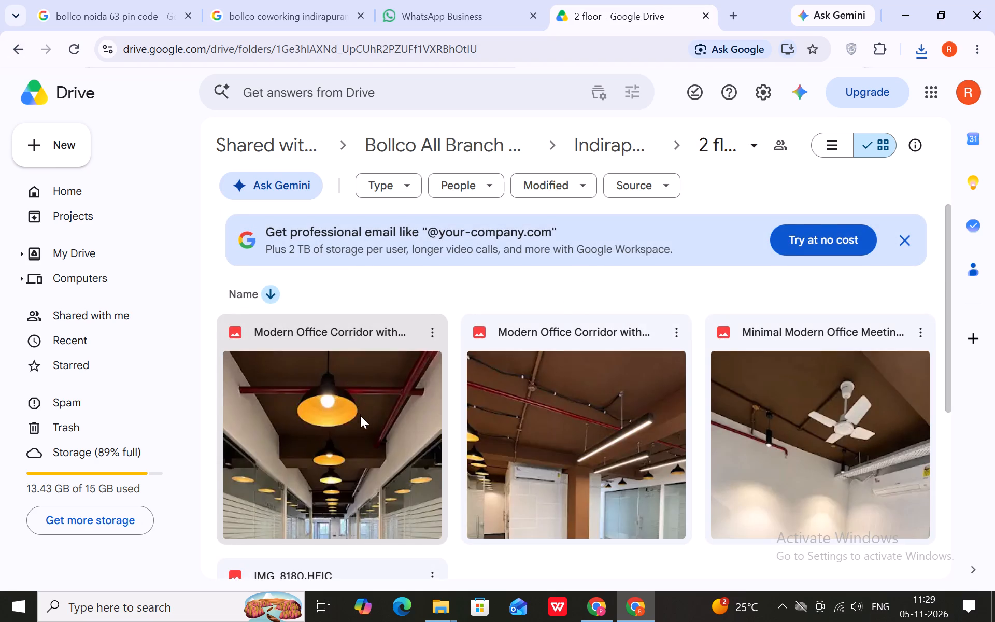
pyautogui.scroll(-2, 361, 418)
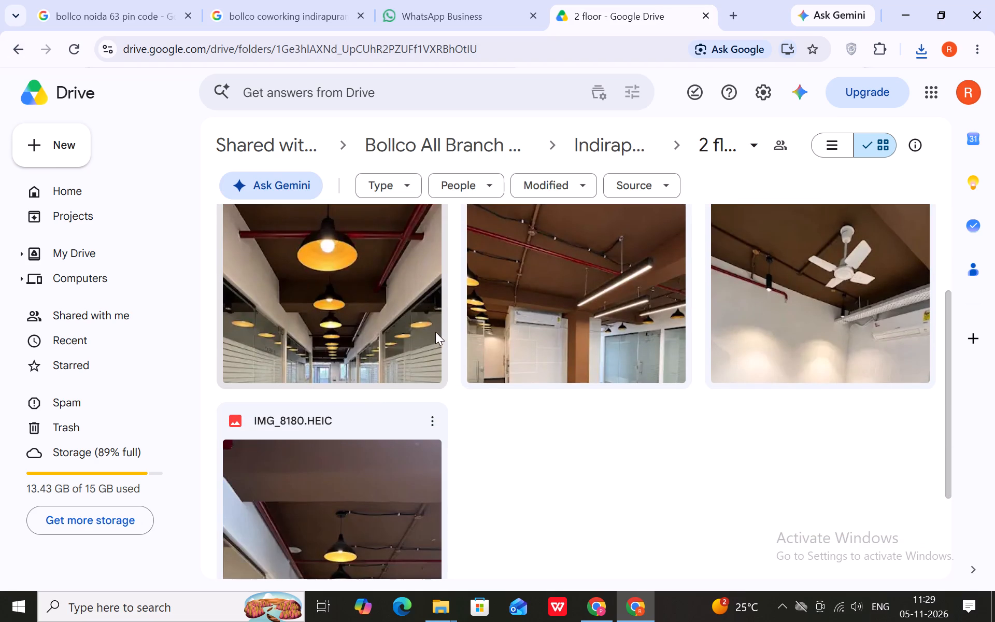
# Download the pendant-lit corridor photo "Modern Office Corridor with Warm Pendant Lights" from the "2 floor" folder.
pyautogui.scroll(2, 505, 356)
pyautogui.click(433, 328)
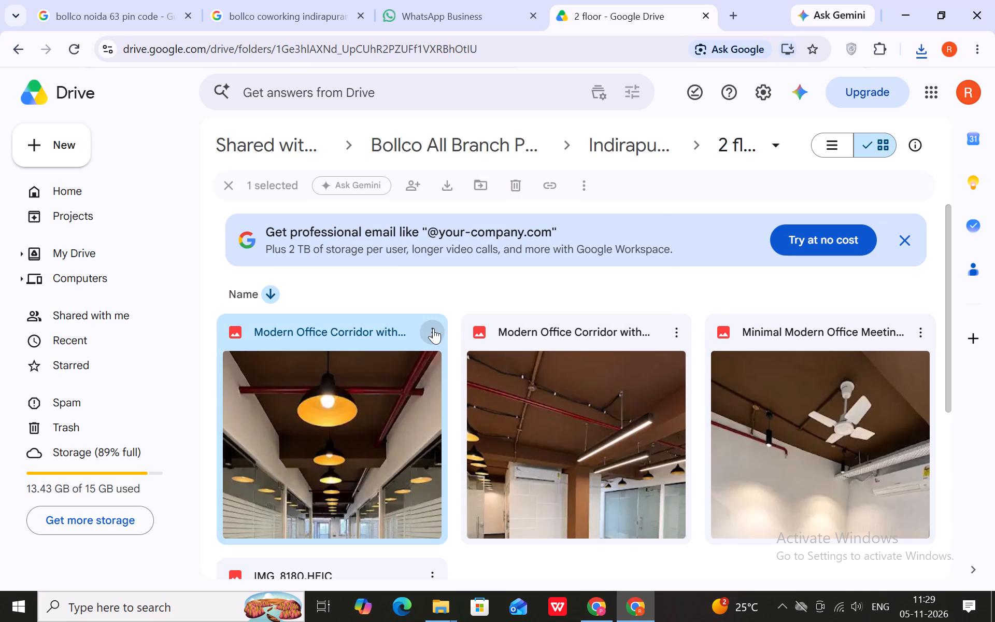
pyautogui.click(462, 134)
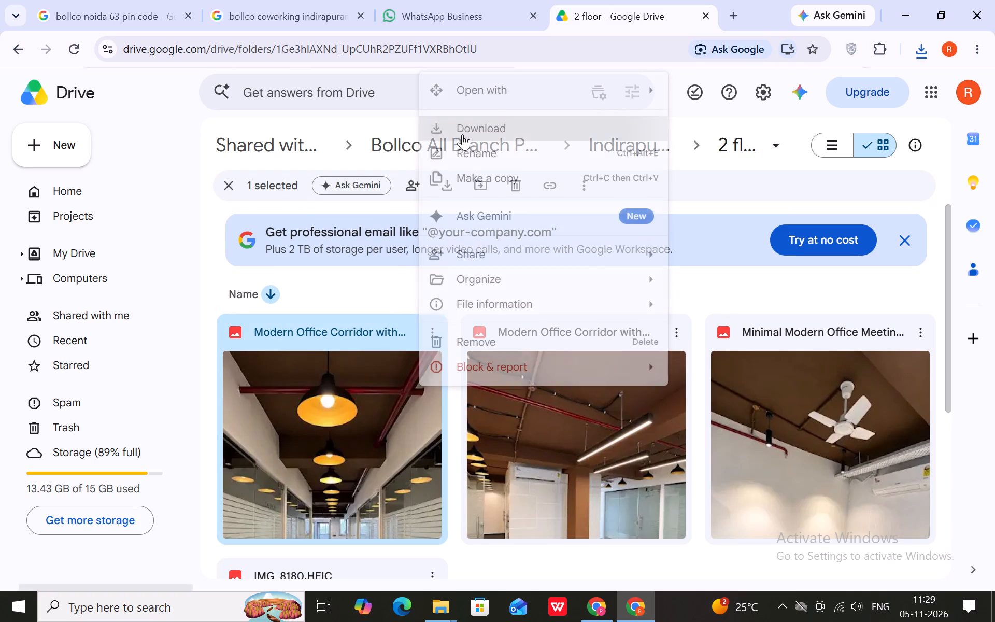
# Examine "IMG_8180.HEIC" and "Modern Office Corridor with Cabin 17.png" at full size in the "2 floor" folder.
pyautogui.scroll(-4, 448, 402)
pyautogui.click(377, 418)
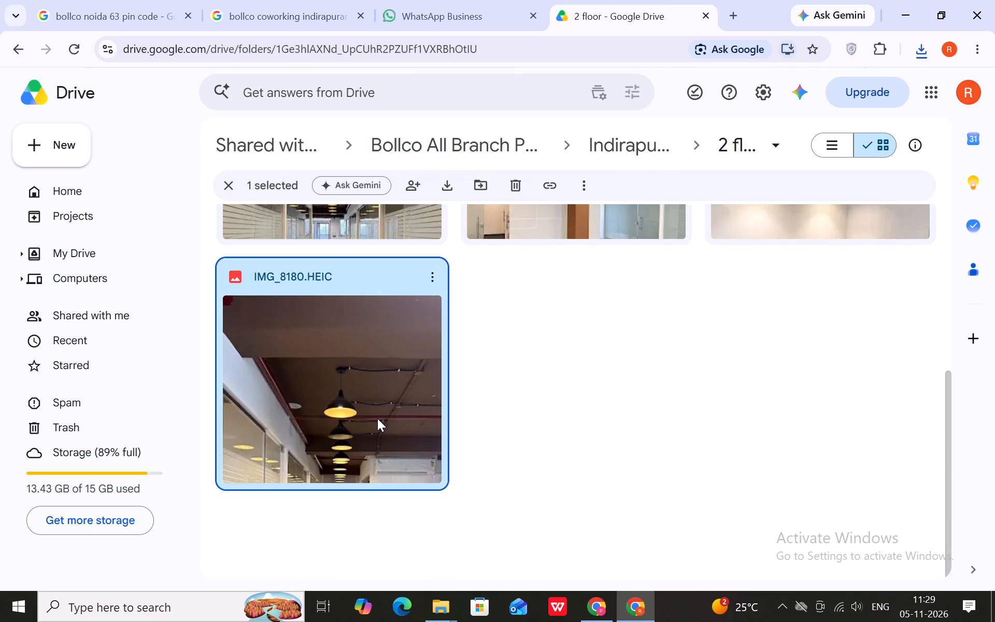
pyautogui.doubleClick(377, 418)
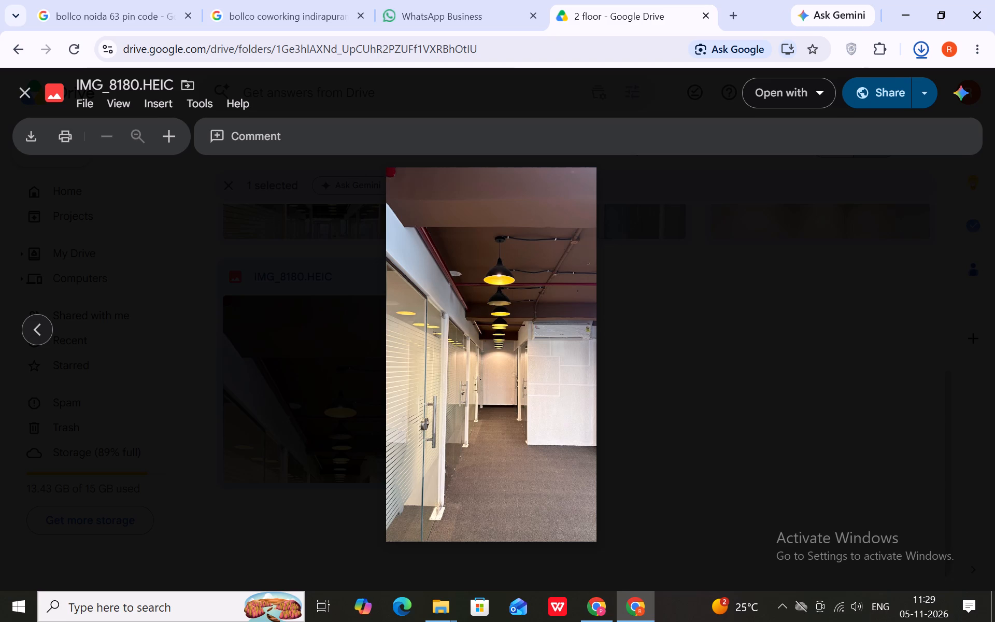
pyautogui.click(27, 90)
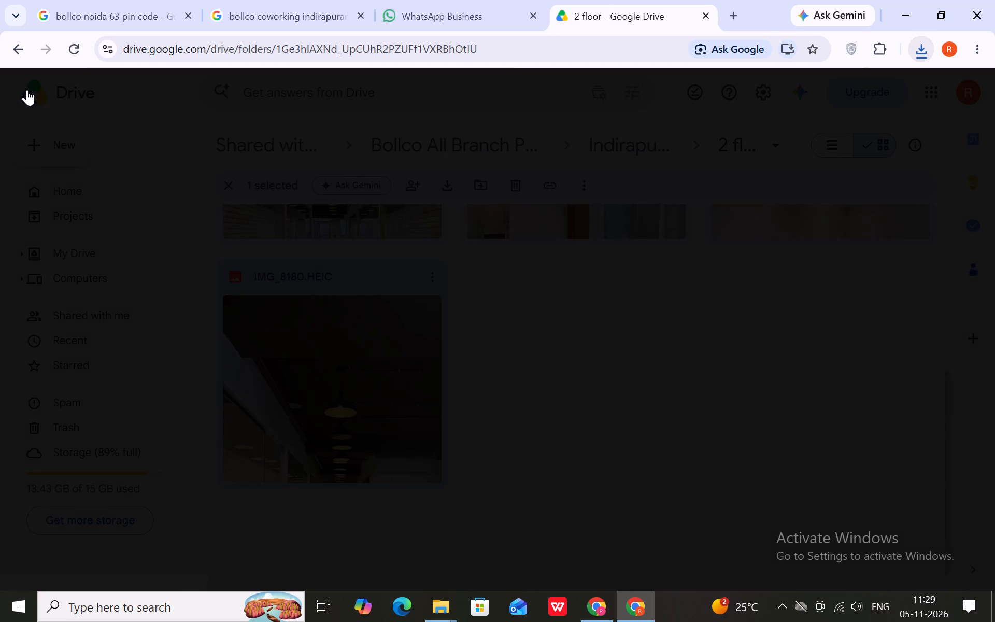
pyautogui.scroll(1, 577, 349)
pyautogui.scroll(3, 649, 376)
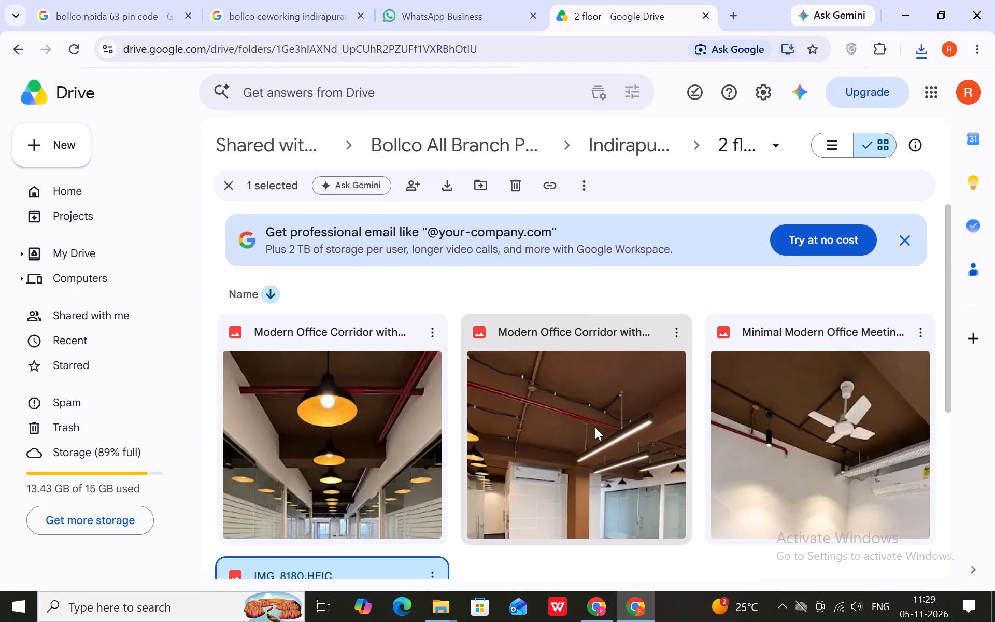
pyautogui.doubleClick(595, 427)
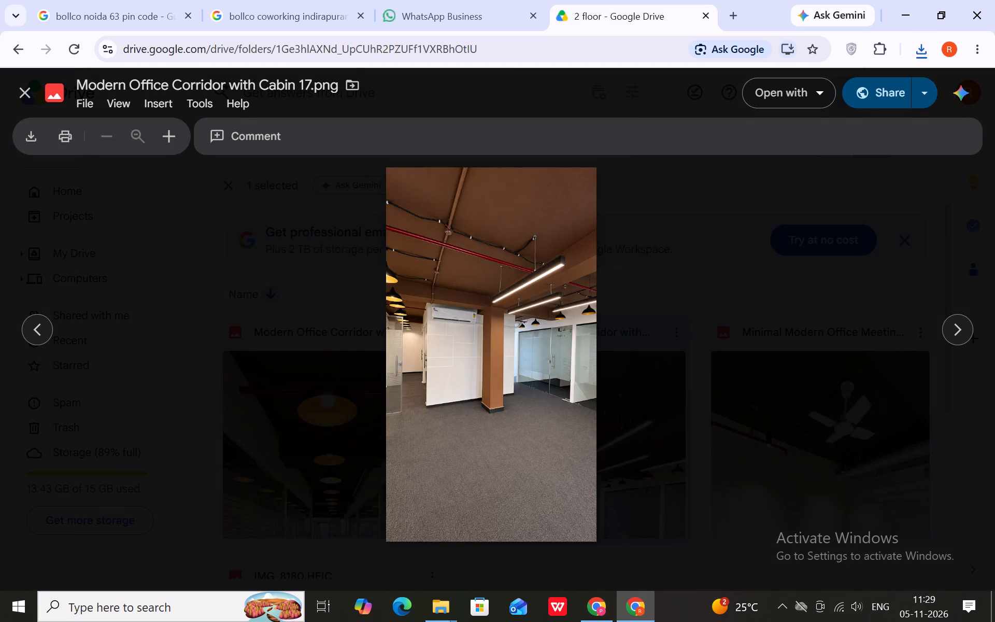
pyautogui.doubleClick(25, 85)
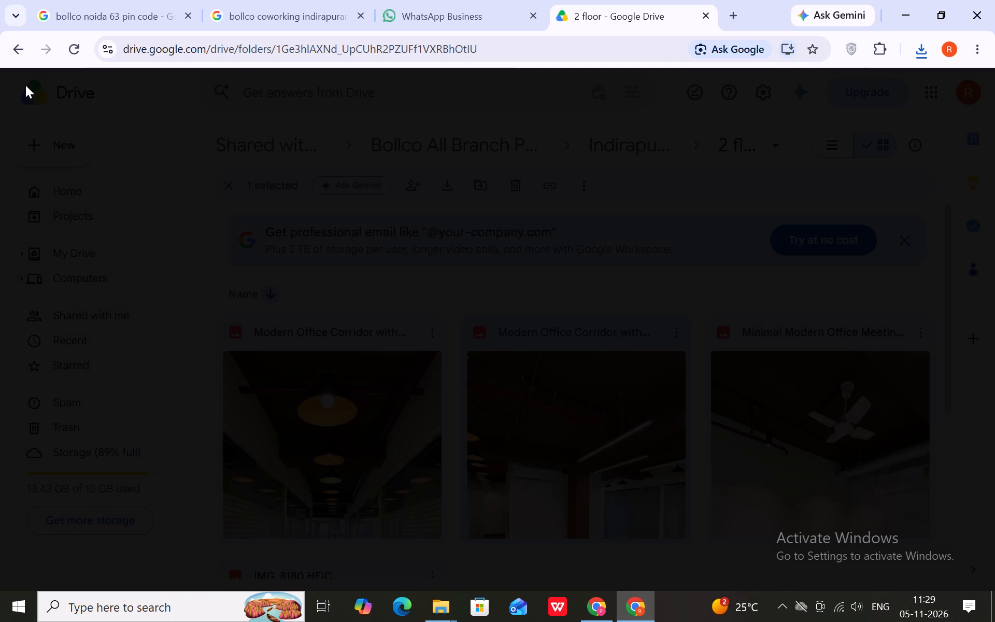
# Preview the cabin photo "Minimal Modern Office Meeting Room.png" and download it.
pyautogui.doubleClick(779, 451)
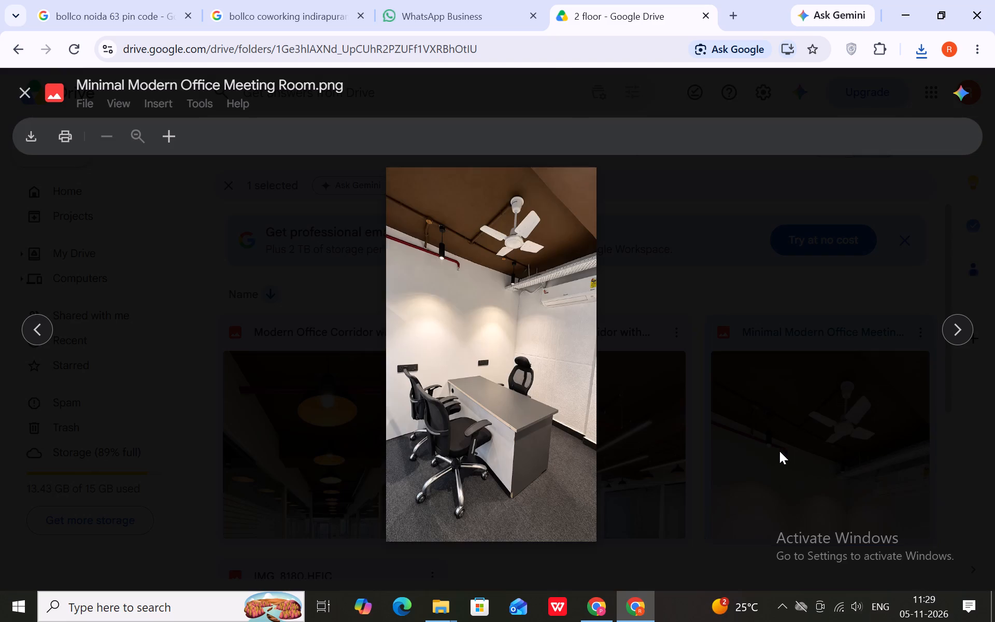
pyautogui.click(31, 91)
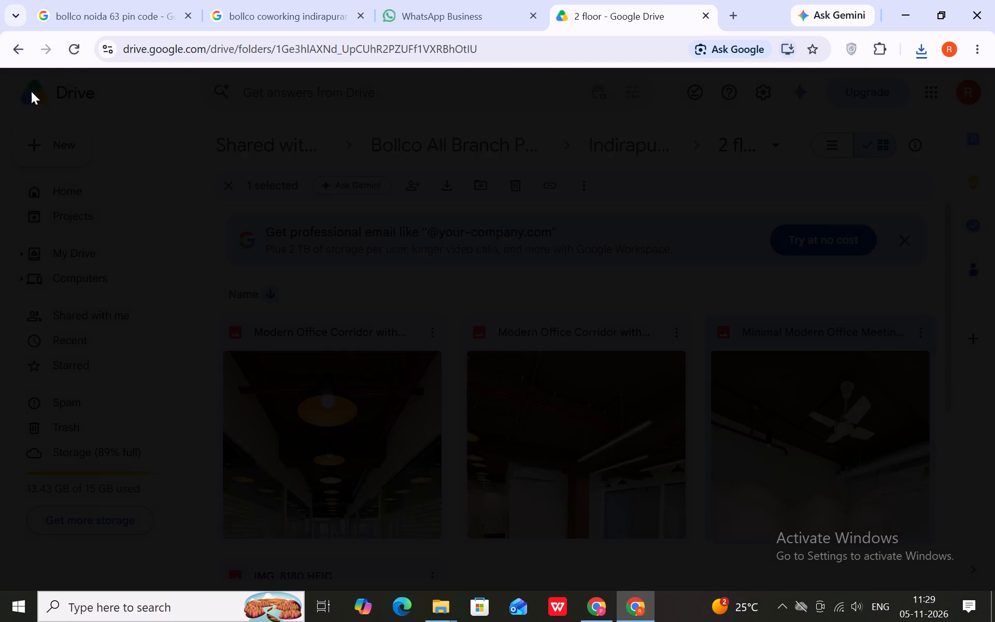
pyautogui.click(923, 329)
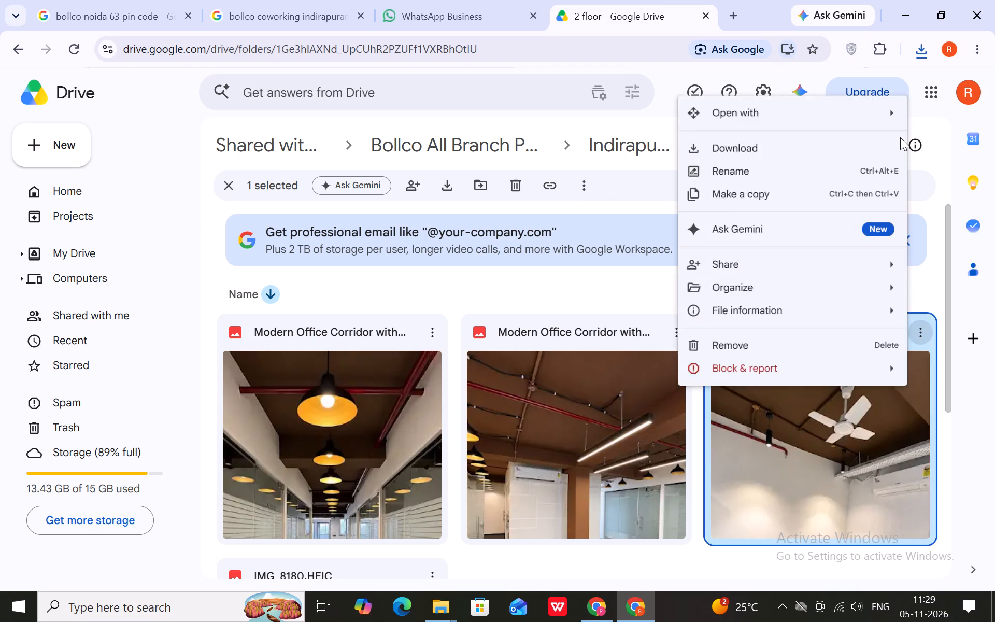
pyautogui.click(802, 124)
# Switch to the Indirapuram business profile and upload the downloaded "Minimal Modern Office Meeting Room" and "Modern Office Corridor with Warm Pendant Lights" photos.
pyautogui.click(294, 0)
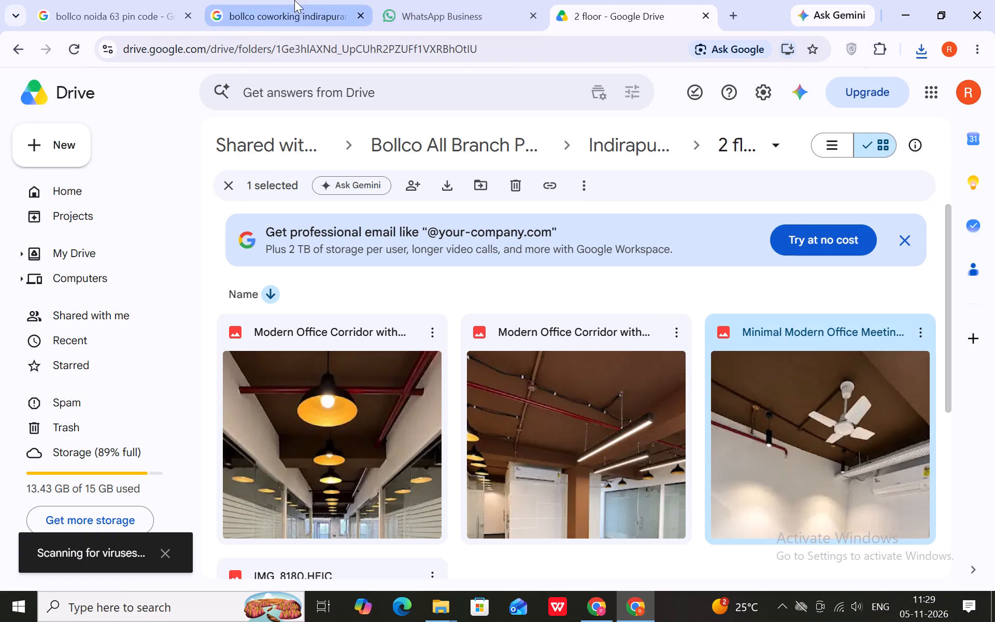
pyautogui.scroll(5, 422, 322)
pyautogui.click(571, 416)
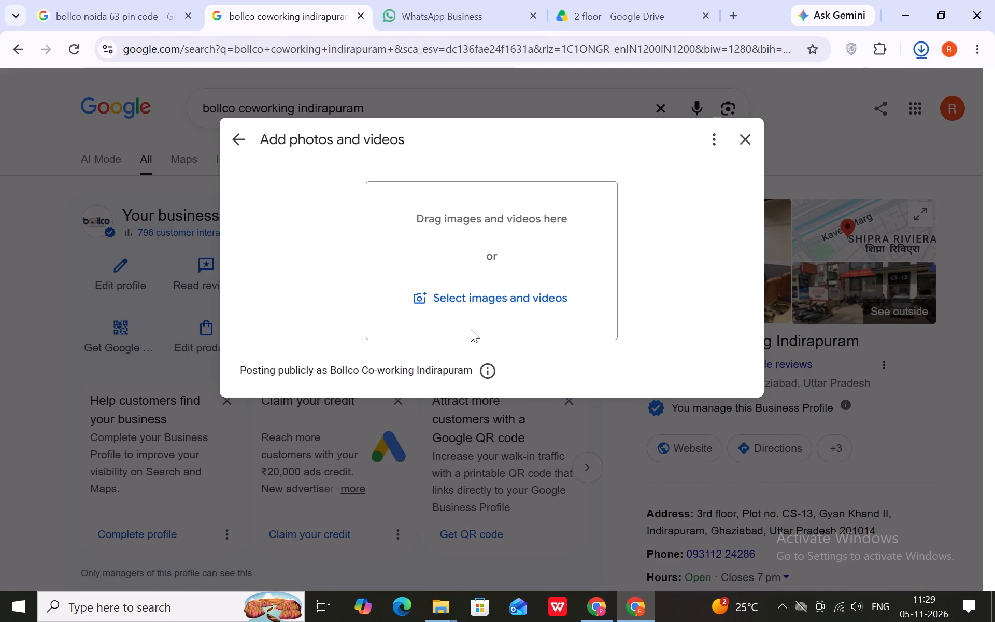
pyautogui.click(496, 305)
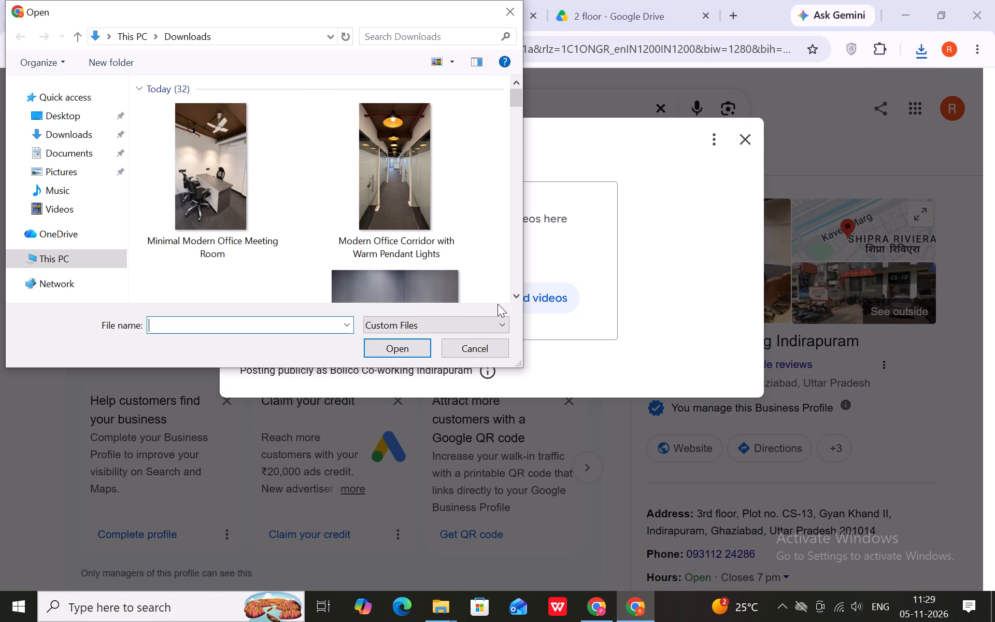
pyautogui.click(214, 209)
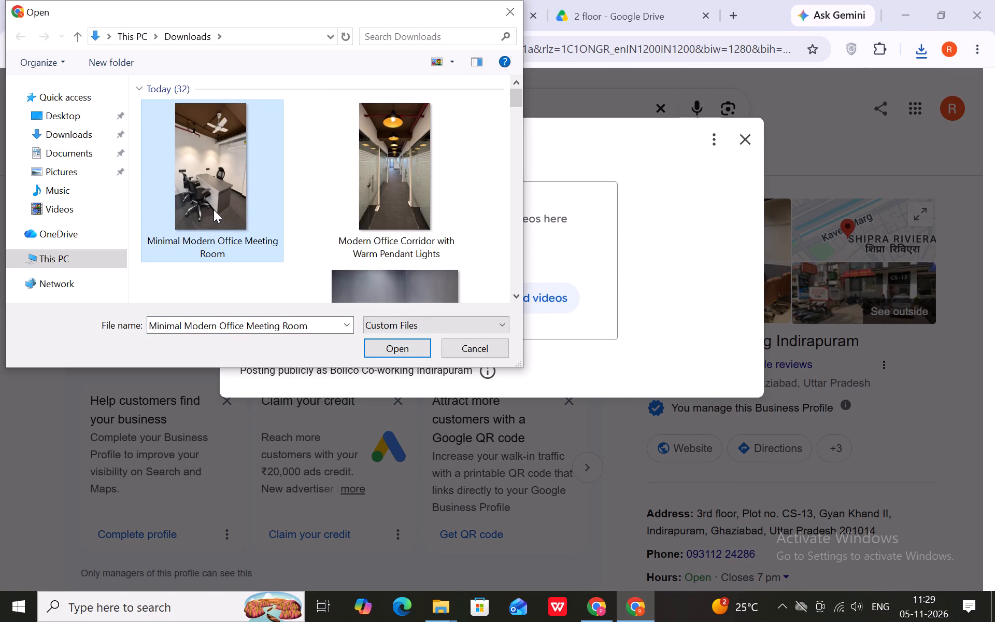
pyautogui.keyDown('shift'); pyautogui.click(383, 219); pyautogui.keyUp('shift')
pyautogui.keyDown('shift'); pyautogui.scroll(-1, 383, 219); pyautogui.keyUp('shift')
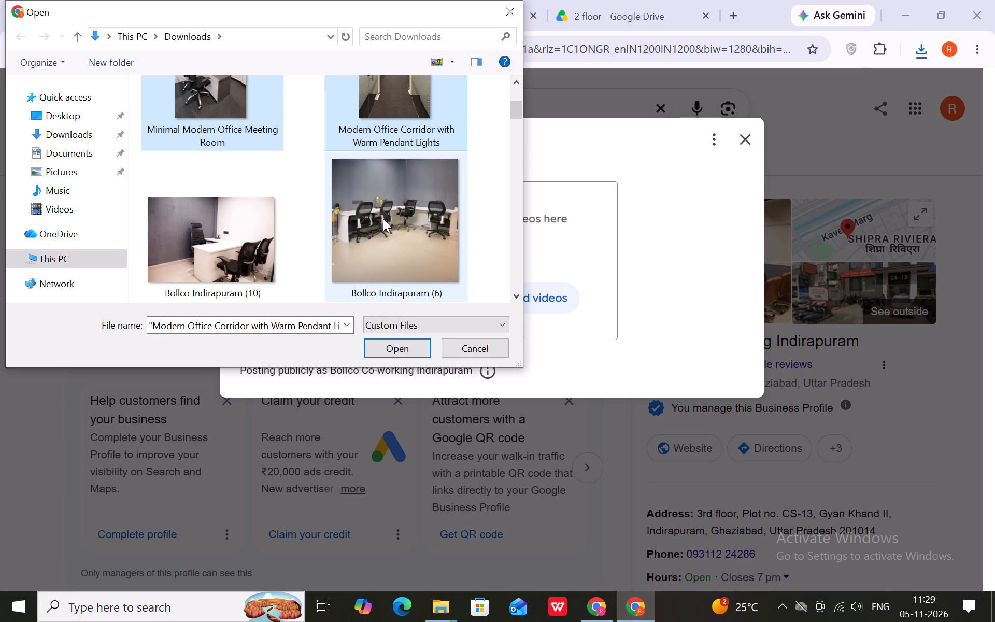
pyautogui.keyDown('shift'); pyautogui.click(409, 348); pyautogui.keyUp('shift')
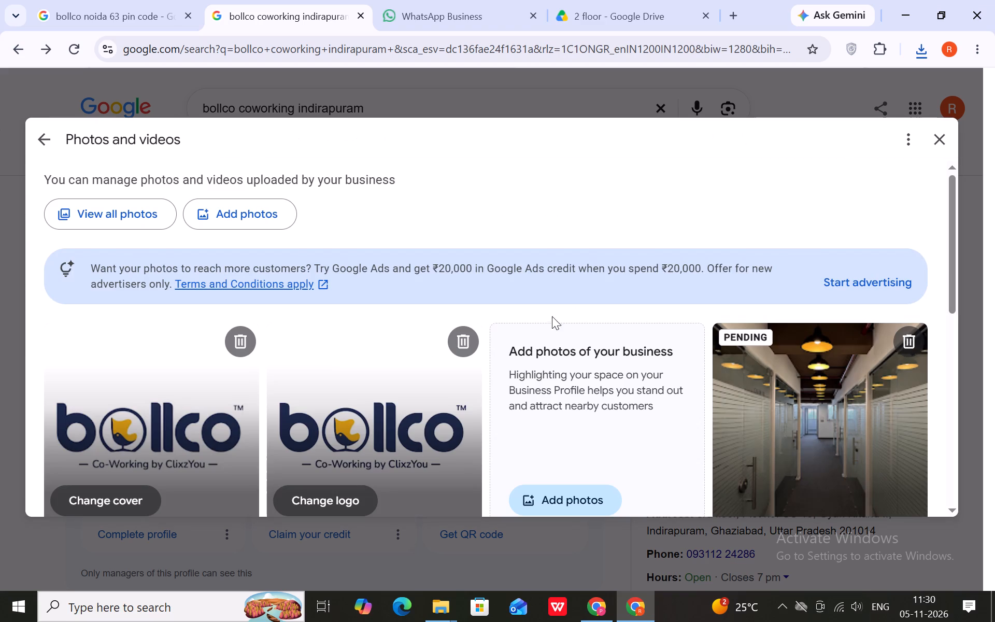
# Examine the Indirapuram profile's photos one by one at full size, starting from the newly added corridor shot, and return to the photo overview.
pyautogui.click(776, 422)
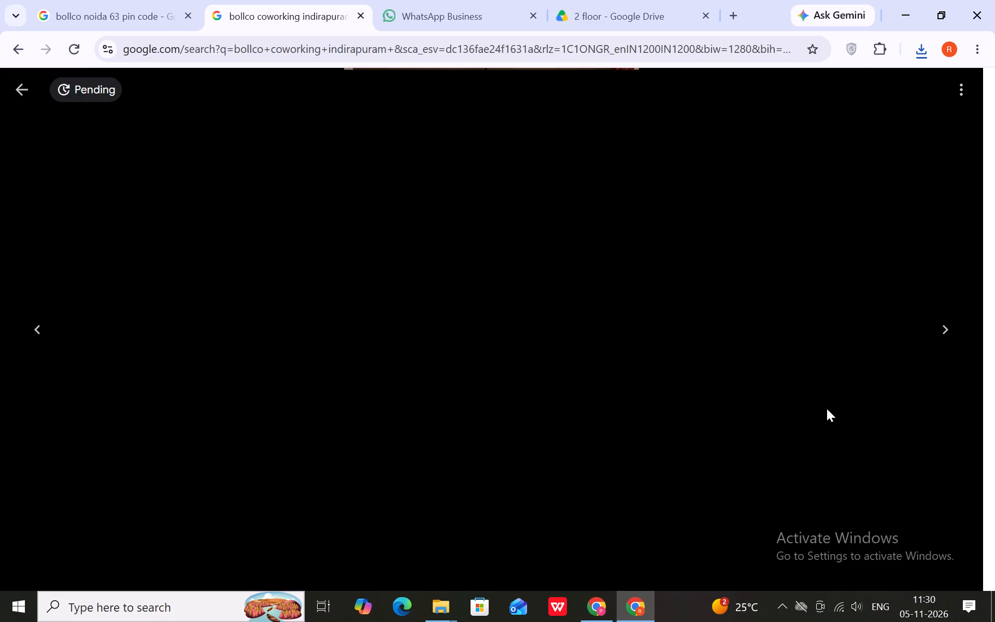
pyautogui.click(950, 335)
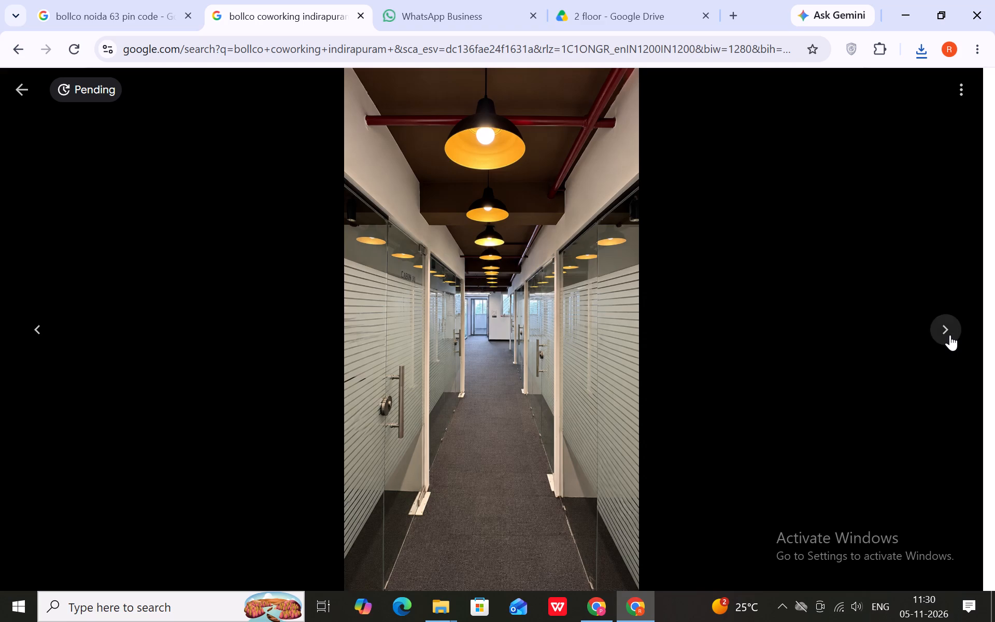
pyautogui.click(950, 335)
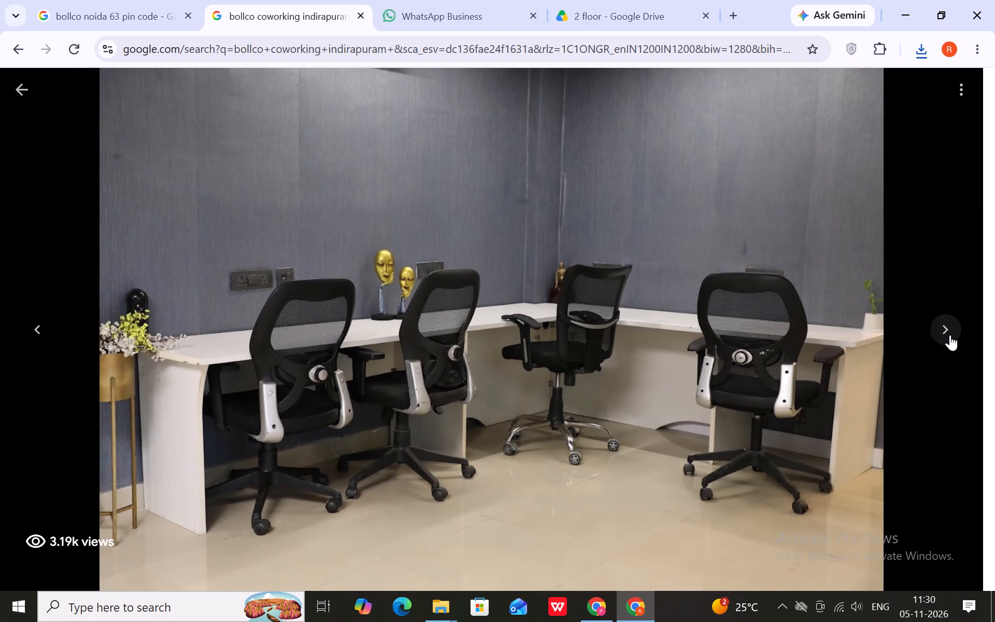
pyautogui.click(950, 335)
pyautogui.click(950, 335)
pyautogui.click(950, 335)
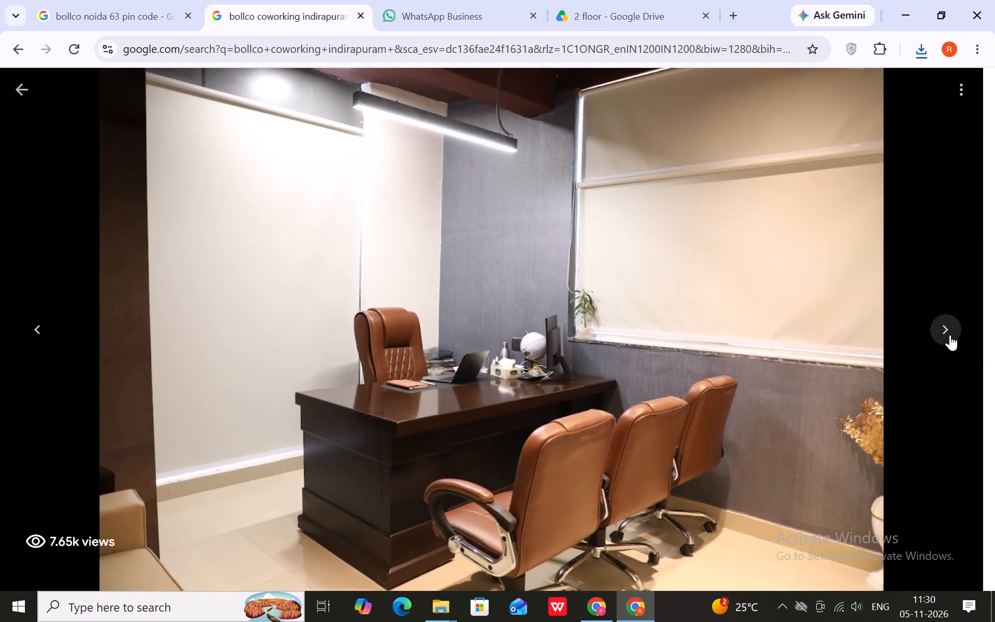
pyautogui.click(950, 335)
pyautogui.click(950, 335)
pyautogui.click(950, 335)
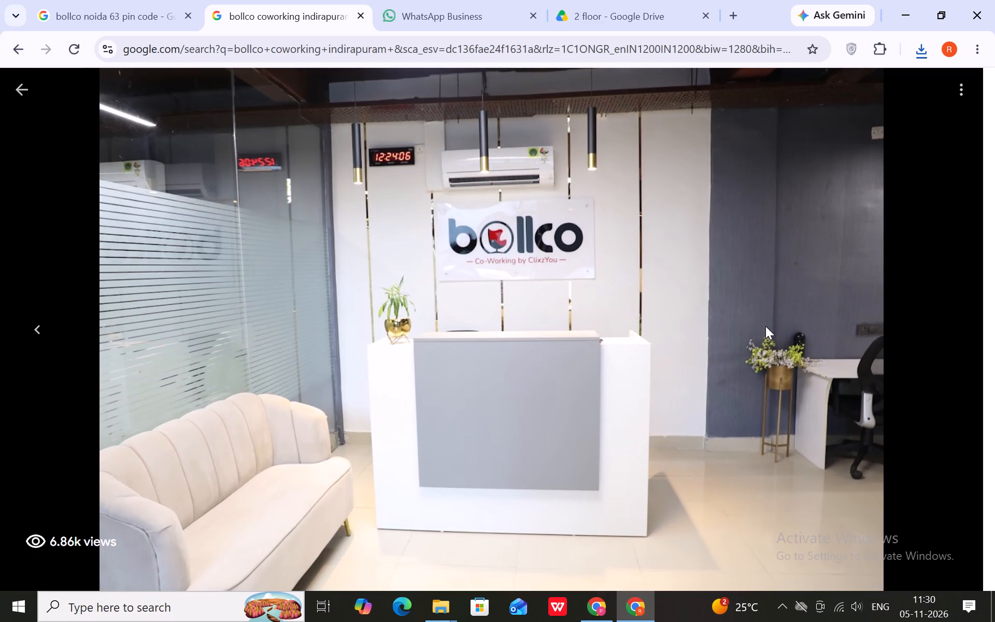
pyautogui.click(7, 49)
# Look over the whole photo grid of the Indirapuram profile, comparing the new uploads with the existing office shots.
pyautogui.scroll(-2, 353, 362)
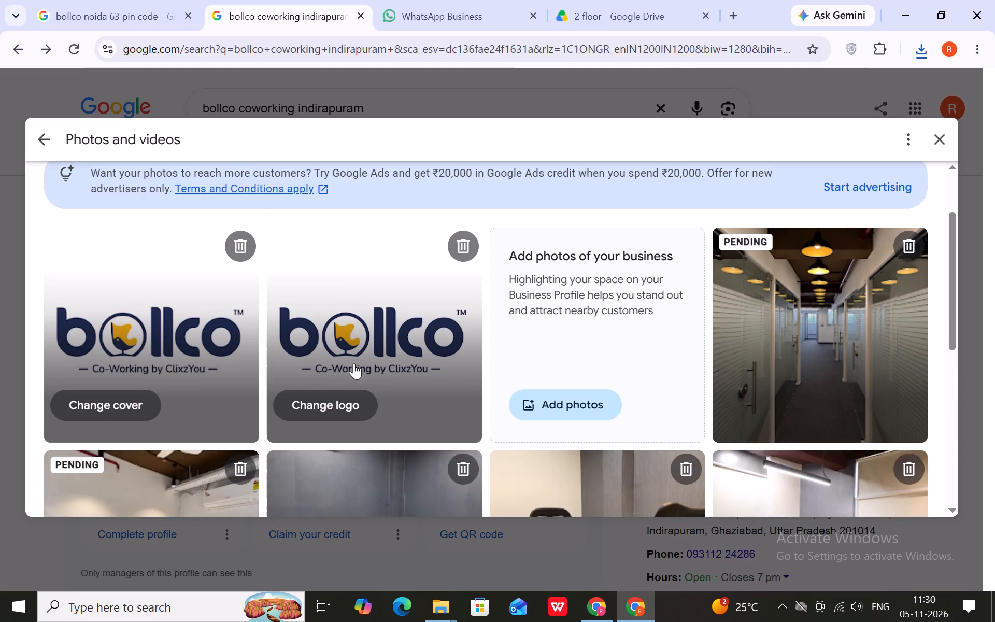
pyautogui.scroll(-3, 354, 363)
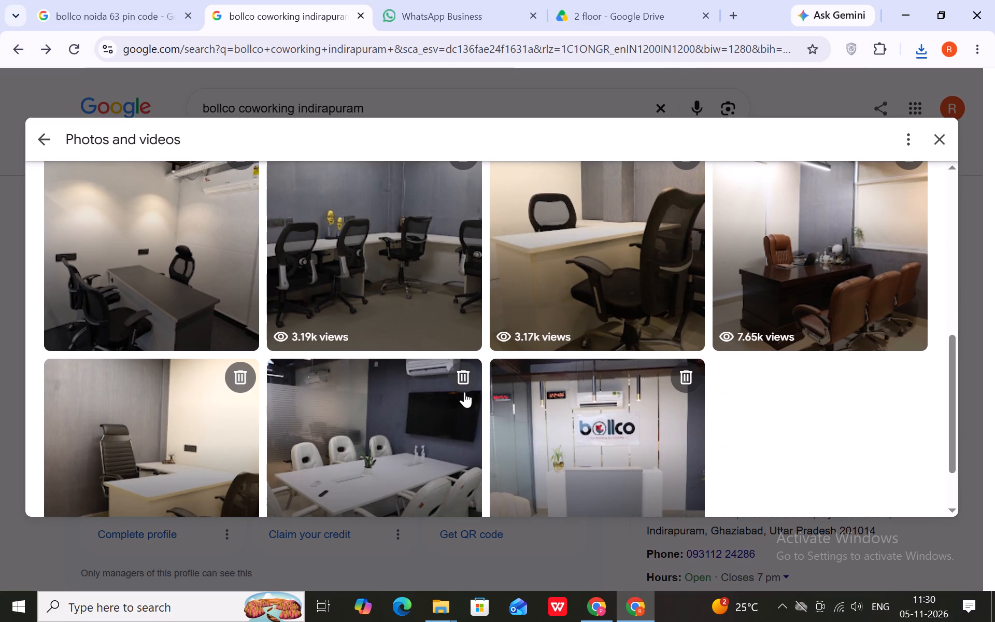
pyautogui.scroll(3, 464, 392)
pyautogui.scroll(-3, 464, 392)
pyautogui.scroll(3, 464, 392)
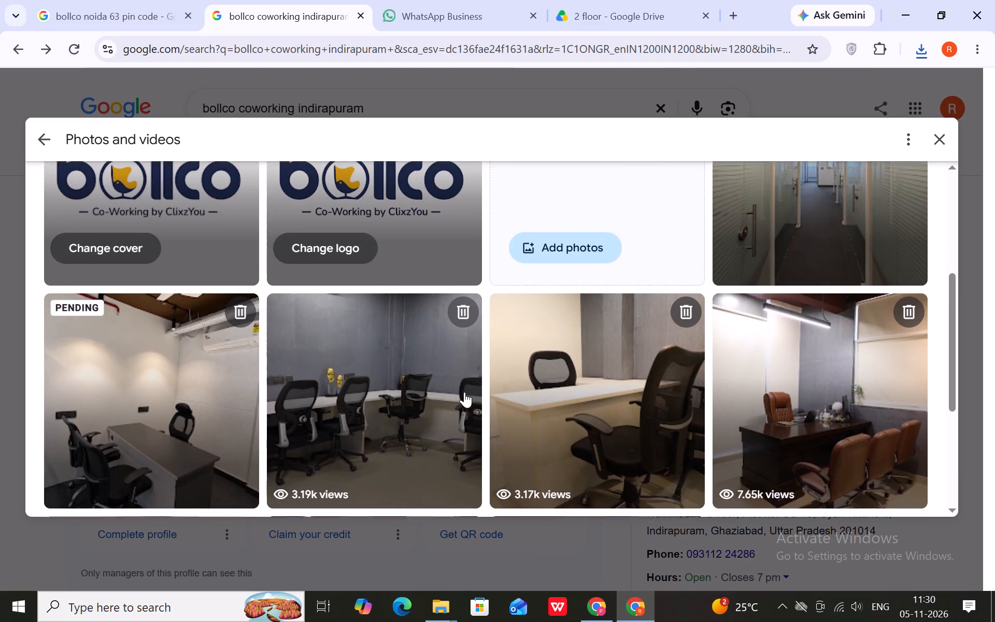
pyautogui.scroll(-4, 464, 392)
pyautogui.scroll(6, 464, 392)
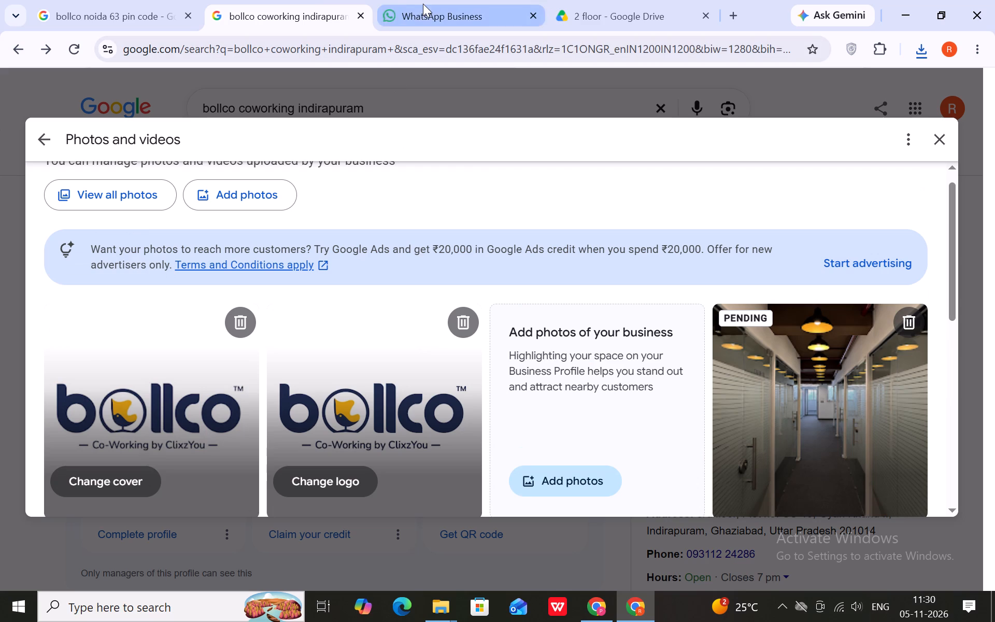
# Close the Indirapuram photo overview, search Google for "bollco coworking vaishali" and look through the results for the Vaishali branch.
pyautogui.click(294, 95)
pyautogui.click(396, 115)
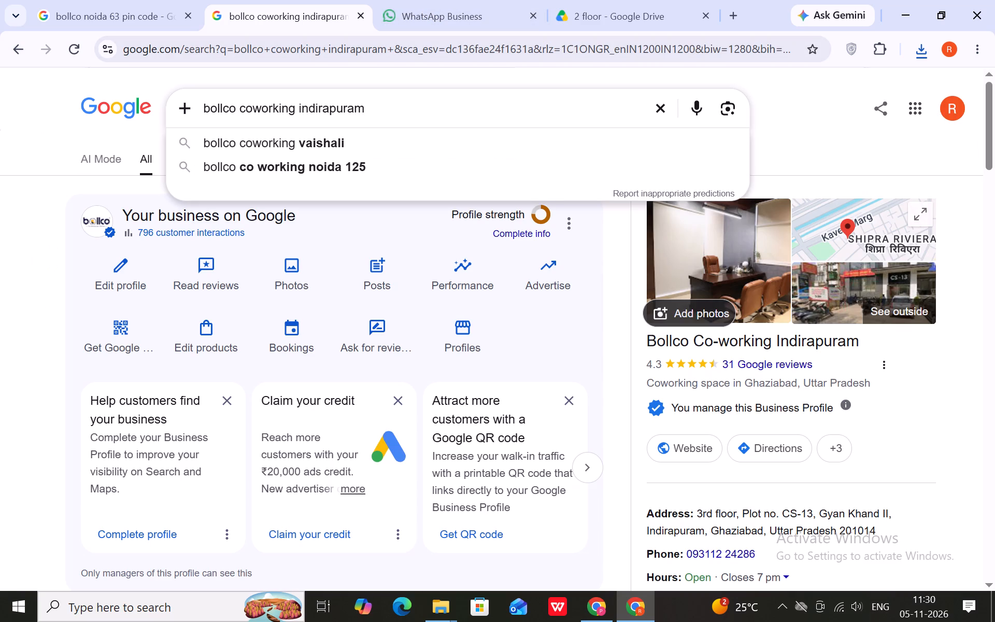
pyautogui.press('BackSpace')
pyautogui.press('BackSpace')
pyautogui.press('BackSpace')
pyautogui.press('BackSpace')
pyautogui.press('BackSpace')
pyautogui.press('BackSpace')
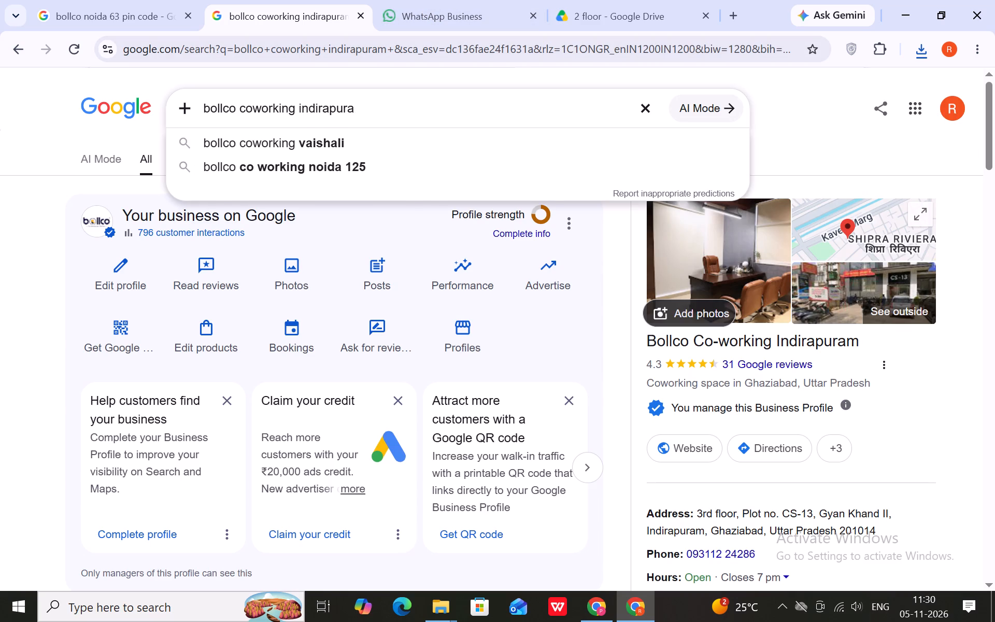
pyautogui.press('BackSpace')
pyautogui.press('BackSpace')
pyautogui.press('BackSpace')
pyautogui.press('BackSpace')
pyautogui.press('BackSpace')
pyautogui.press('BackSpace')
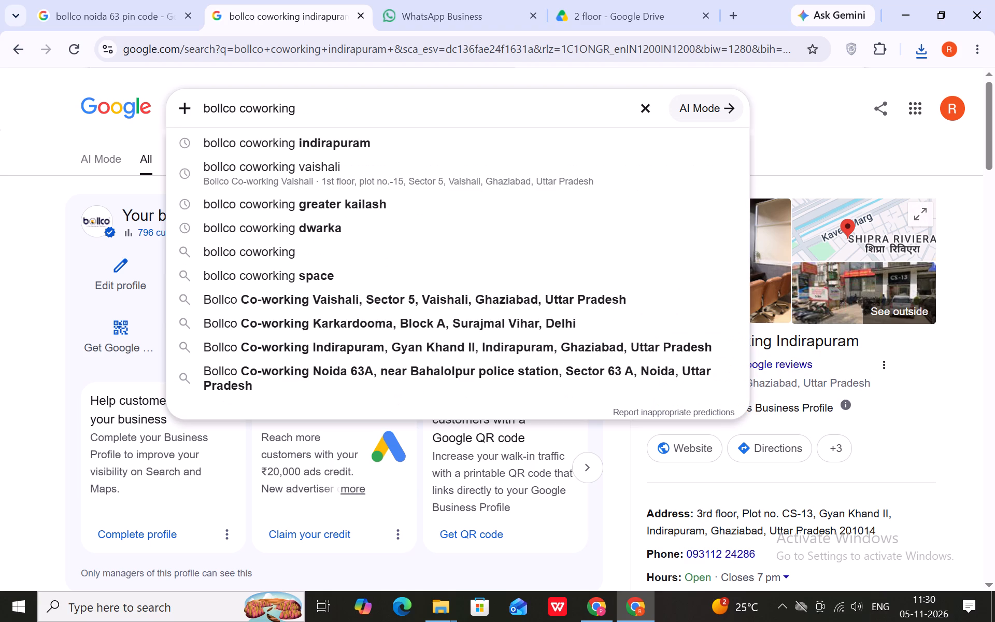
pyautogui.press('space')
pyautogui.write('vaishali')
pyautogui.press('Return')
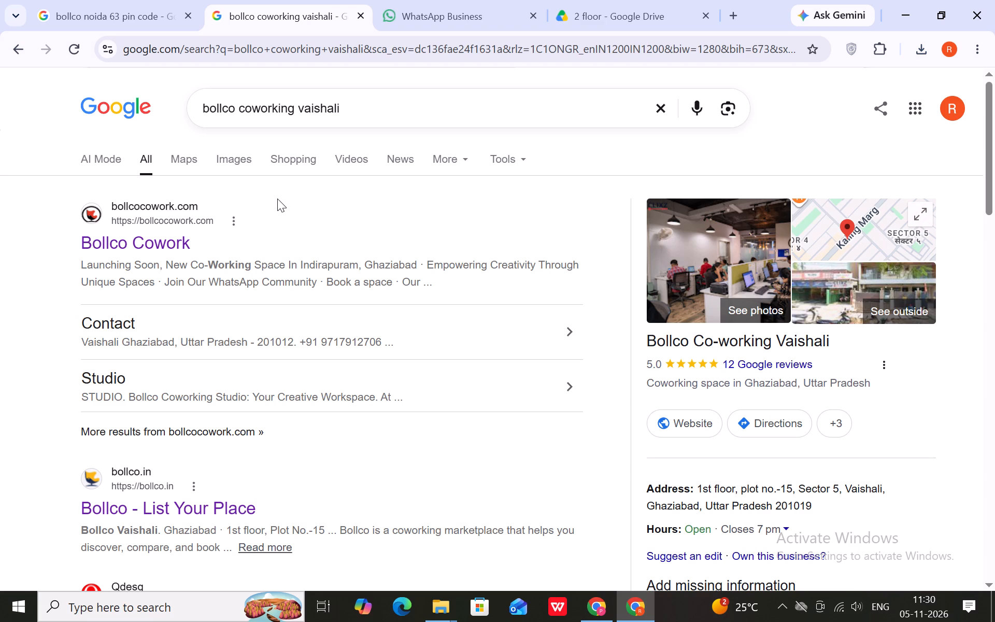
pyautogui.scroll(-5, 274, 214)
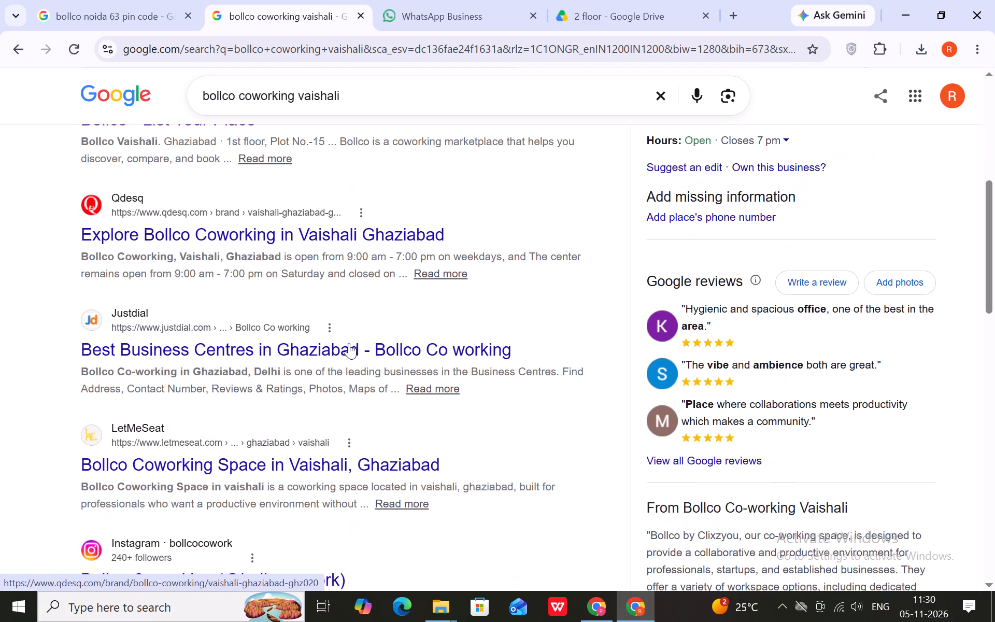